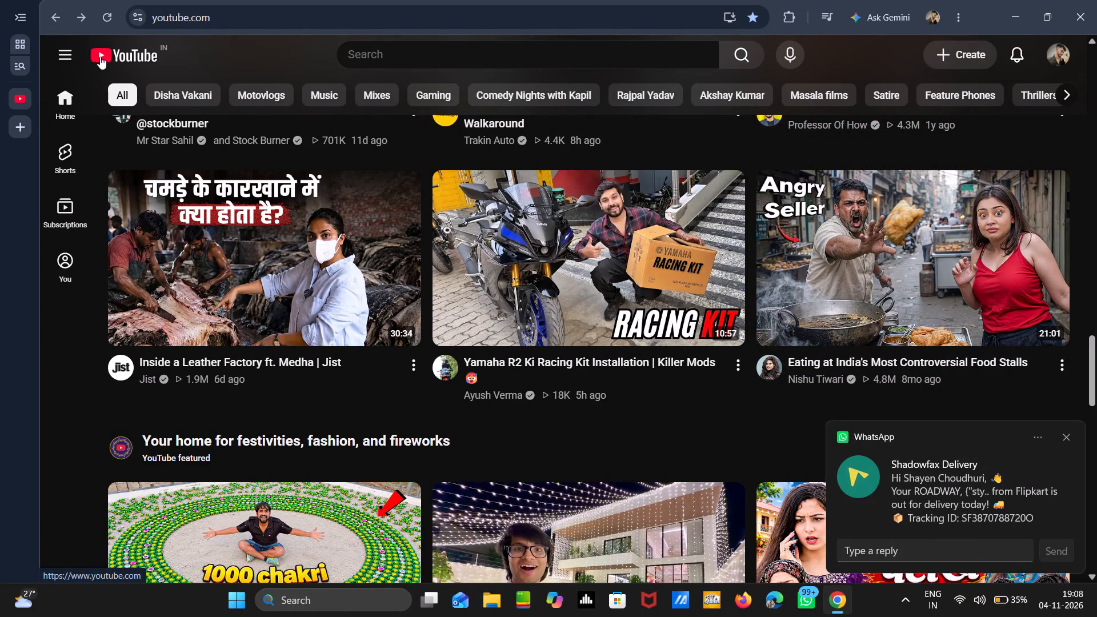
Open a new browser tab and bring up the recent search suggestions in the Google search box.
left_click(18, 130)
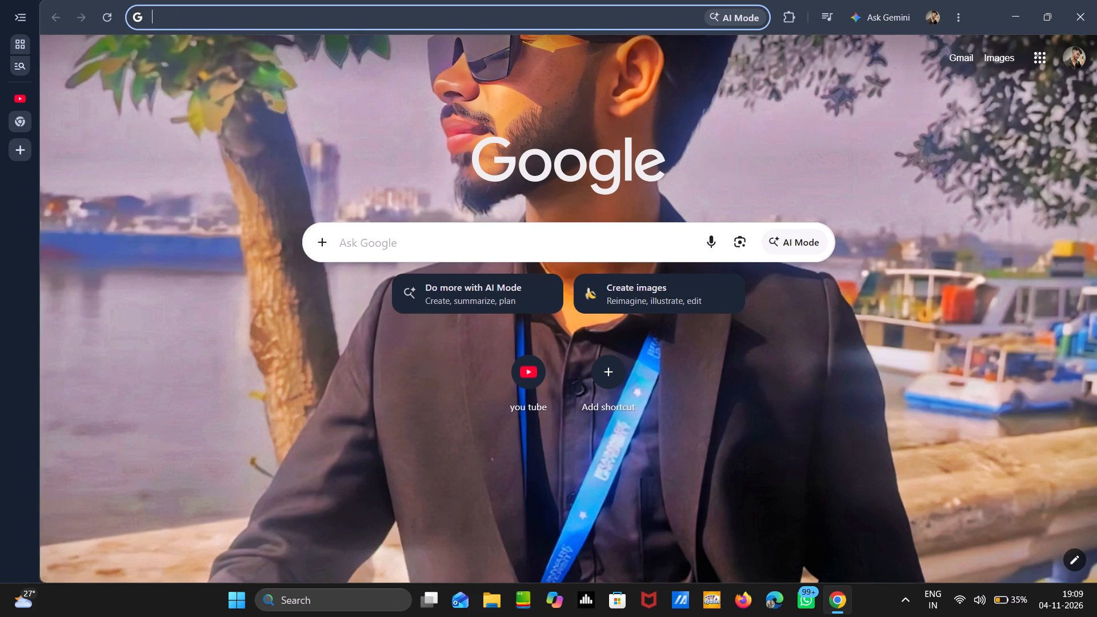
left_click(640, 250)
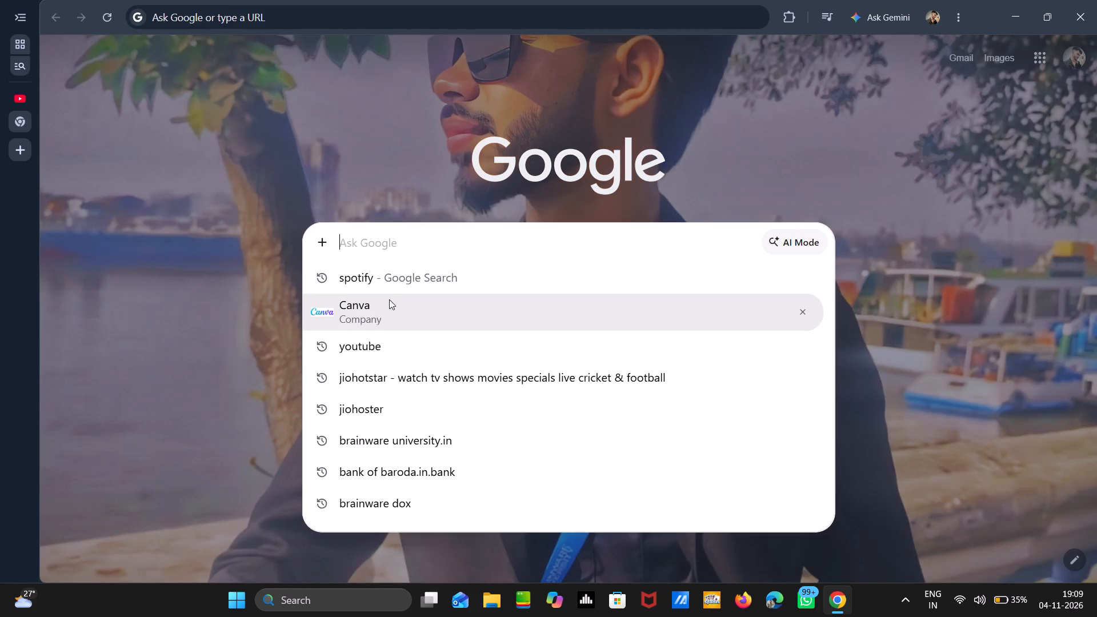
Go to the Canva website from a web search and open the recent design Top Sheet for editing.
left_click(417, 314)
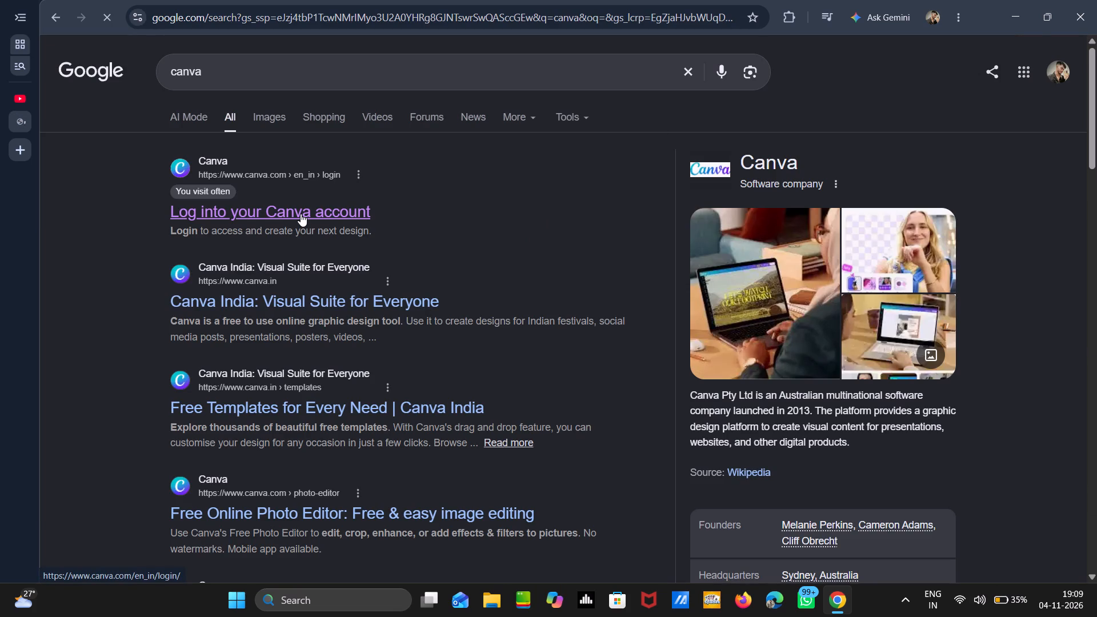
left_click(301, 214)
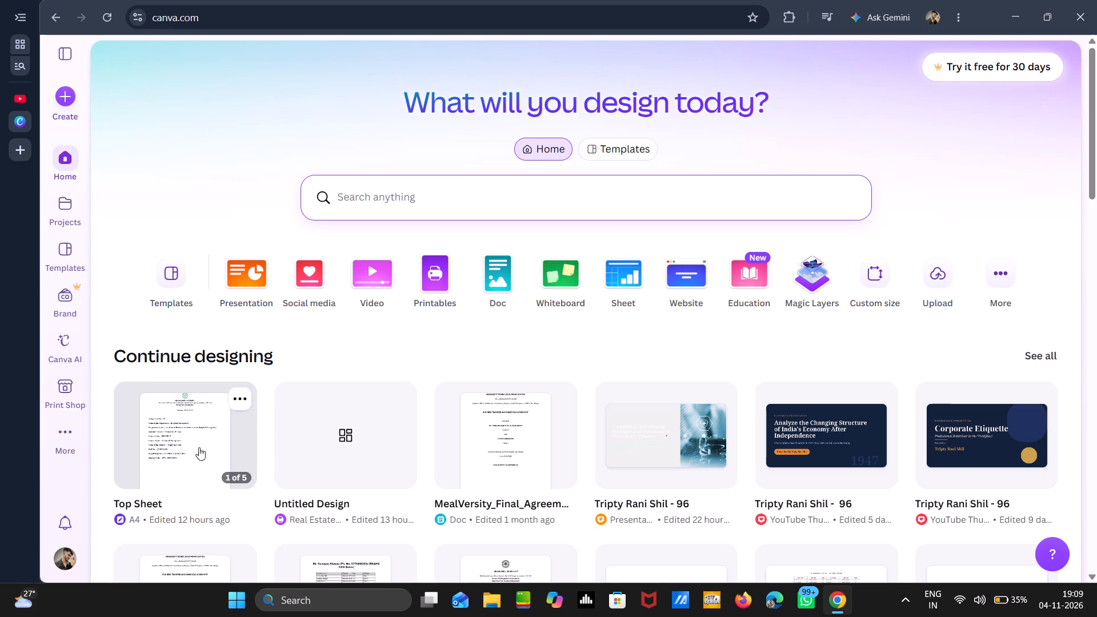
left_click(196, 462)
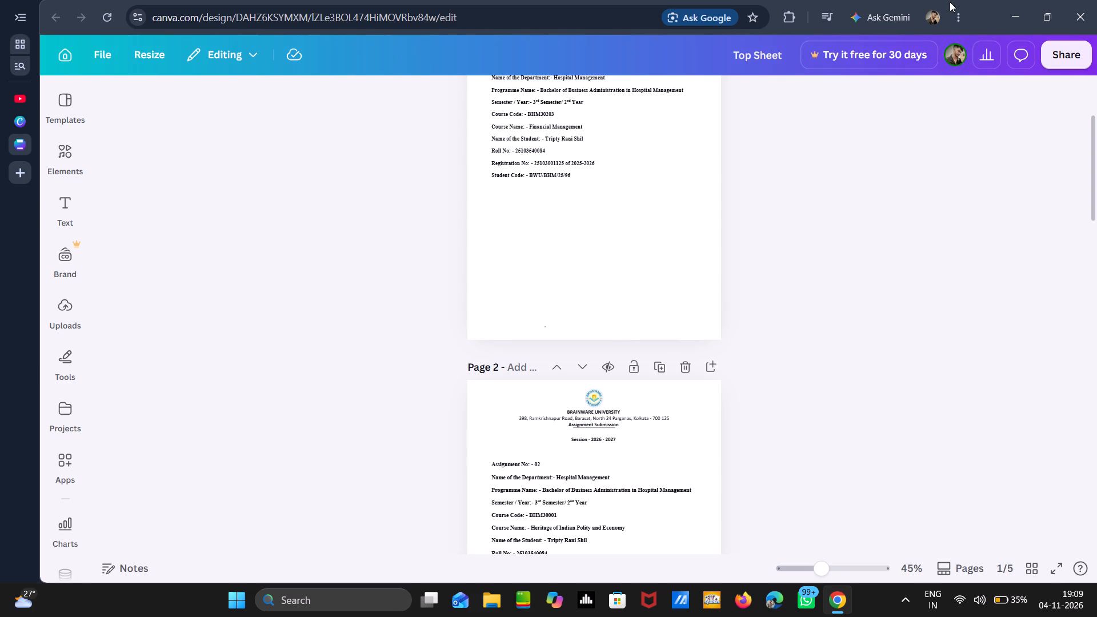
Examine page 1 of the Top Sheet design, checking the university header and the assignment and student details at a larger zoom.
scroll(579, 296, "up", 7)
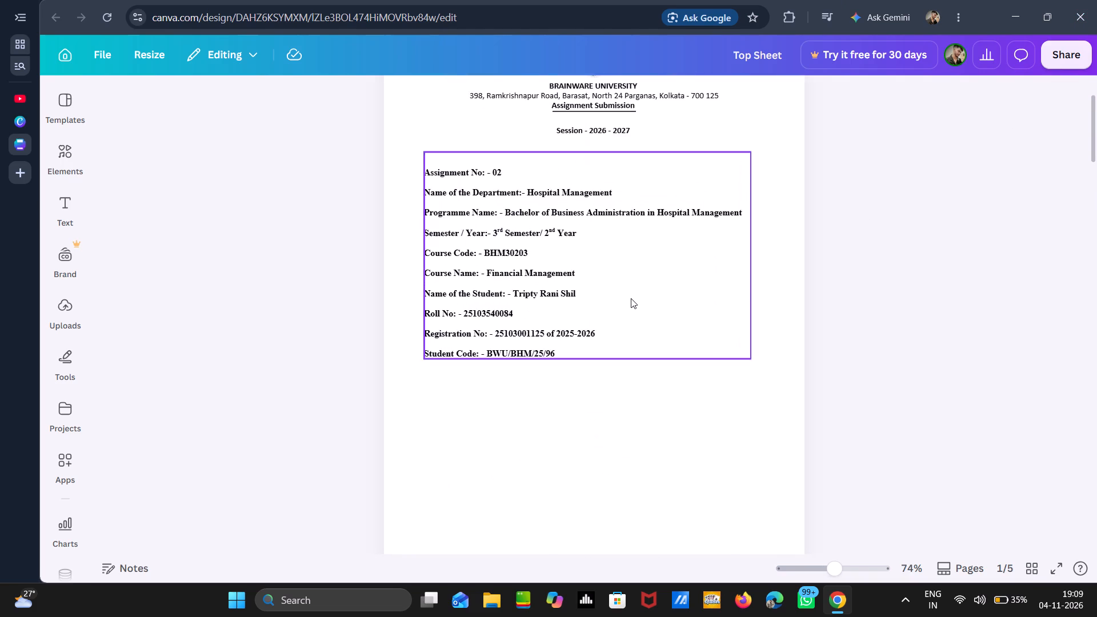
scroll(639, 291, "up", 10)
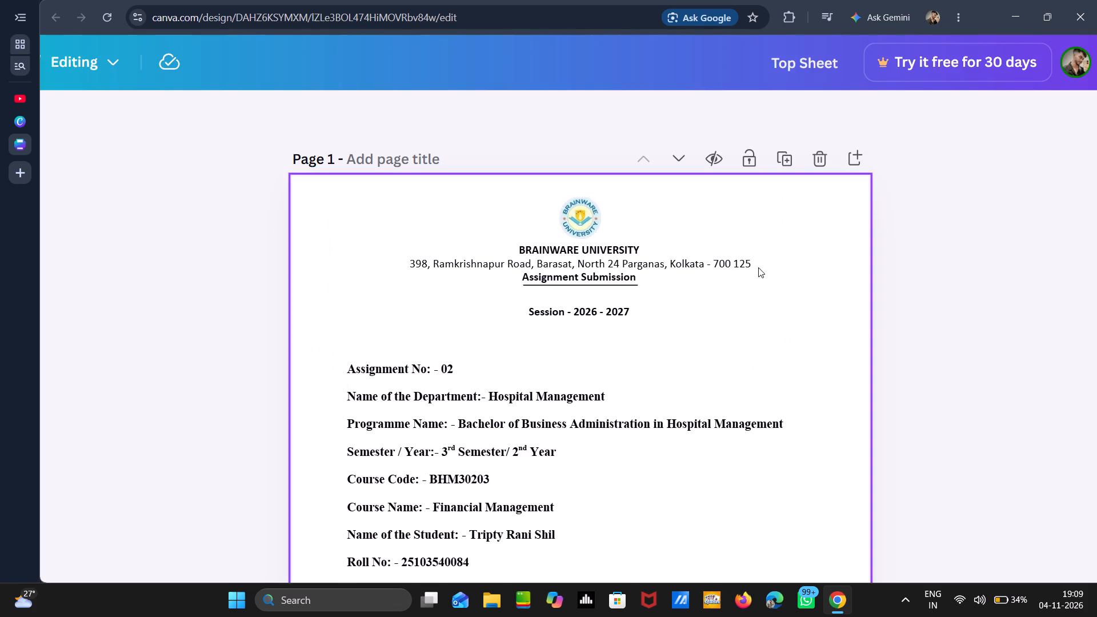
scroll(768, 267, "up", 4)
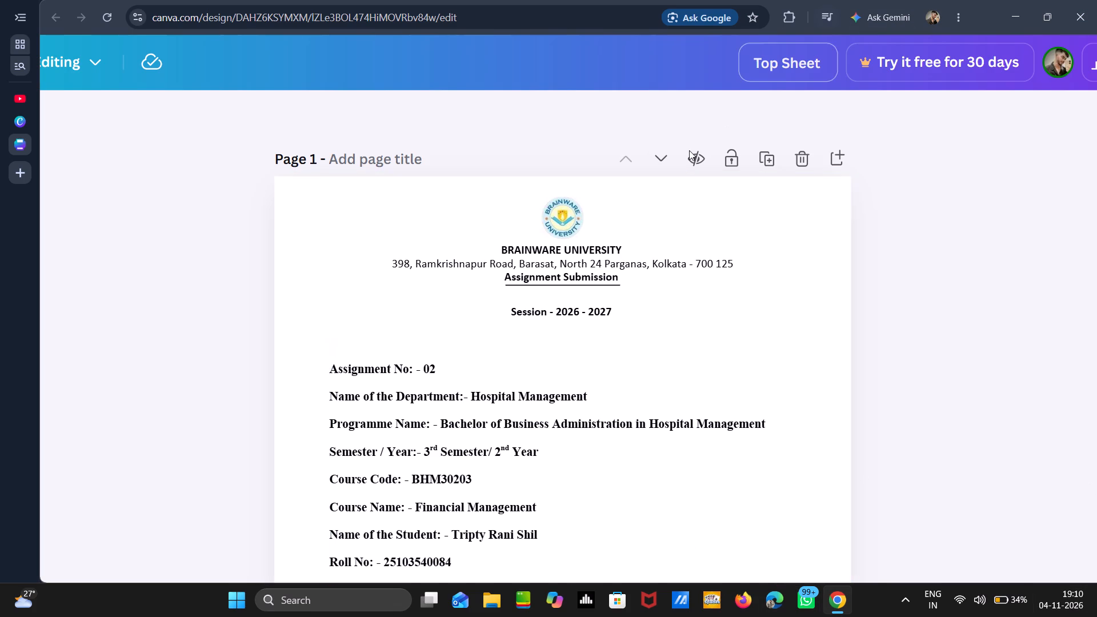
scroll(602, 309, "down", 6)
scroll(635, 255, "up", 5)
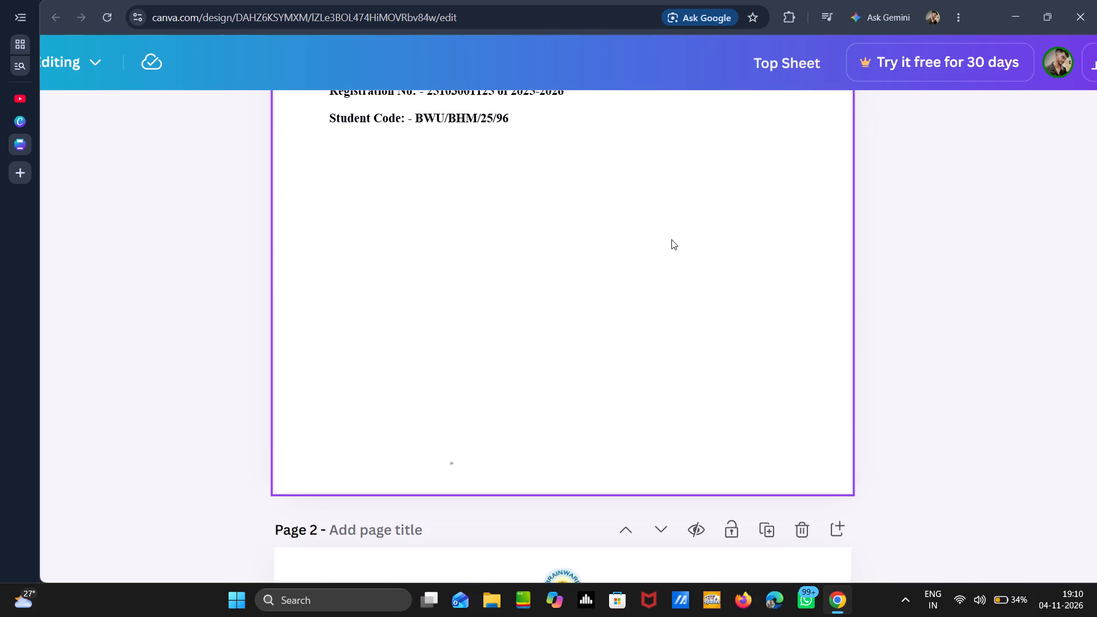
scroll(671, 239, "up", 6)
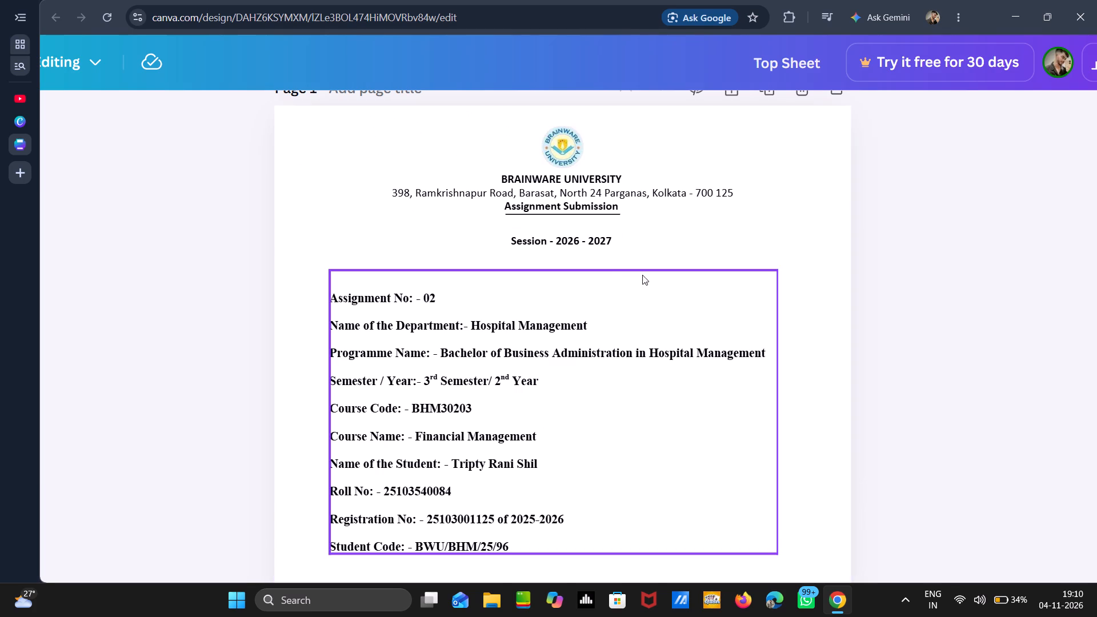
scroll(732, 194, "up", 2)
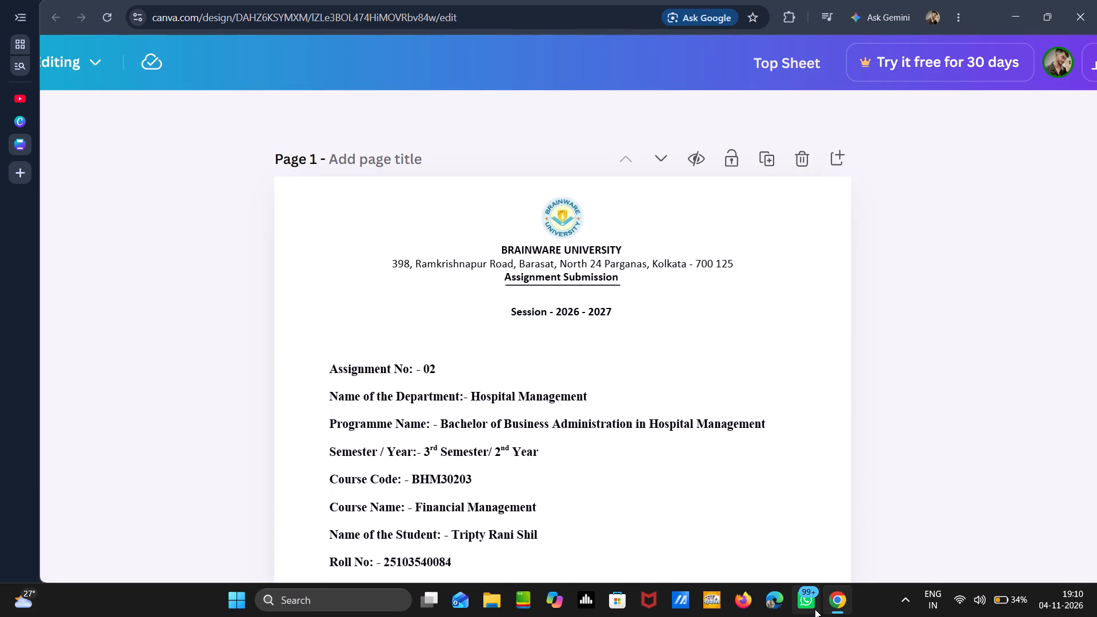
Switch to WhatsApp.
left_click(815, 609)
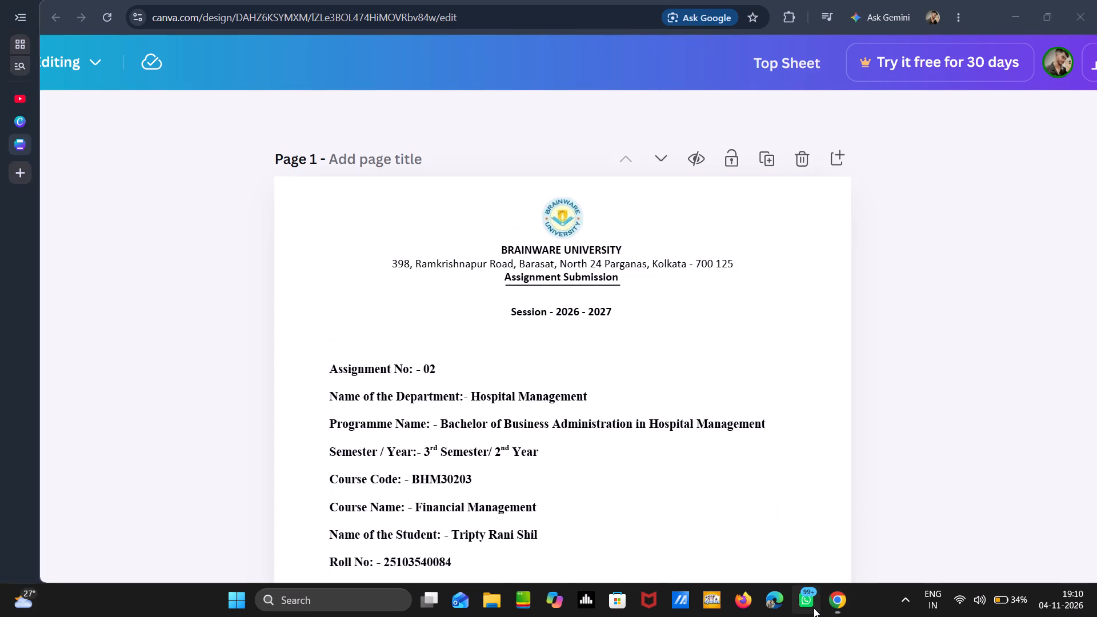
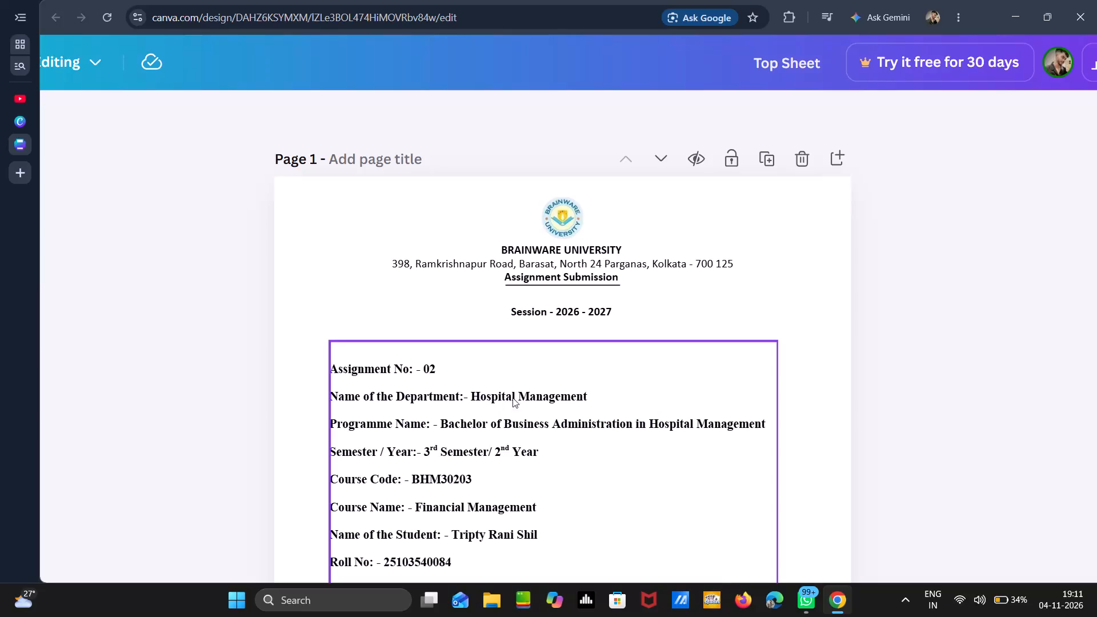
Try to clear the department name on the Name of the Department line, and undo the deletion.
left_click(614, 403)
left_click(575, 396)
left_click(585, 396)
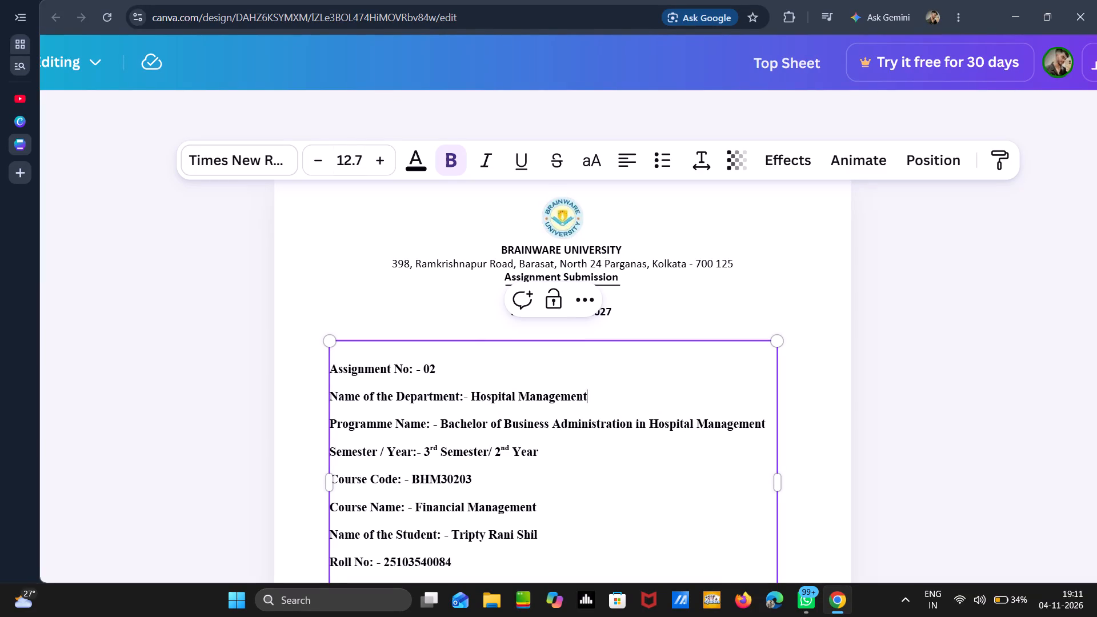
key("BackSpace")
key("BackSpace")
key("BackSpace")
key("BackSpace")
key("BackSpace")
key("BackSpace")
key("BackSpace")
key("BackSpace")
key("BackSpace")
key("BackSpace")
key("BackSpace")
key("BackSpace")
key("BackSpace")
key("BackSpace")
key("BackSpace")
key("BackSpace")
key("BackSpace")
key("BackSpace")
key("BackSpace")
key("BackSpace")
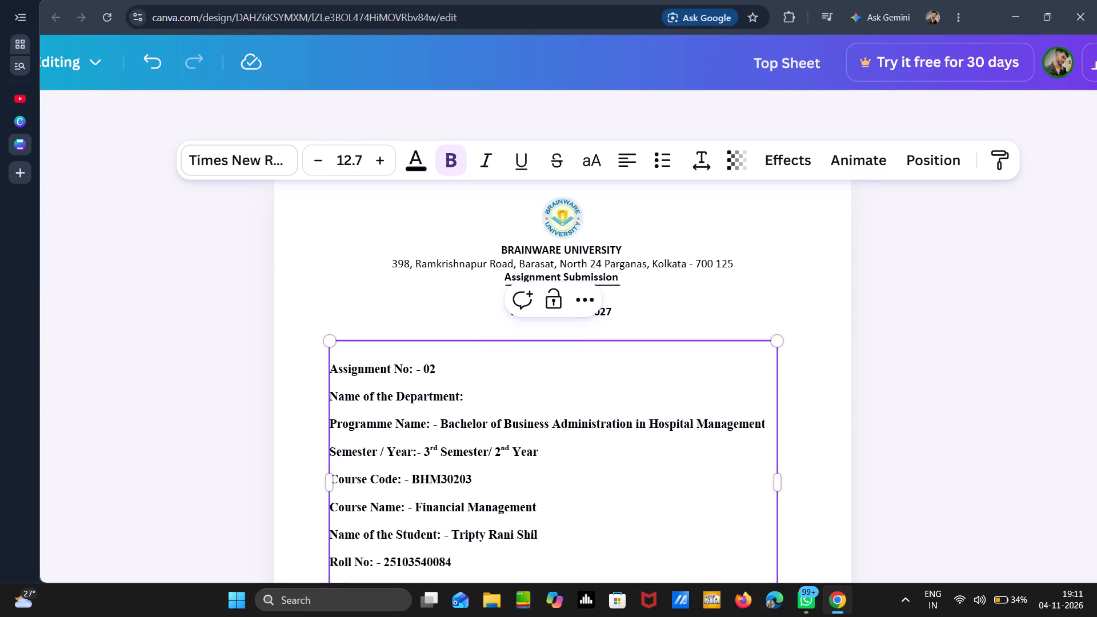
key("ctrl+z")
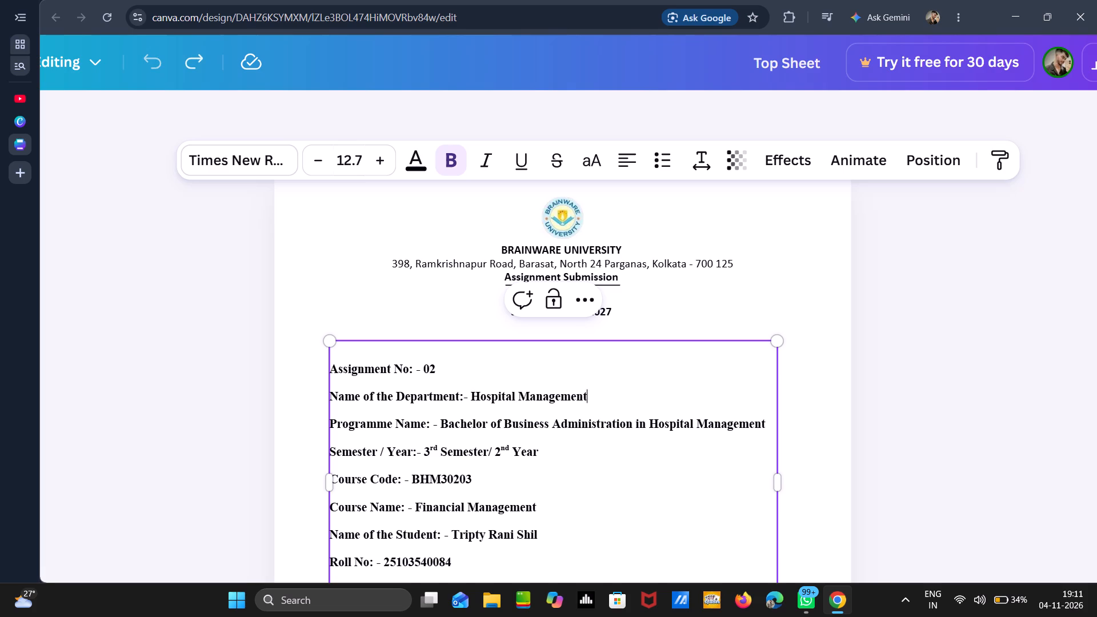
Delete the department name Hospital Management from the Name of the Department line, keeping the label and its dash.
key("BackSpace")
key("BackSpace")
key("BackSpace")
key("BackSpace")
key("BackSpace")
key("BackSpace")
key("BackSpace")
key("BackSpace")
key("BackSpace")
key("BackSpace")
key("BackSpace")
key("BackSpace")
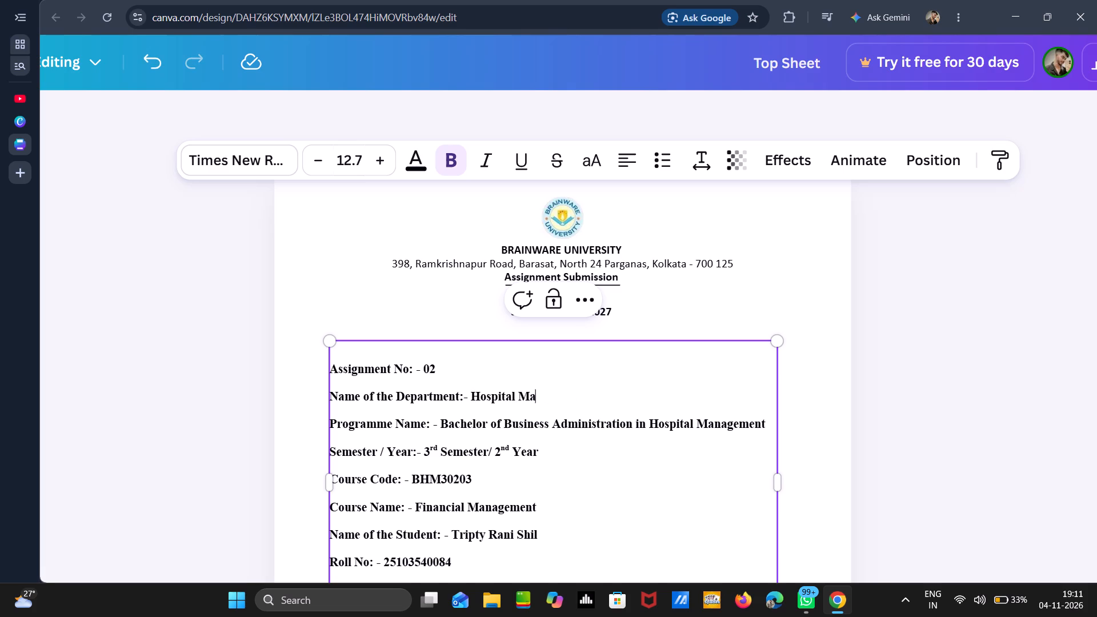
key("BackSpace")
key("BackSpace")
key("BackSpace")
key("BackSpace")
key("BackSpace")
key("BackSpace")
key("BackSpace")
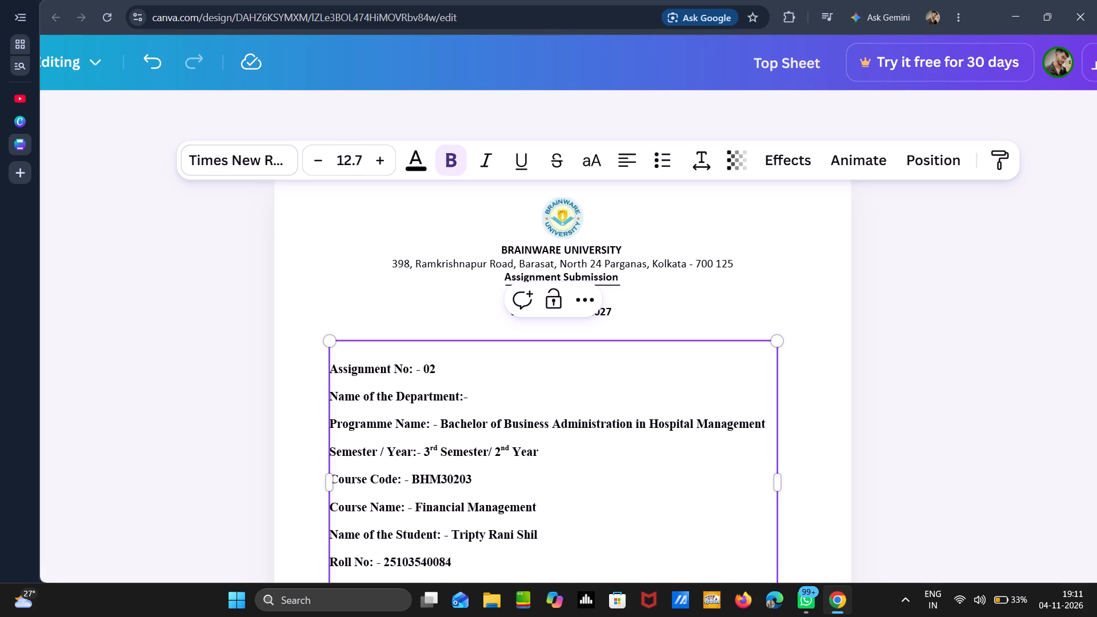
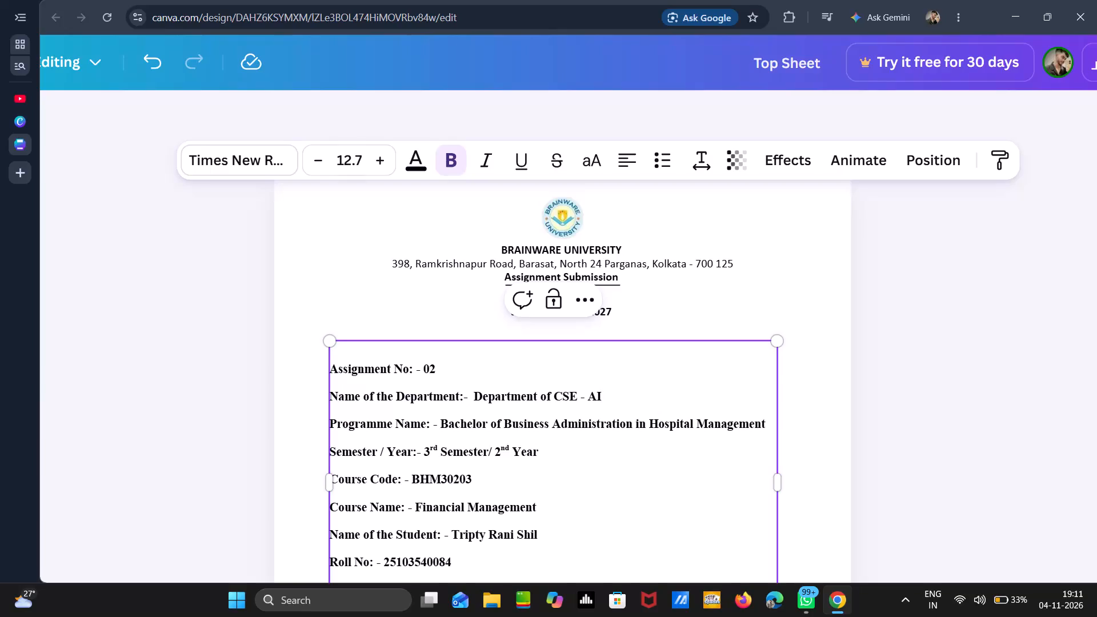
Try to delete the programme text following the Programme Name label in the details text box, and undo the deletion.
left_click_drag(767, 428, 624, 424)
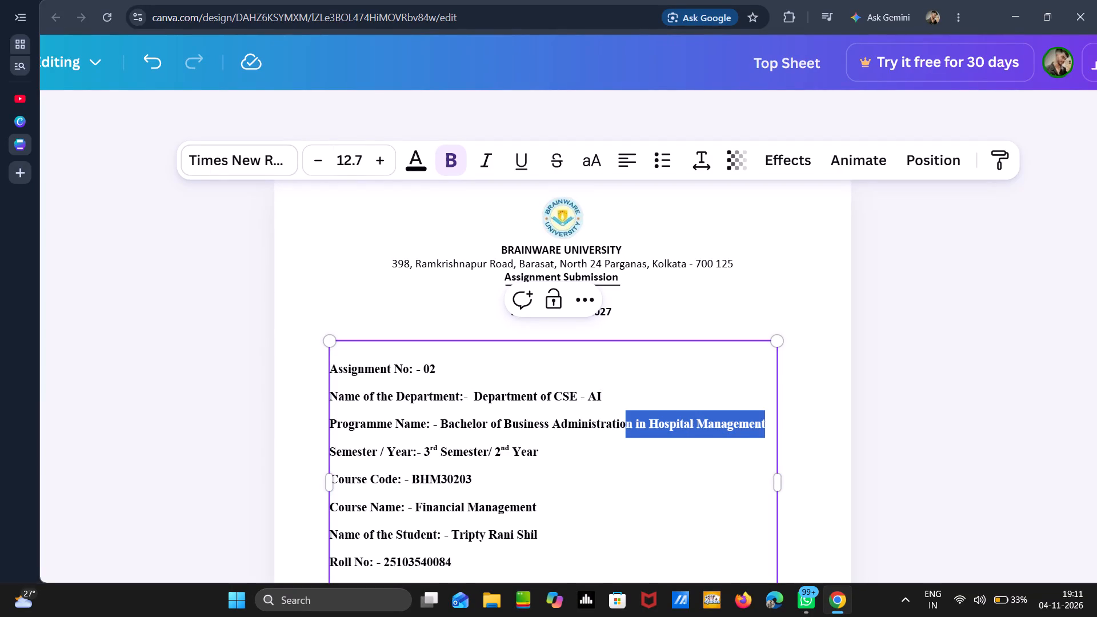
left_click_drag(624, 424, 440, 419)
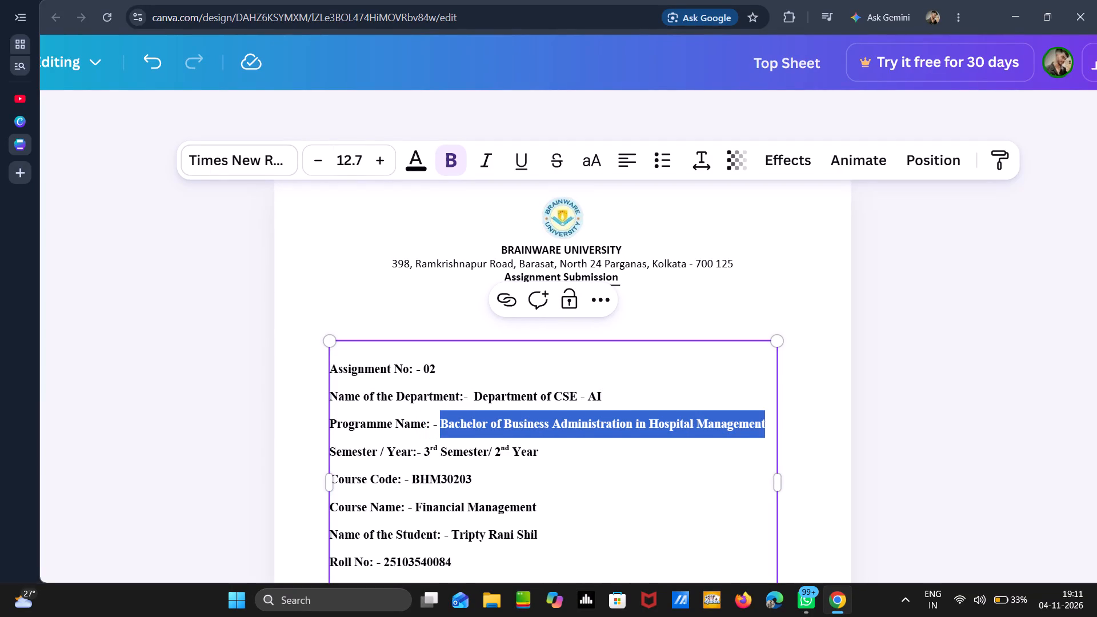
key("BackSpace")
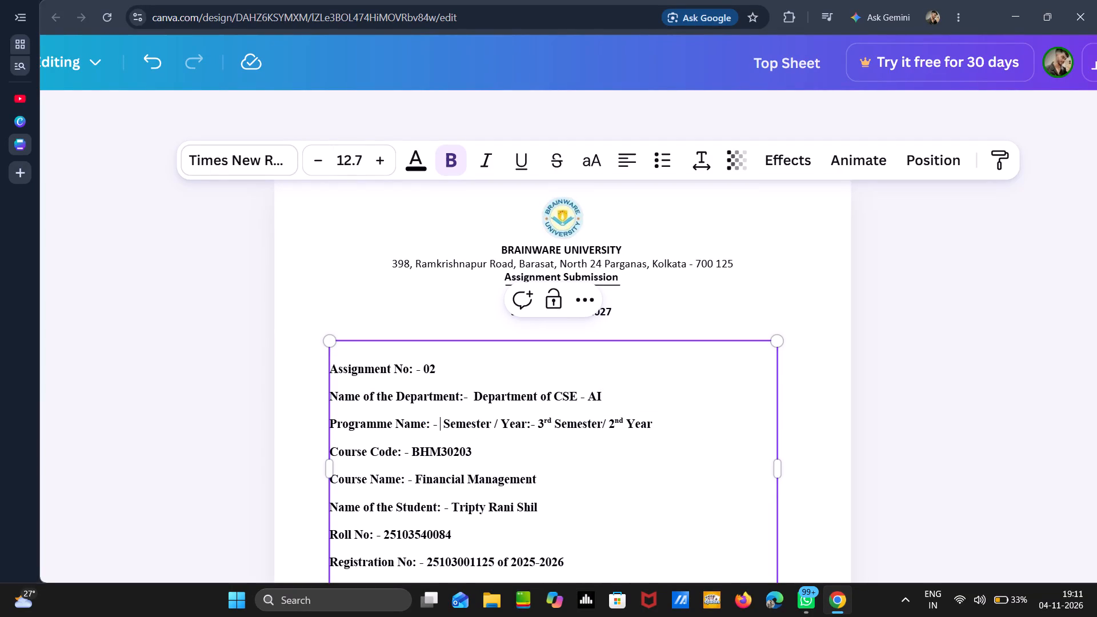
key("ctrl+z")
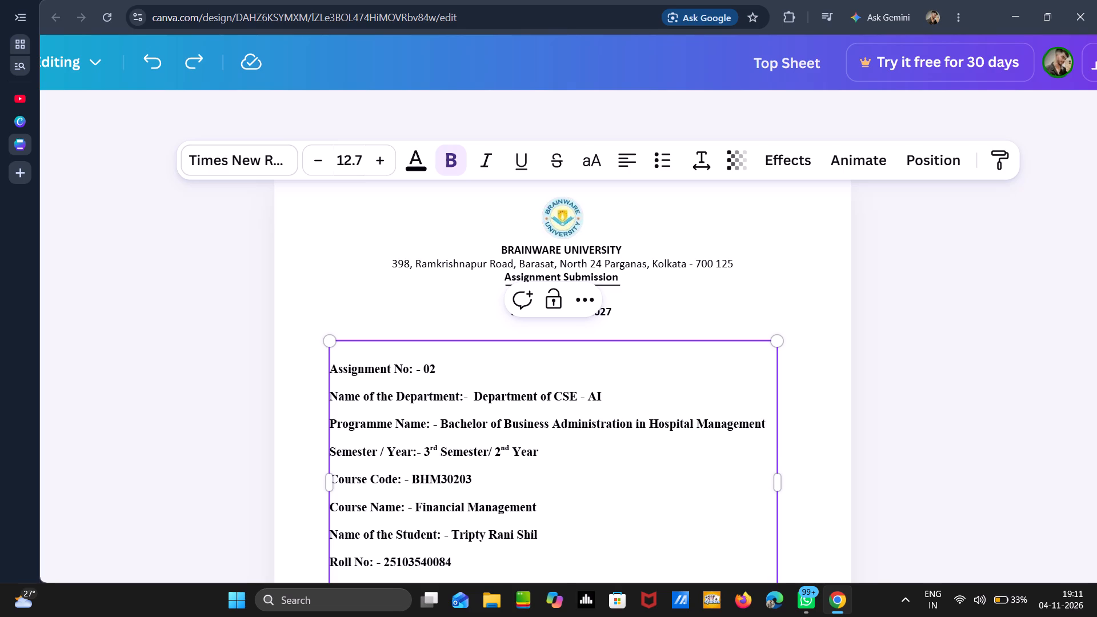
Delete "Bachelor of Business Administration in Hospital Management" from the Programme Name line of the details text box.
left_click_drag(439, 423, 827, 432)
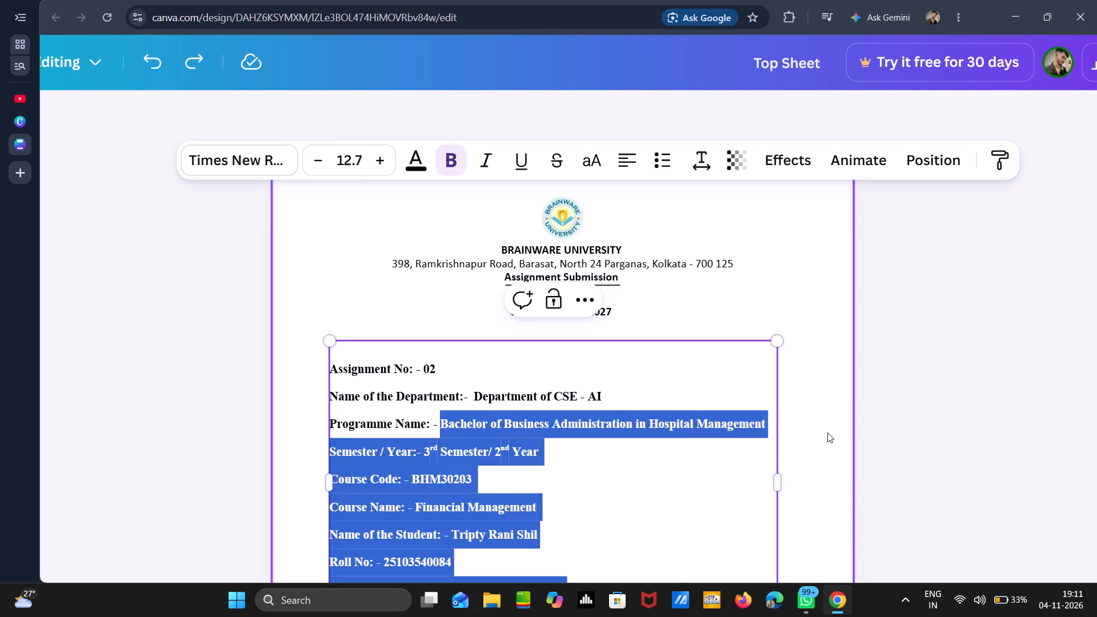
left_click_drag(827, 432, 772, 424)
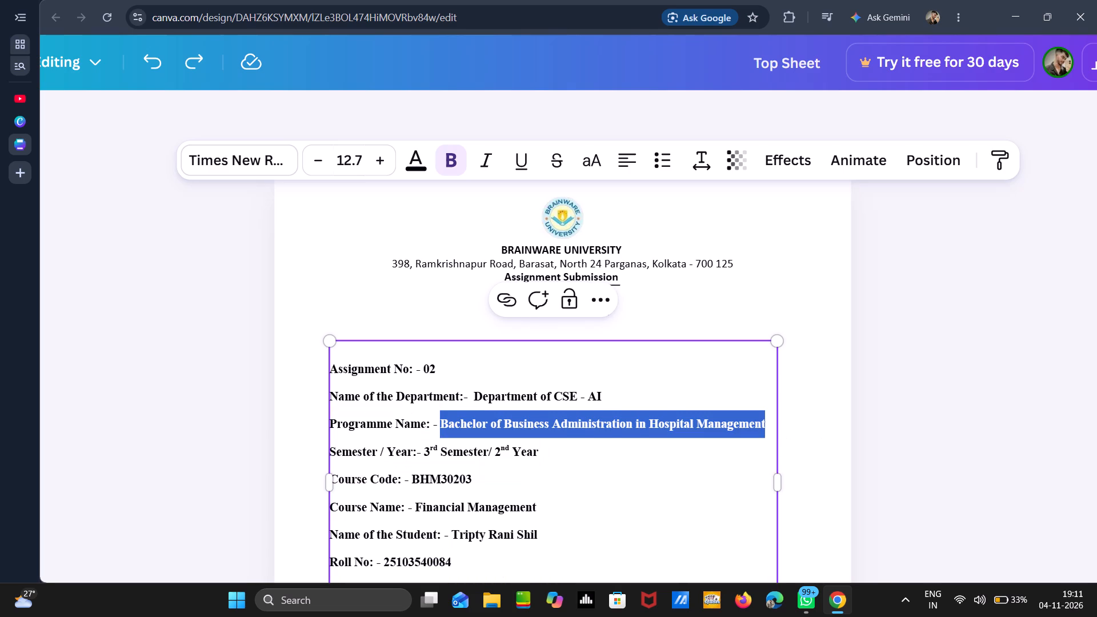
key("Delete")
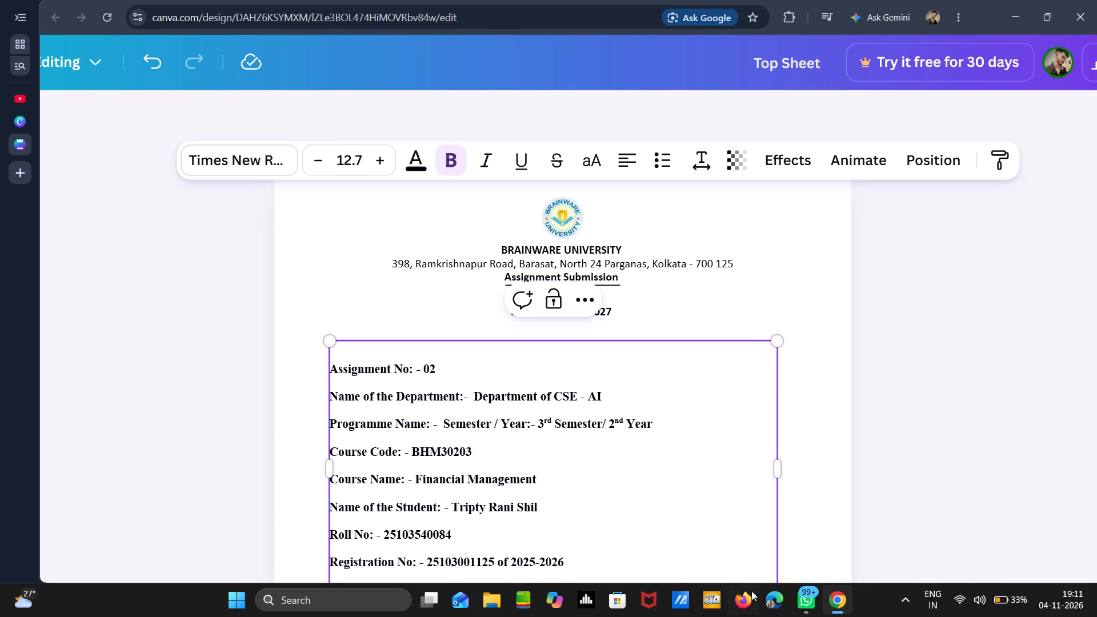
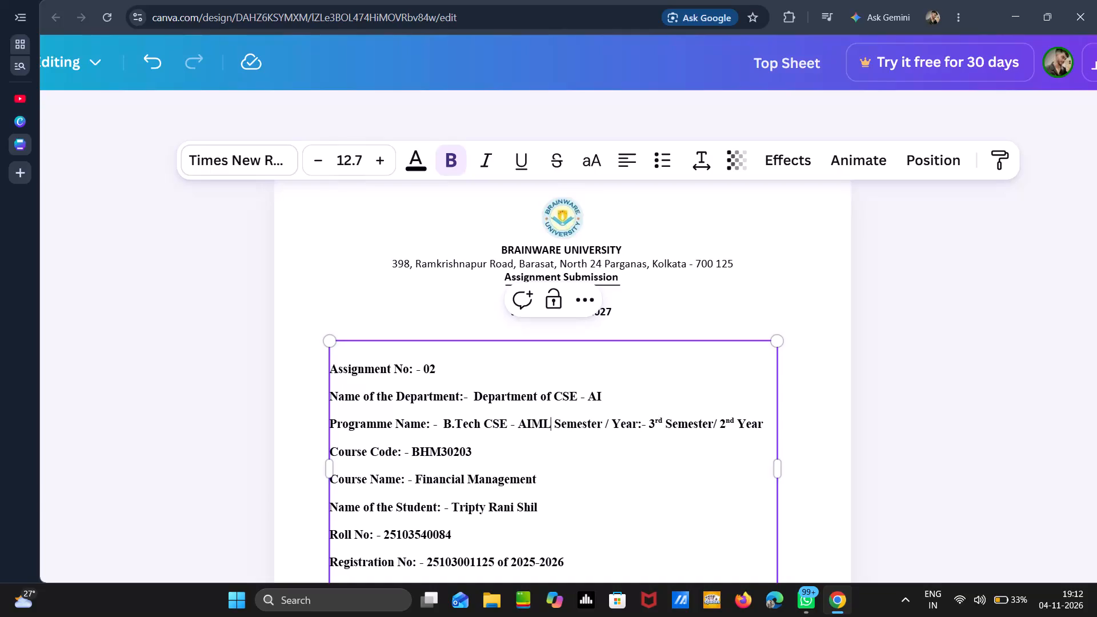
Move the Semester / Year entry onto its own line below the Programme Name in the details text.
key("Return")
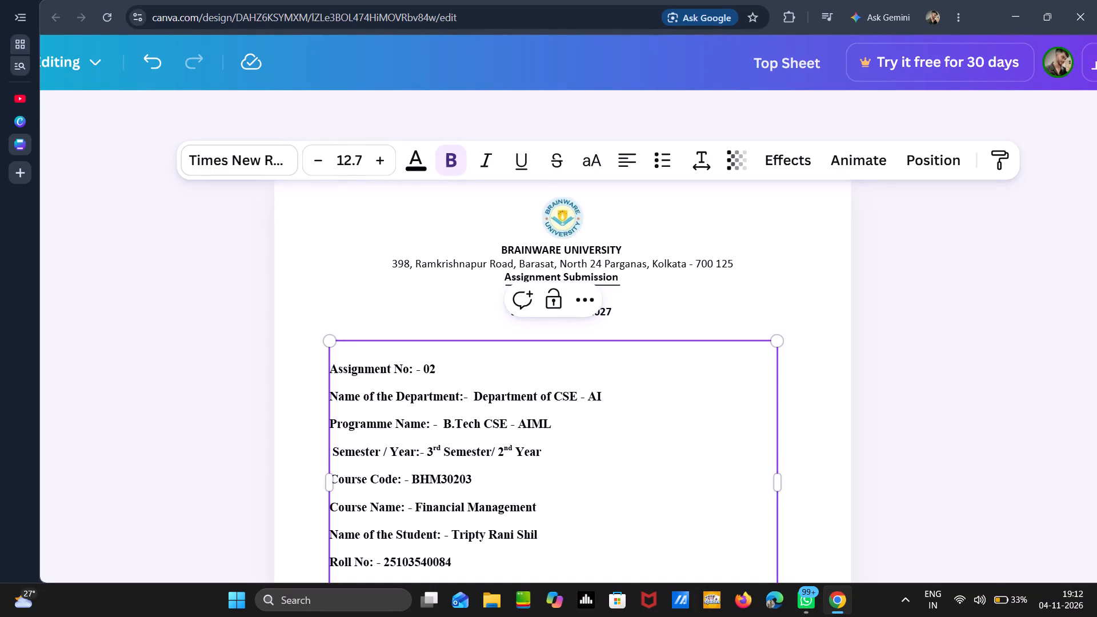
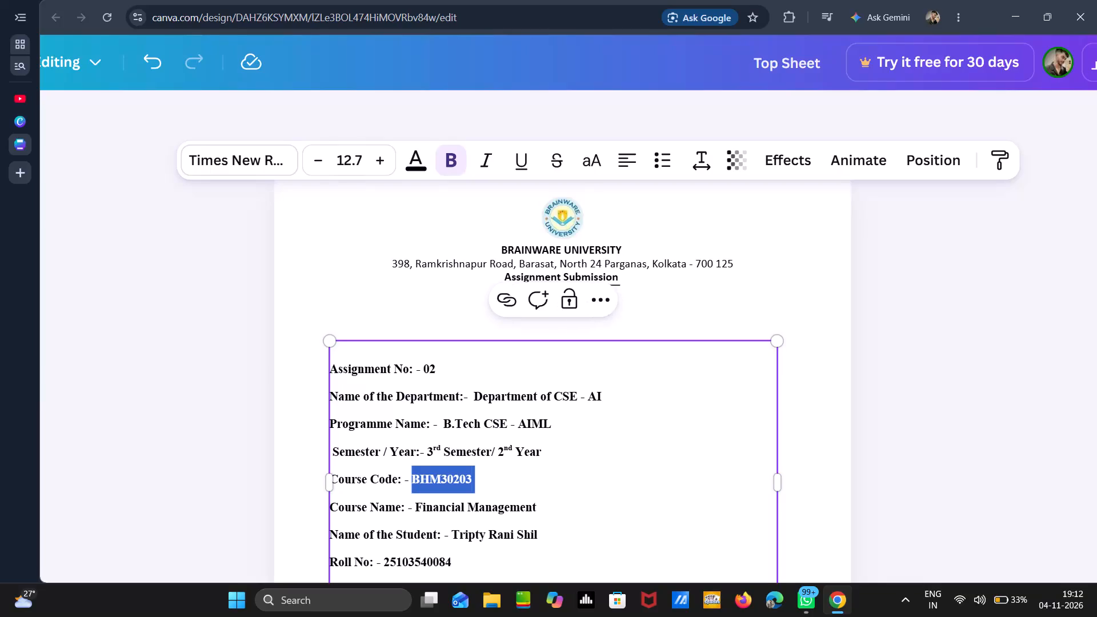
Replace the course code on the cover page with the copied code BTA30103.
key("Delete")
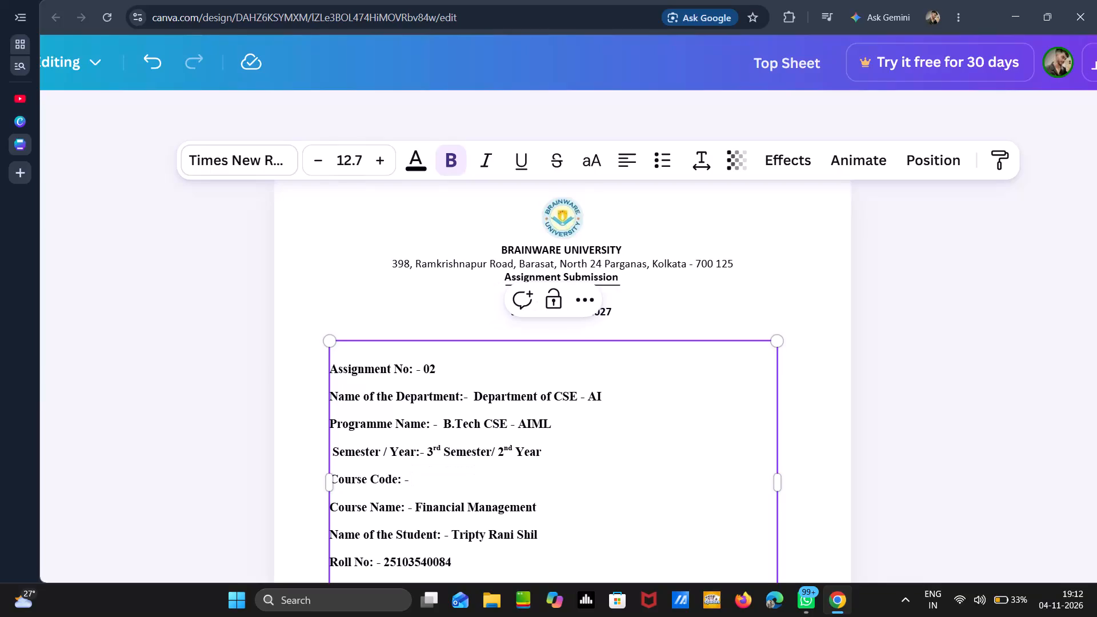
key("ctrl+v")
key("BackSpace")
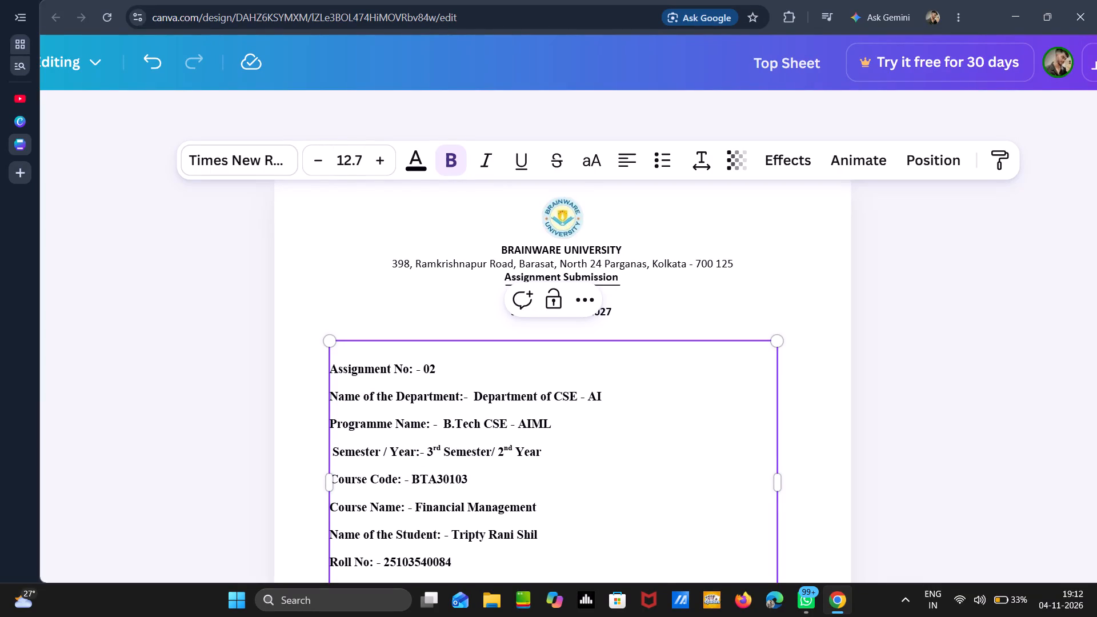
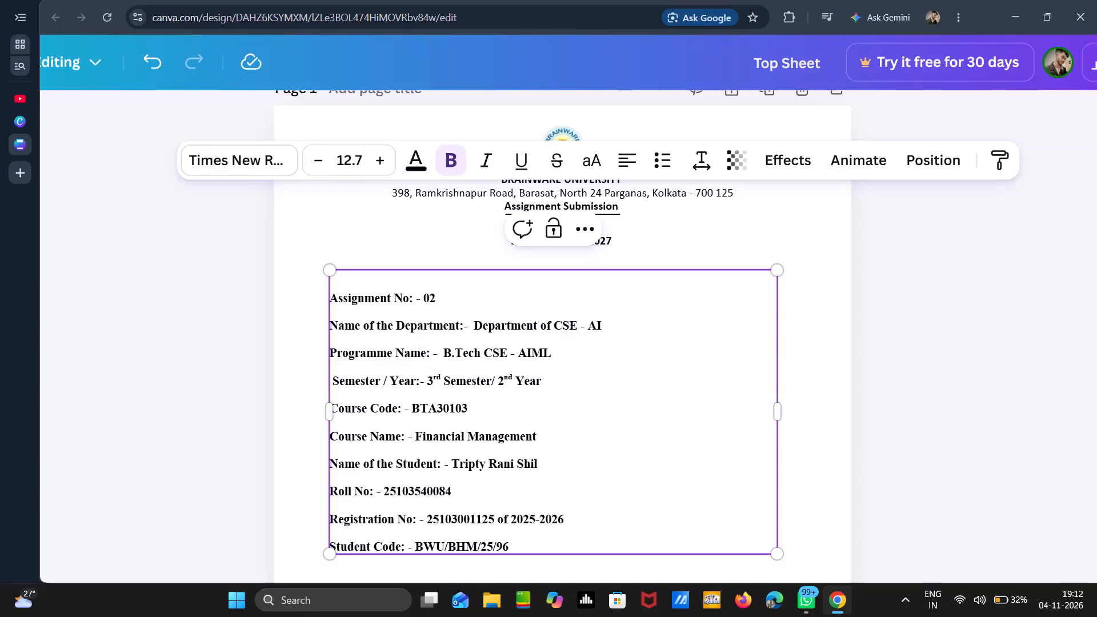
Replace the course name in the assignment details with the copied text Database Management Systems.
left_click_drag(418, 435, 547, 442)
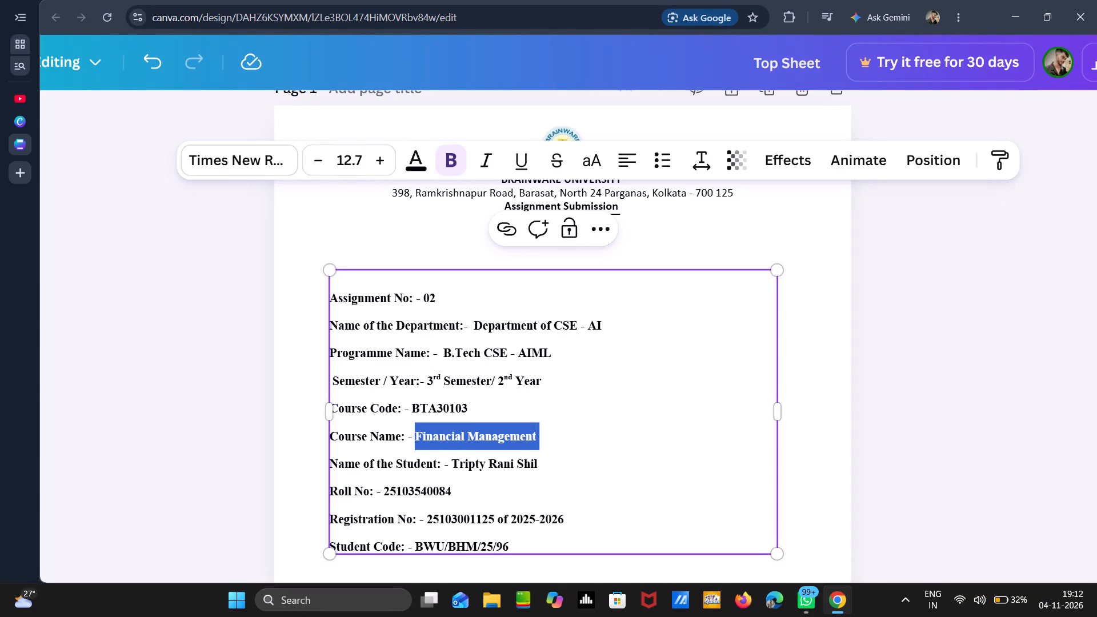
key("ctrl+v")
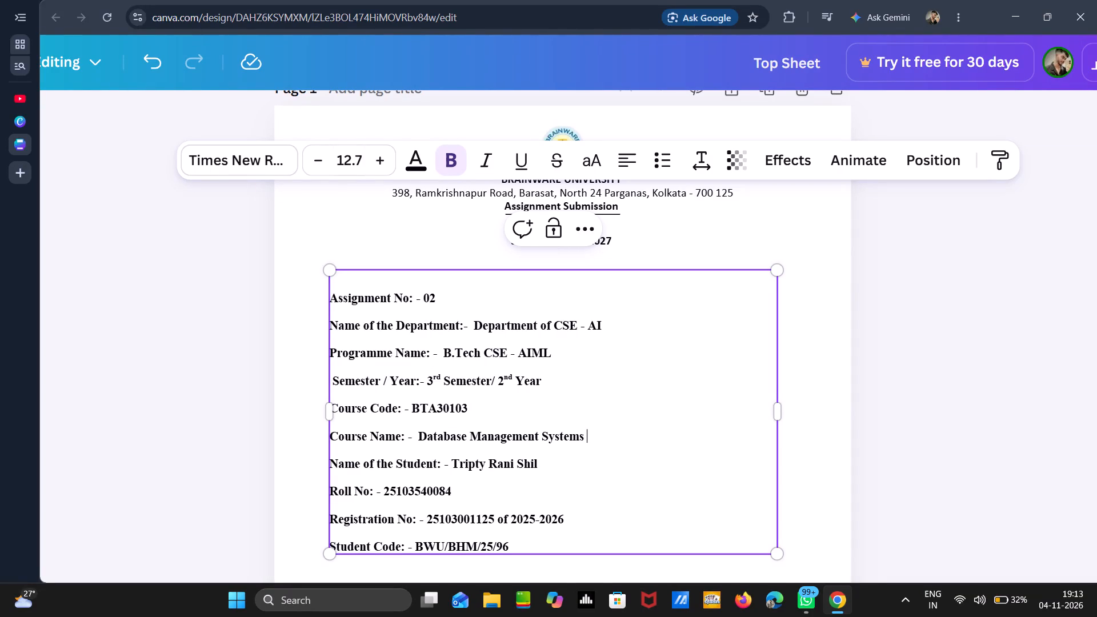
Replace the name on the Name of the Student line with the new student's full name.
left_click_drag(451, 464, 556, 471)
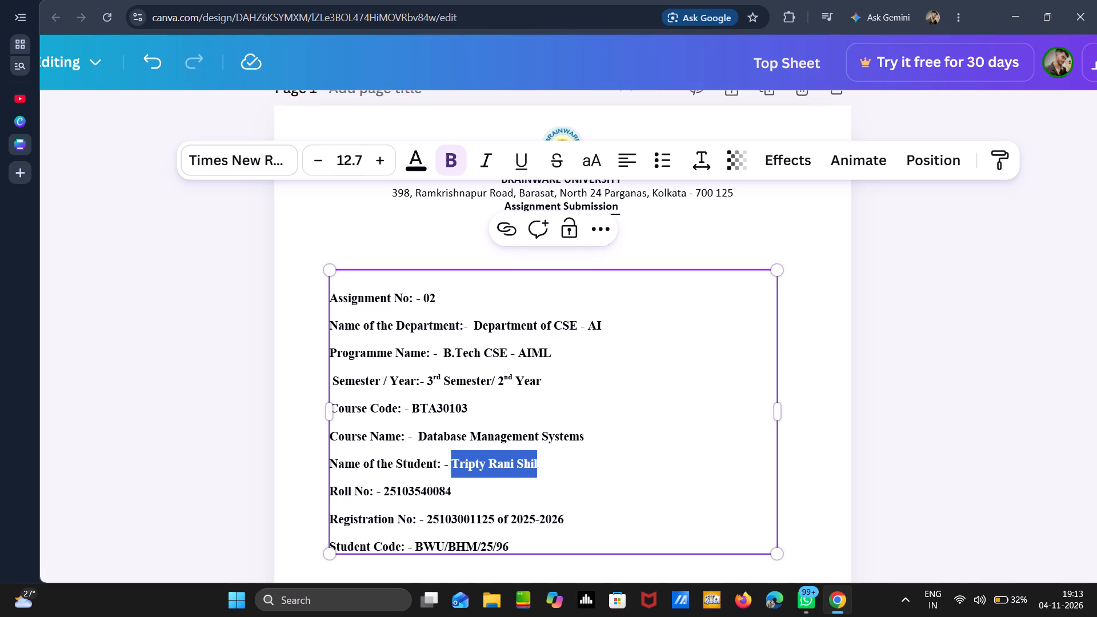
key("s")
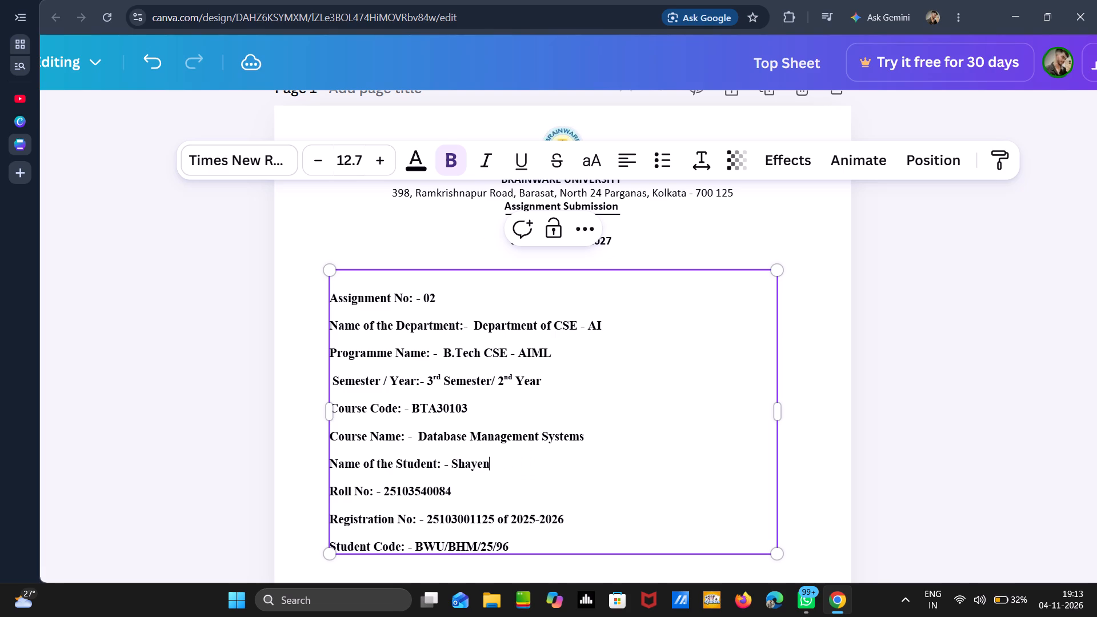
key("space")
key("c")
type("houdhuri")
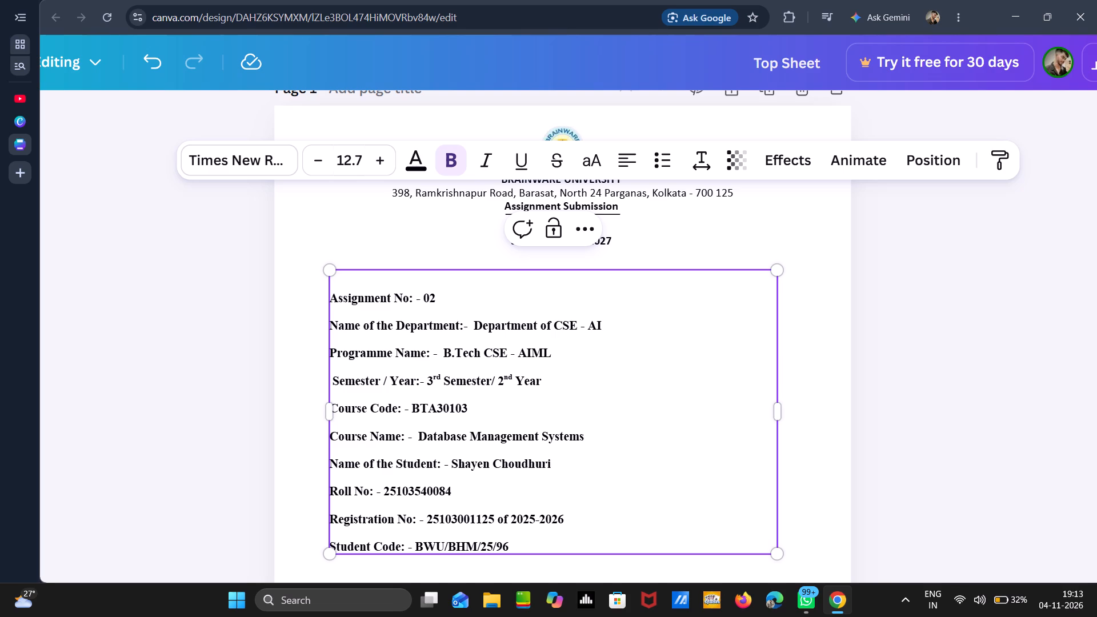
Update the Student Code line, changing its programme part to BTA and its final number to the new student's.
left_click(478, 546)
key("BackSpace")
key("BackSpace")
key("BackSpace")
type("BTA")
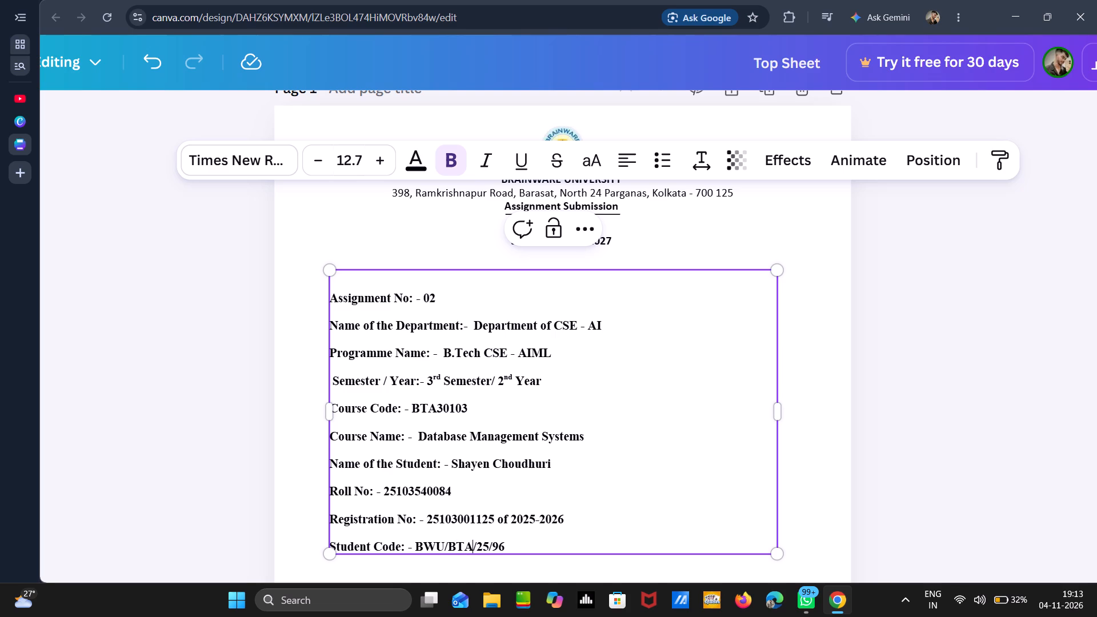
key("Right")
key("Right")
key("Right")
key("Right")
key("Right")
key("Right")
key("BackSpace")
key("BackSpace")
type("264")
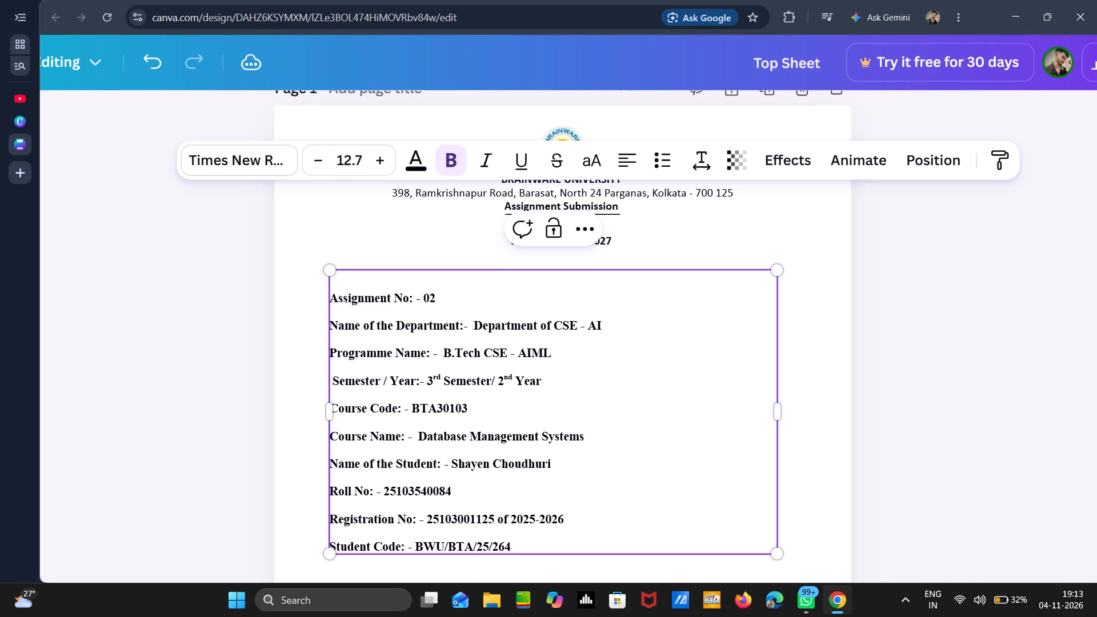
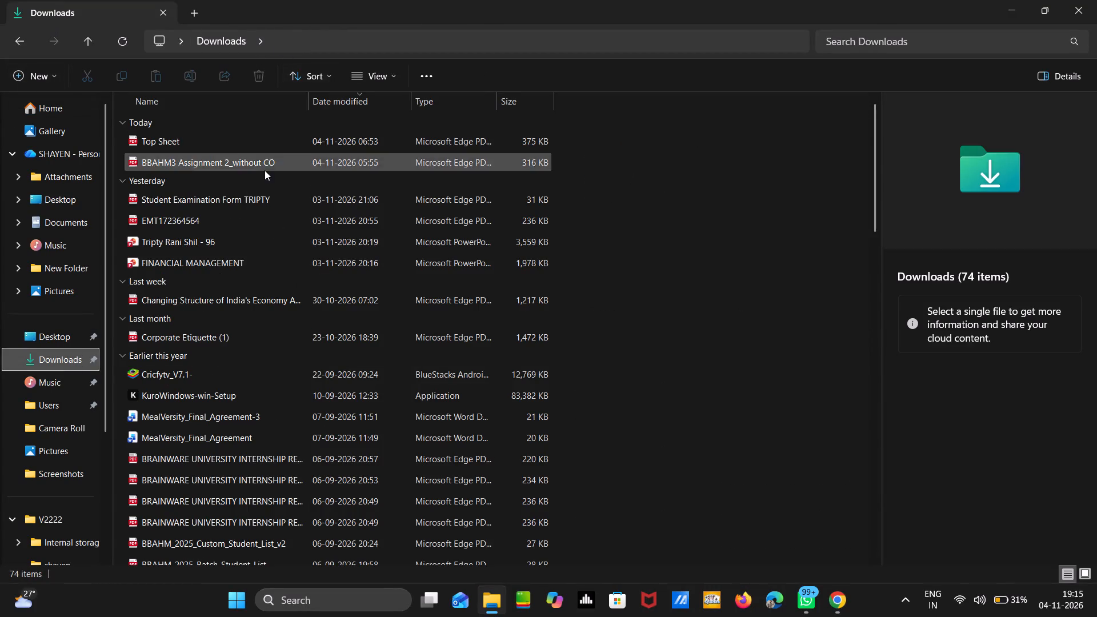
Sort the Downloads folder by name, find the PDF named Student admit card sem 2 and open it.
scroll(259, 162, "up", 1)
left_click(250, 108)
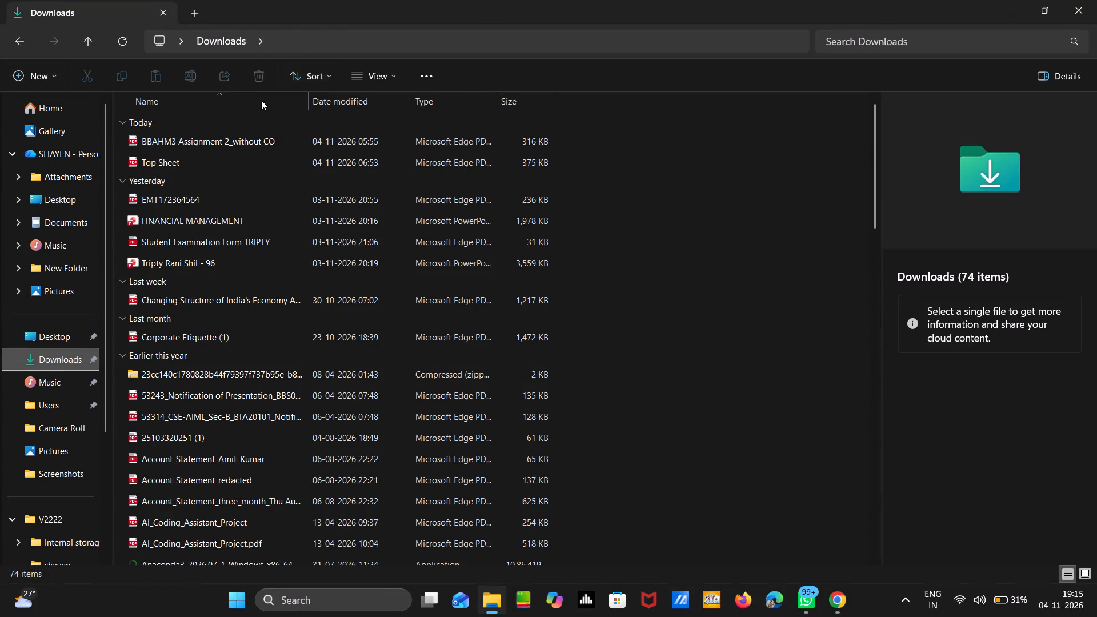
scroll(341, 203, "down", 4)
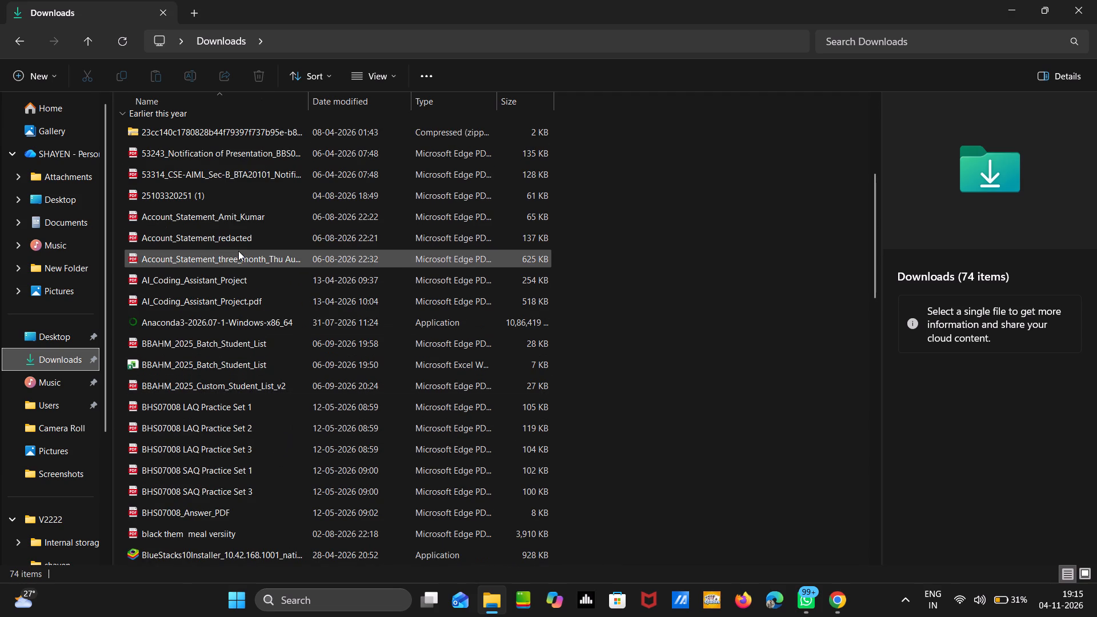
scroll(272, 213, "up", 1)
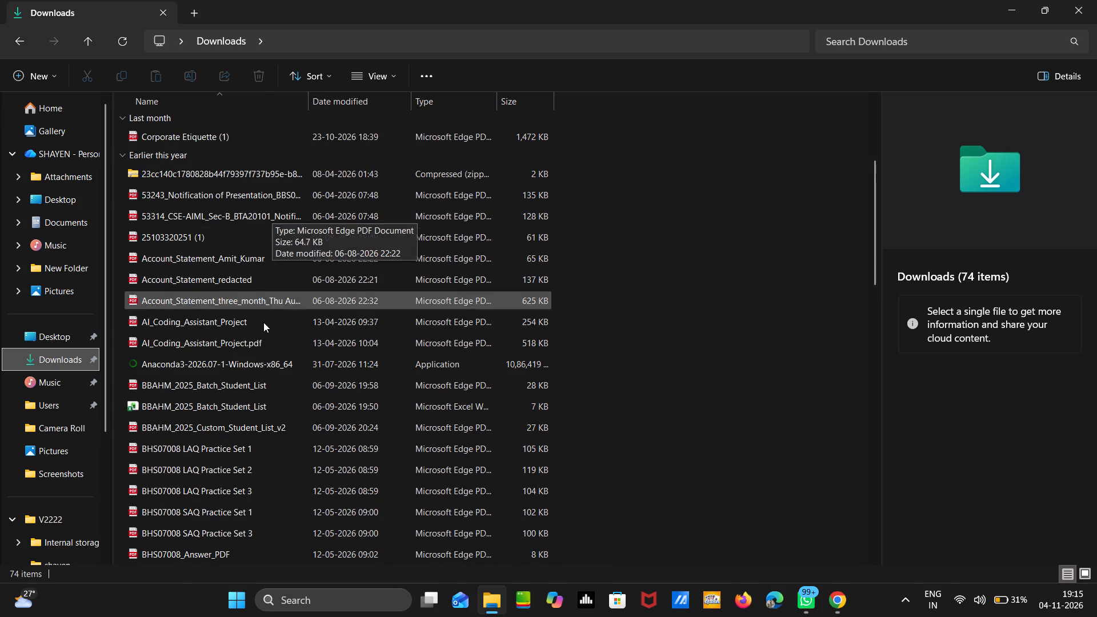
scroll(280, 470, "down", 12)
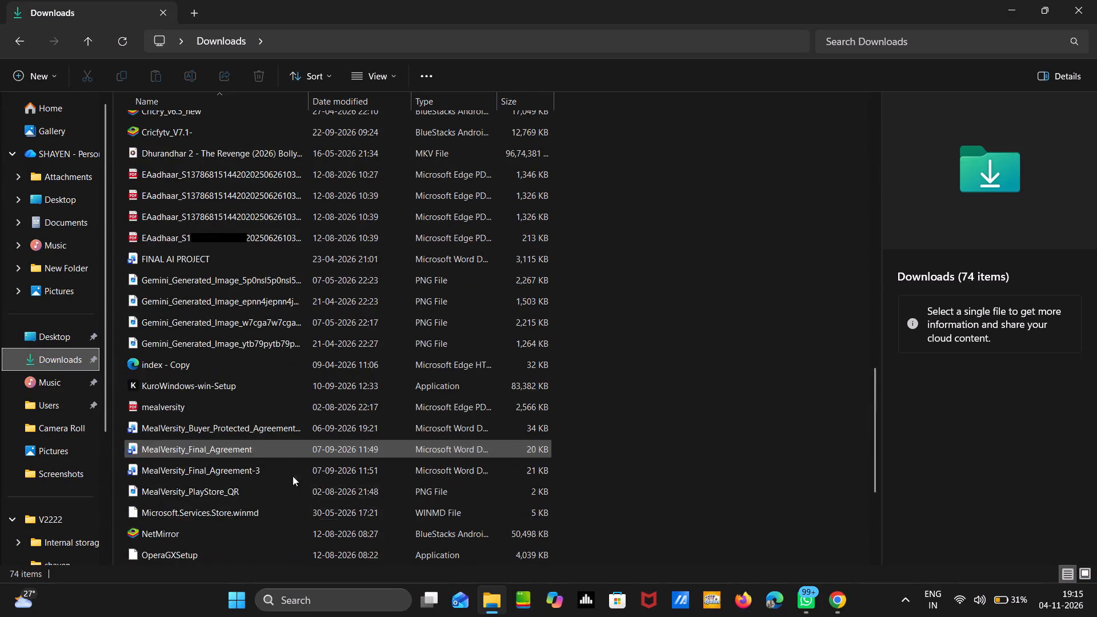
scroll(257, 443, "down", 5)
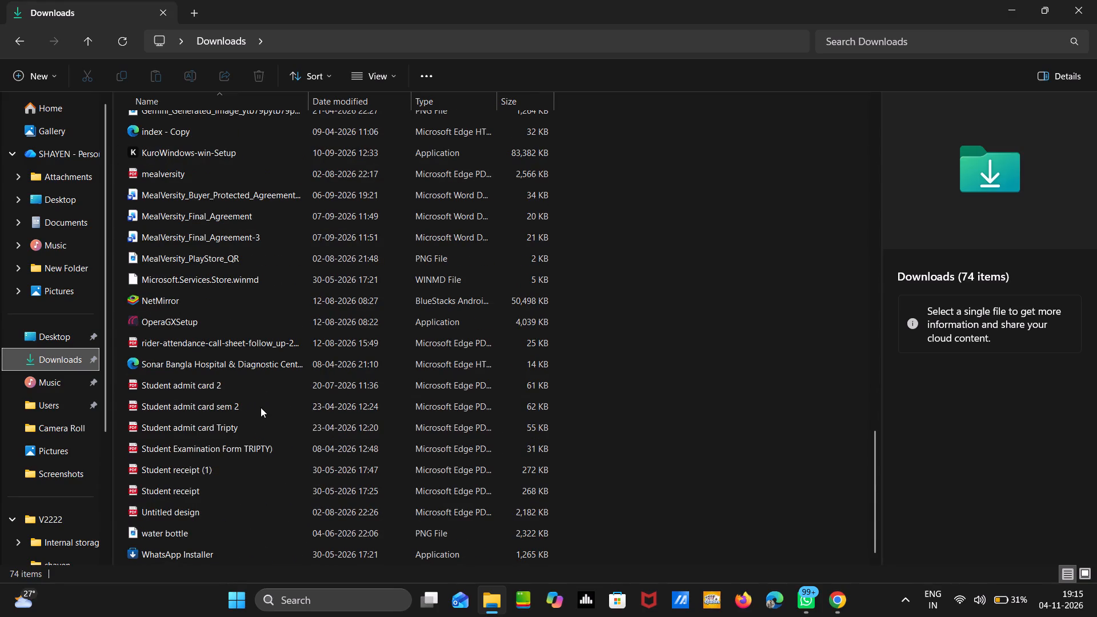
double_click(261, 407)
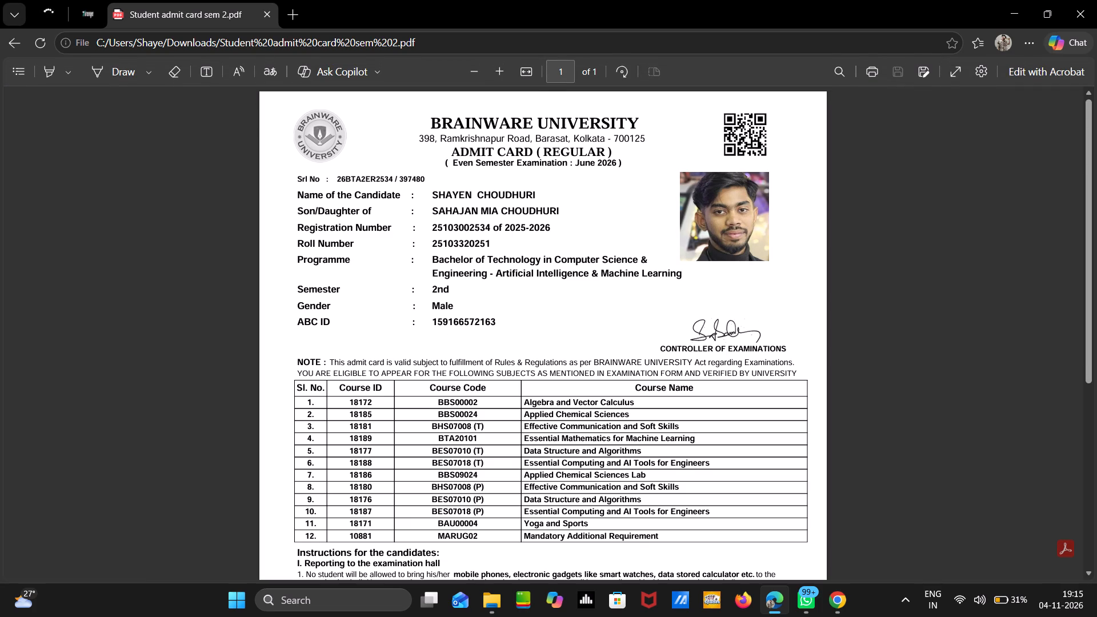
Copy the full registration number with its 2025-2026 session from the admit card and replace the cover's Registration No value in Canva with it.
left_click_drag(431, 227, 547, 233)
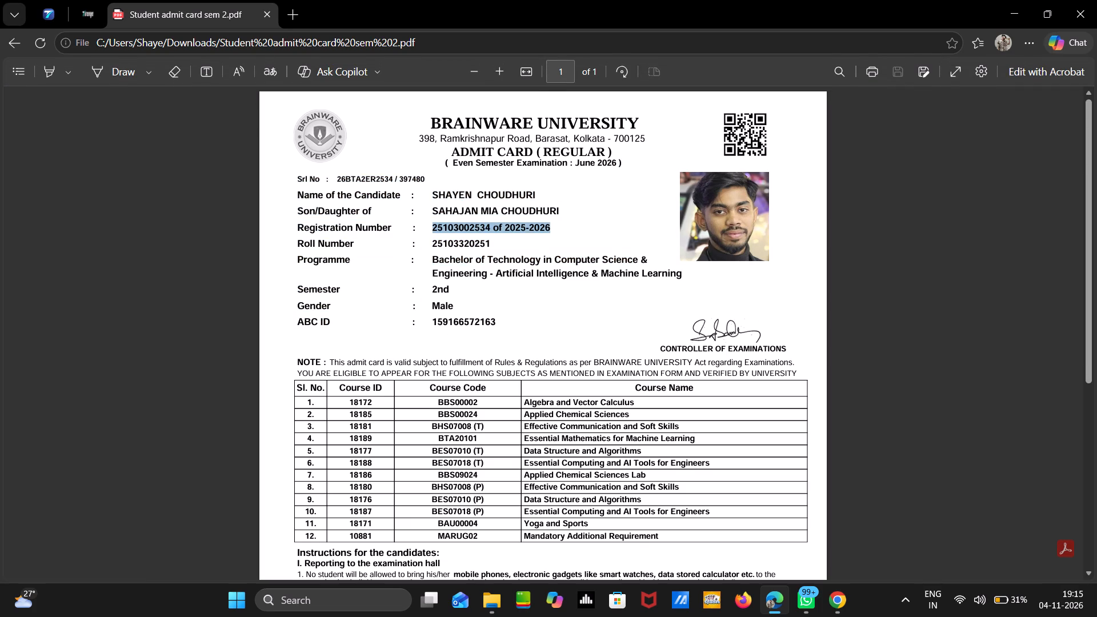
left_click_drag(547, 233, 547, 233)
key("ctrl+c")
left_click(826, 600)
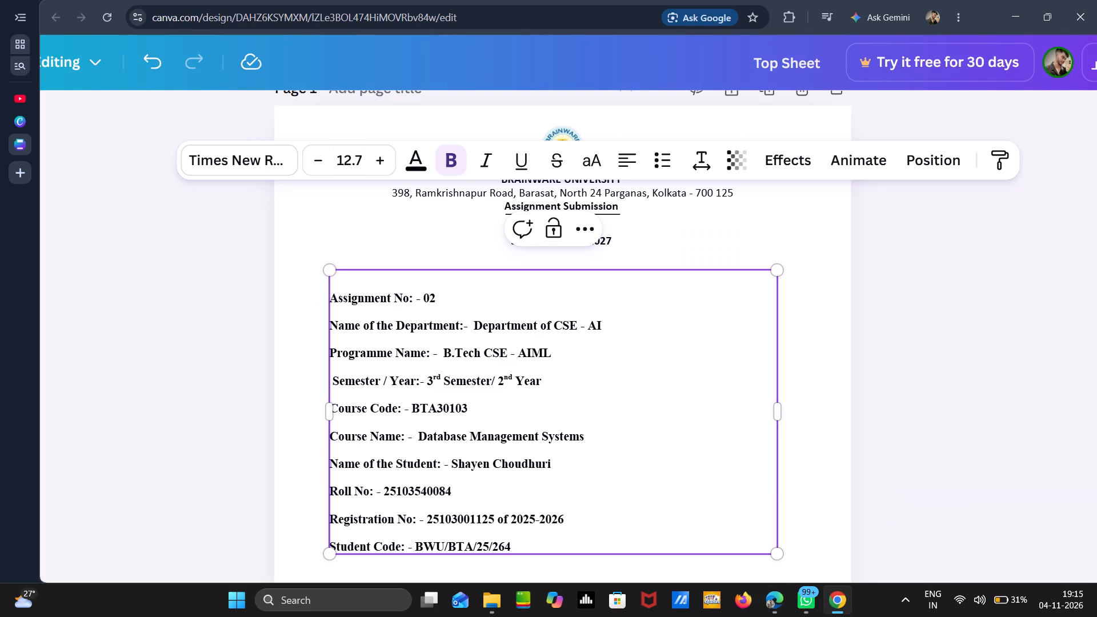
left_click_drag(427, 516, 478, 524)
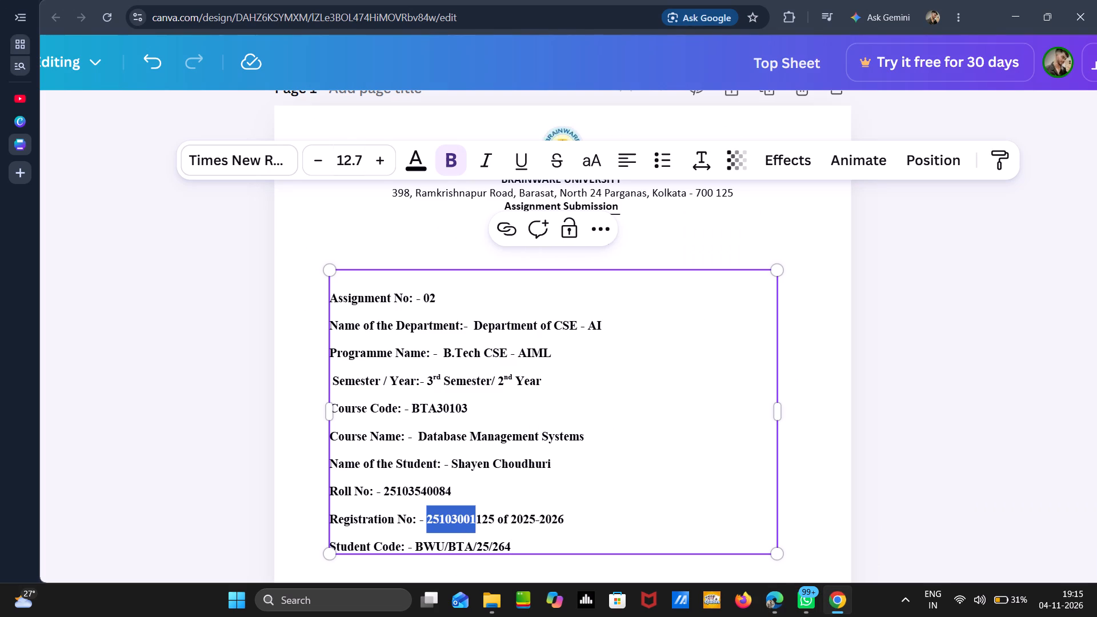
left_click(481, 500)
left_click(778, 600)
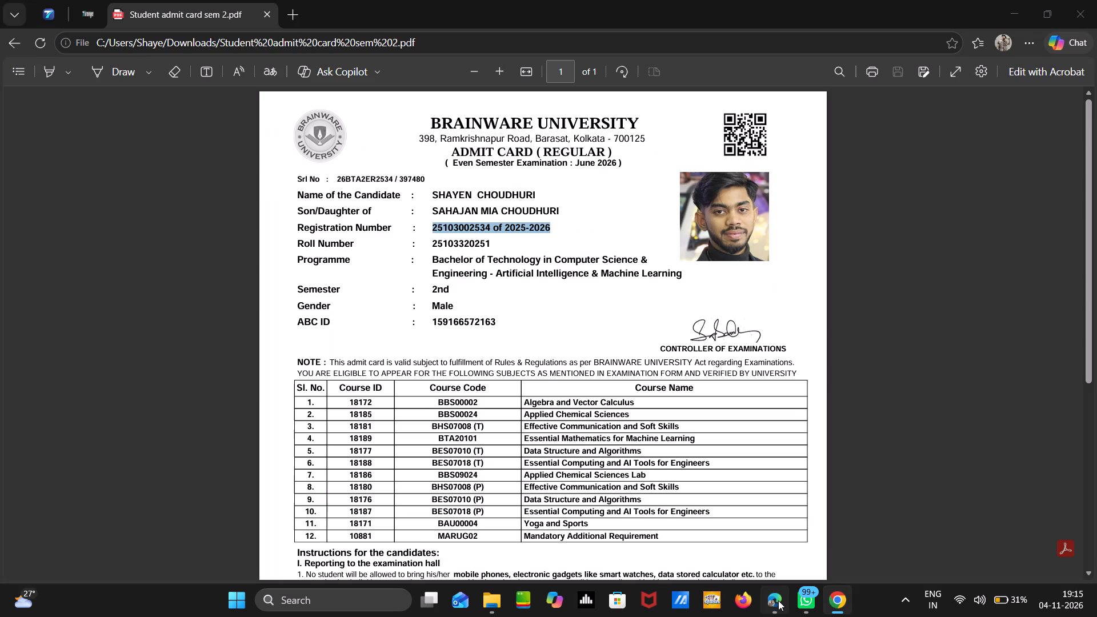
left_click(846, 612)
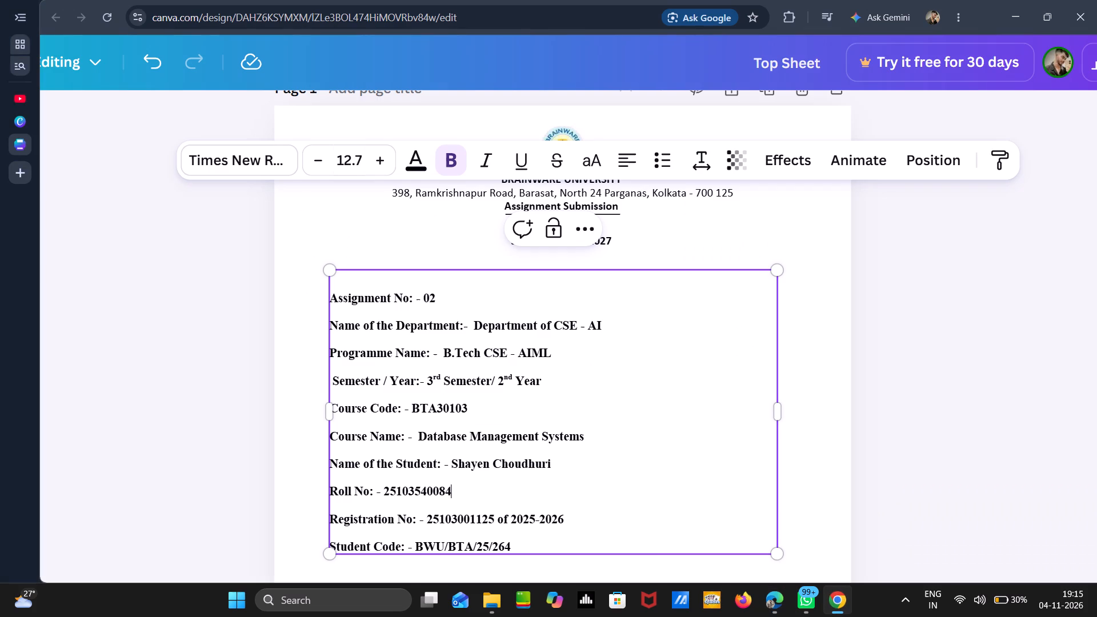
left_click_drag(423, 514, 574, 522)
key("ctrl+v")
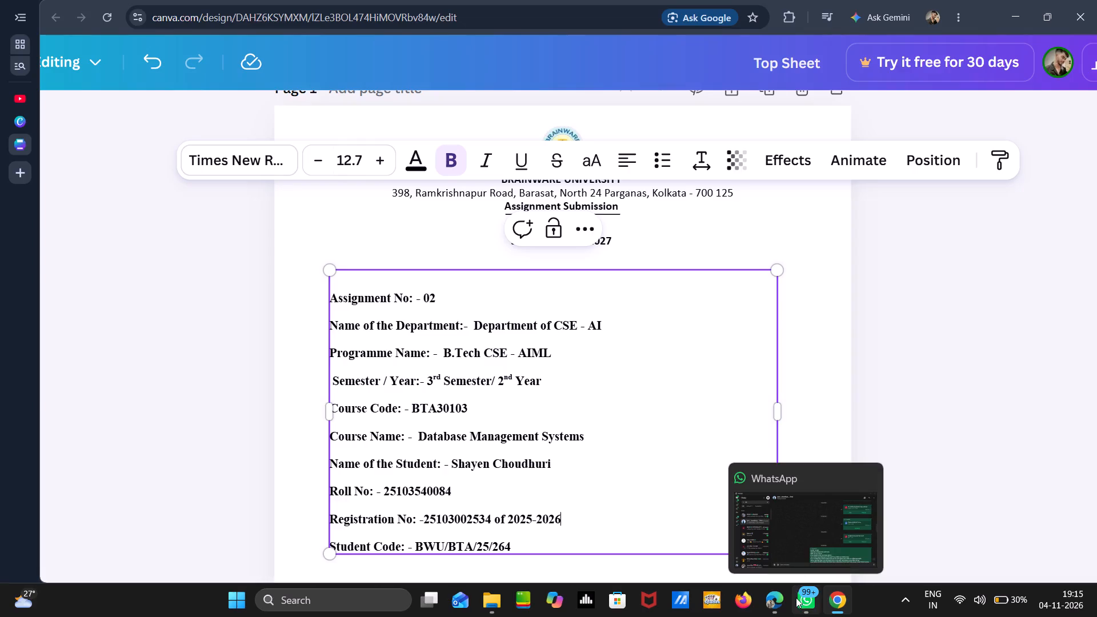
Copy the roll number from the admit card and replace the cover's Roll No value in Canva with it.
left_click(783, 600)
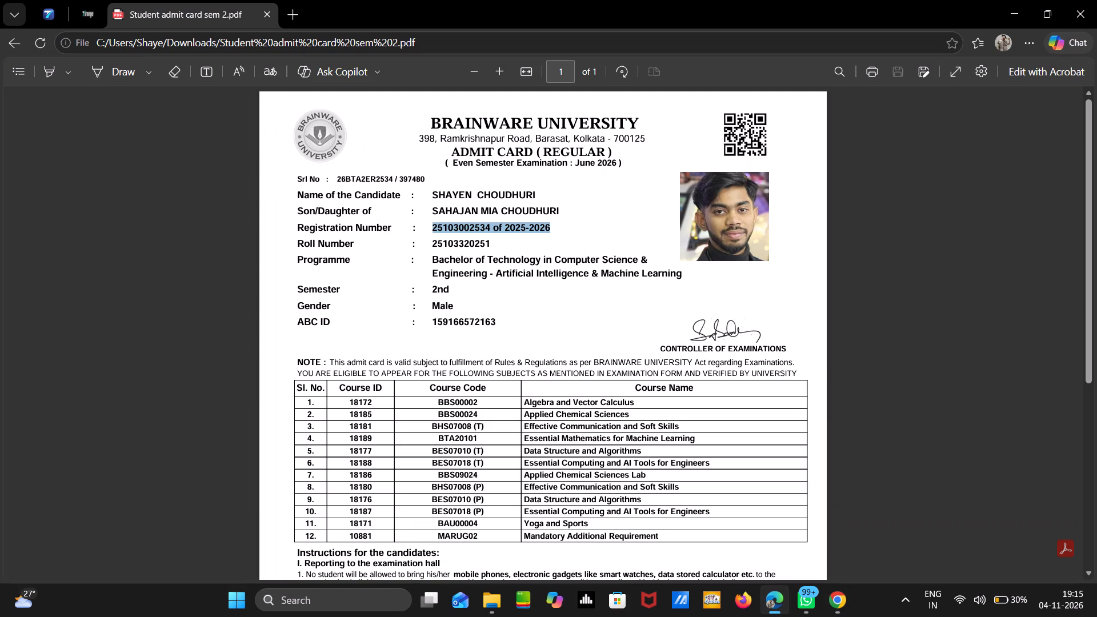
left_click_drag(503, 242, 442, 243)
left_click_drag(434, 241, 489, 246)
key("ctrl+c")
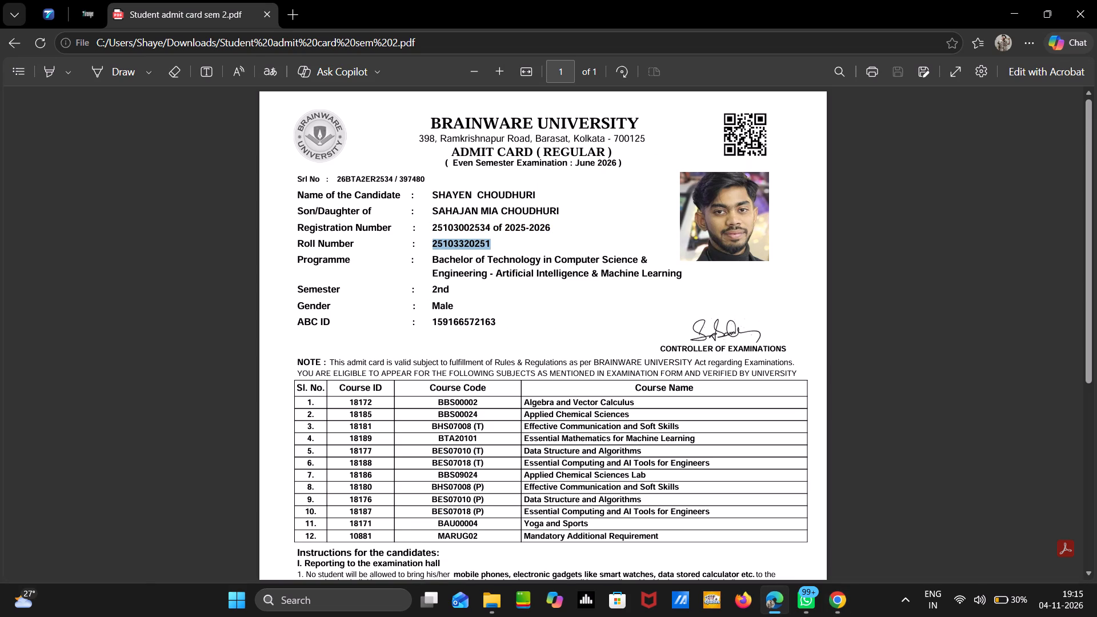
left_click(831, 601)
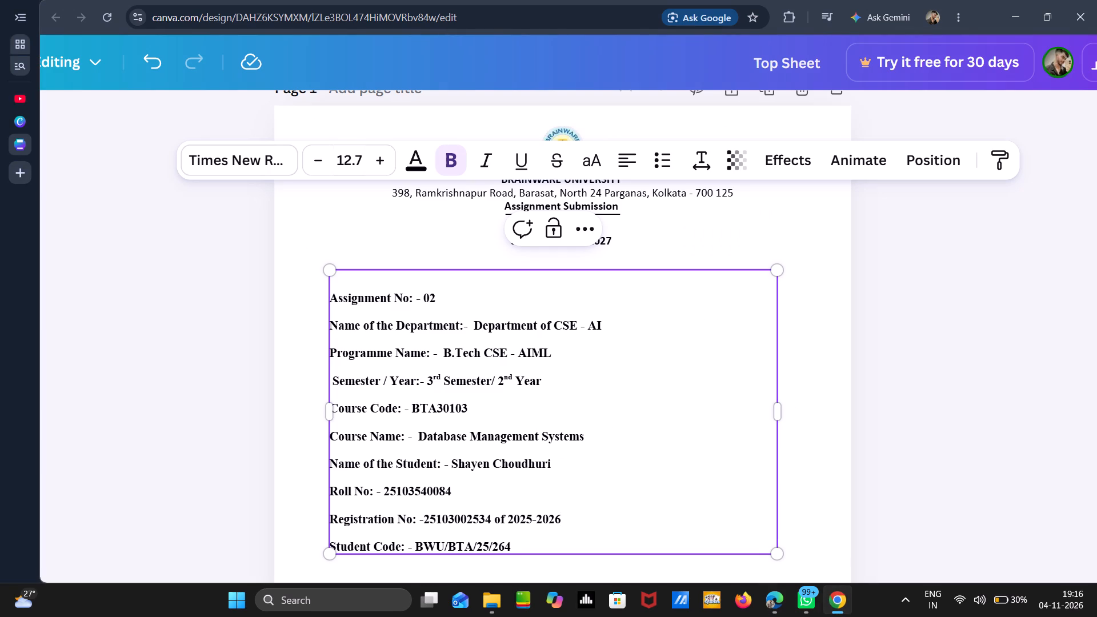
left_click_drag(383, 488, 469, 502)
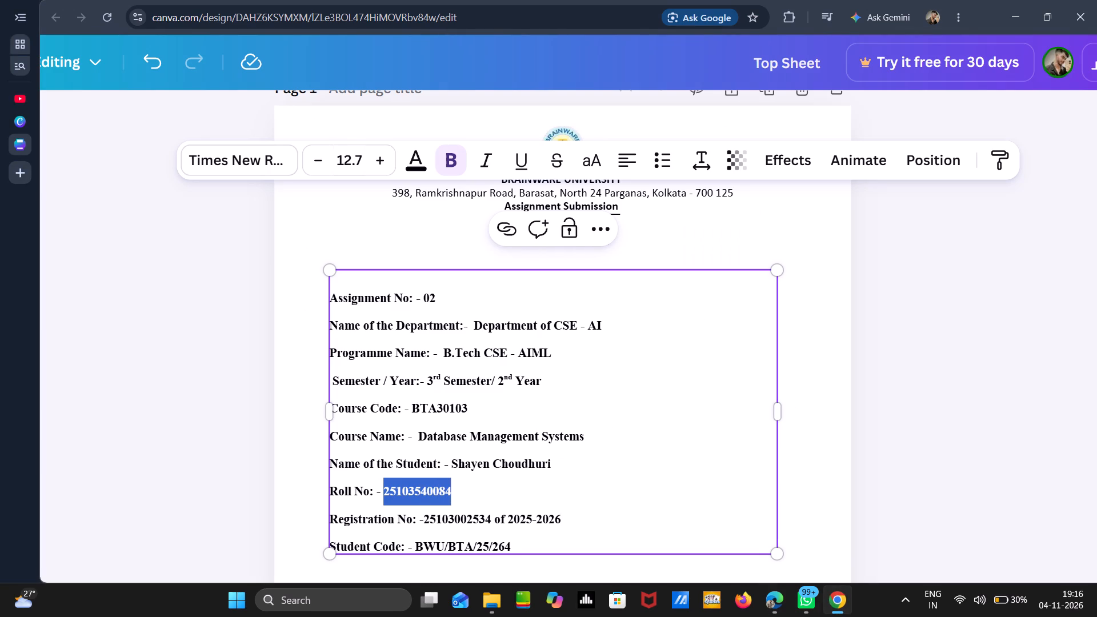
key("ctrl+v")
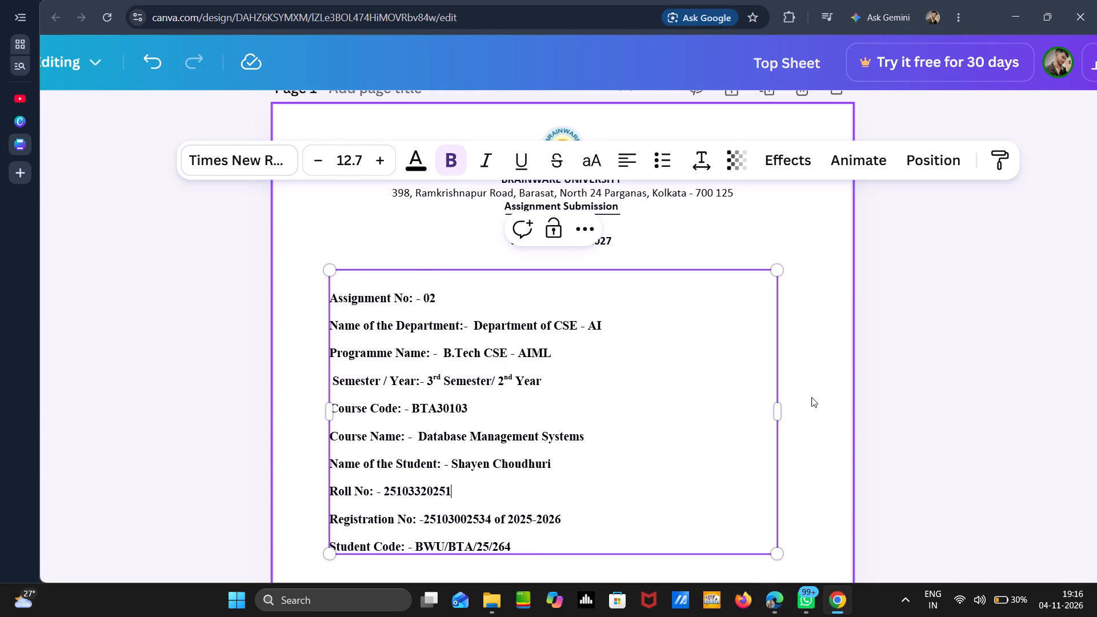
left_click(913, 380)
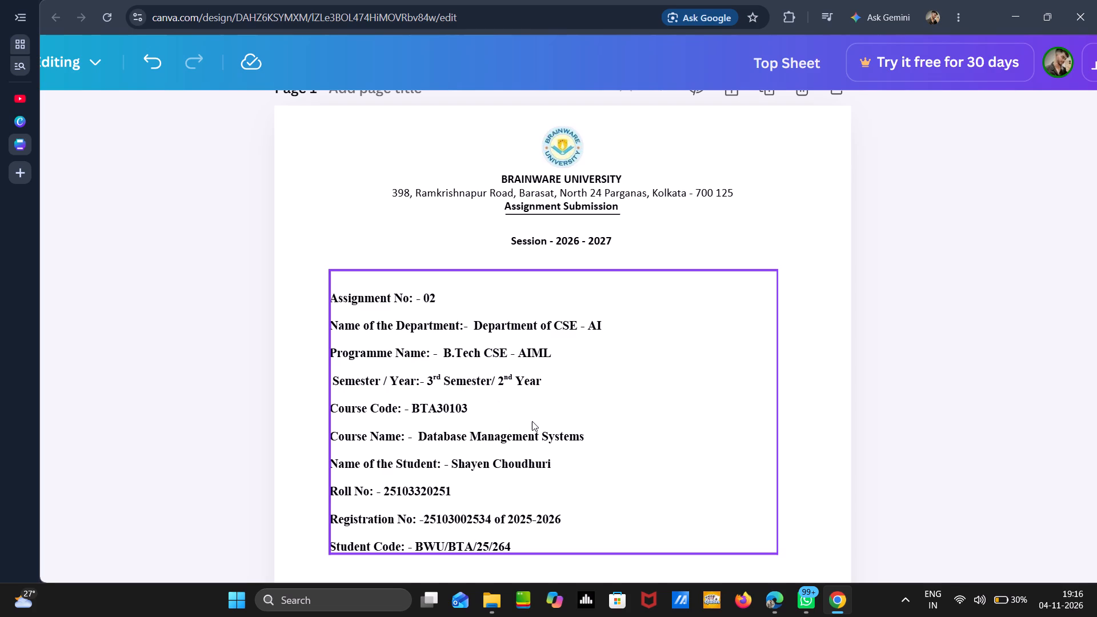
Delete every Hospital Management cover page after page 1, leaving only the Database Management Systems cover.
scroll(532, 421, "down", 5)
scroll(714, 440, "down", 3)
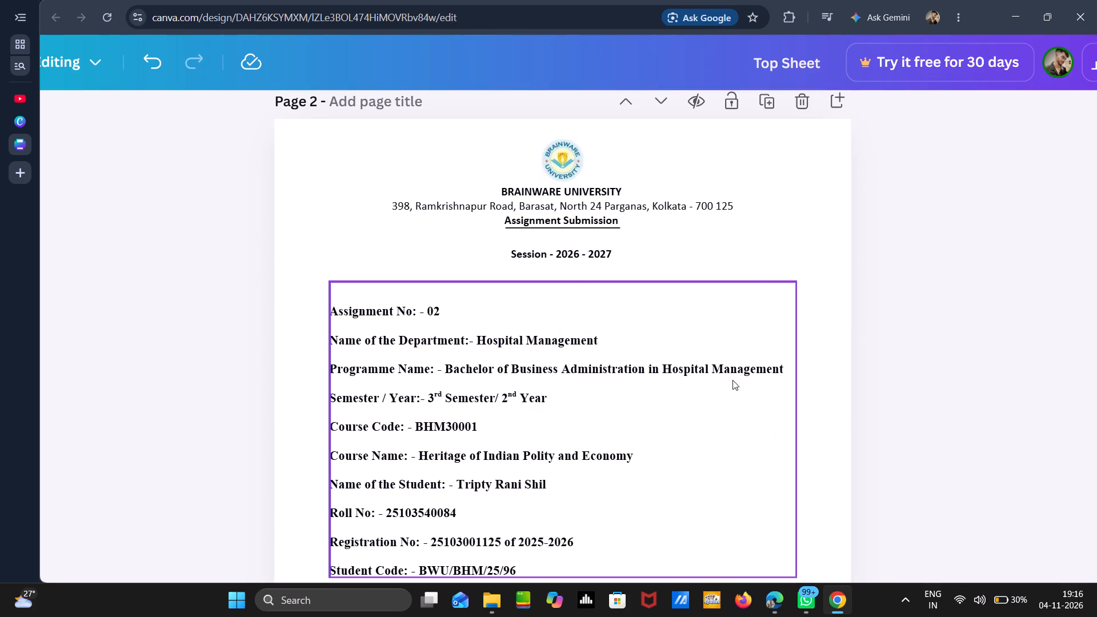
left_click(774, 241)
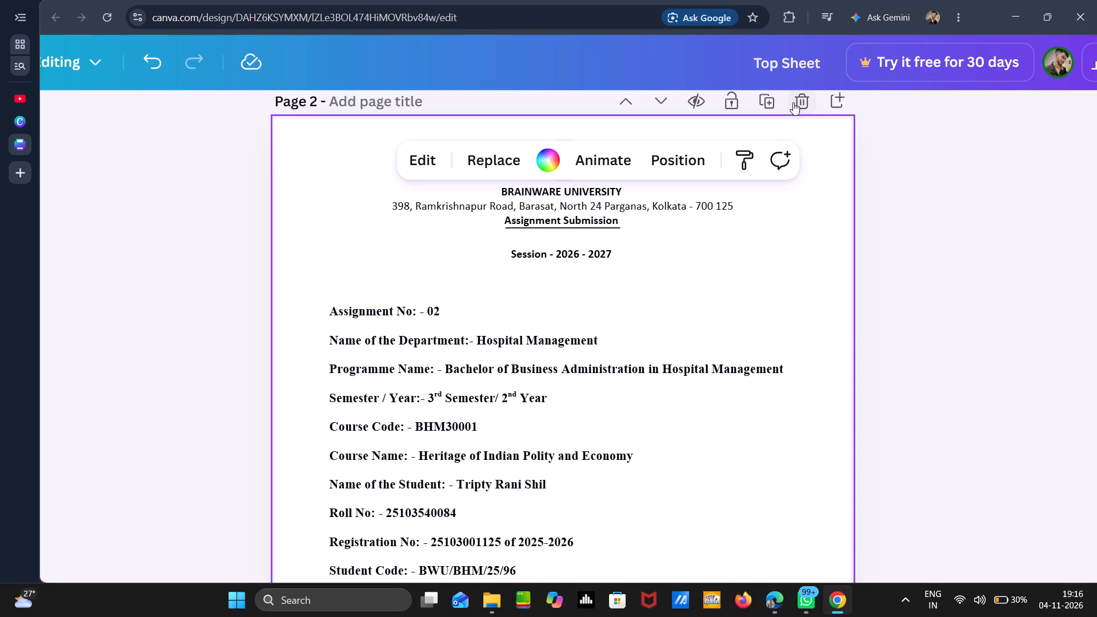
left_click(795, 102)
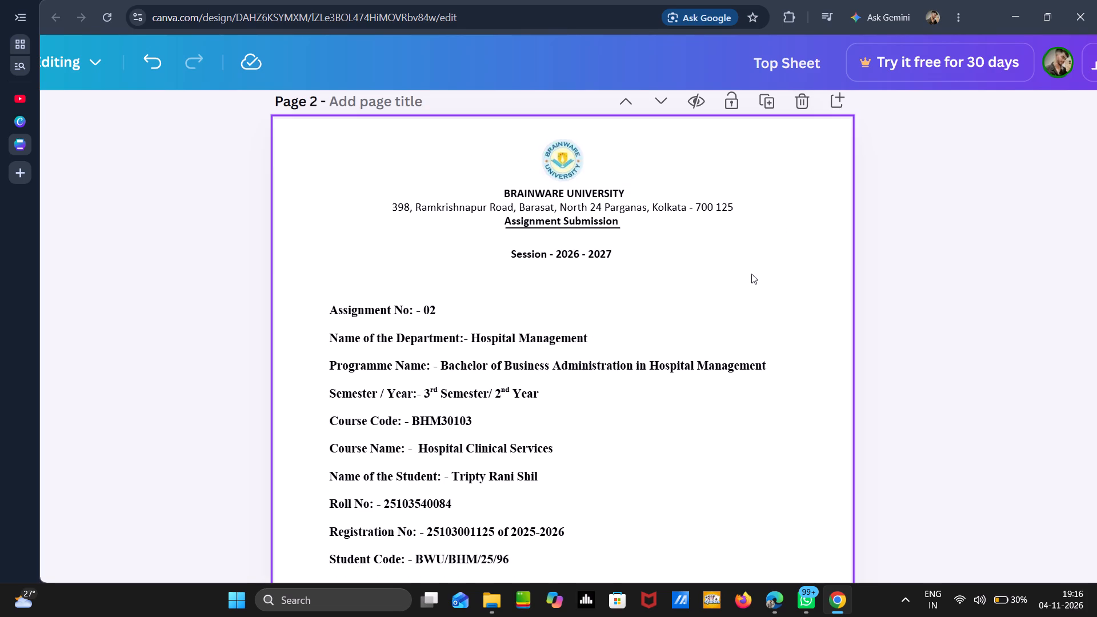
left_click(802, 107)
left_click(802, 107)
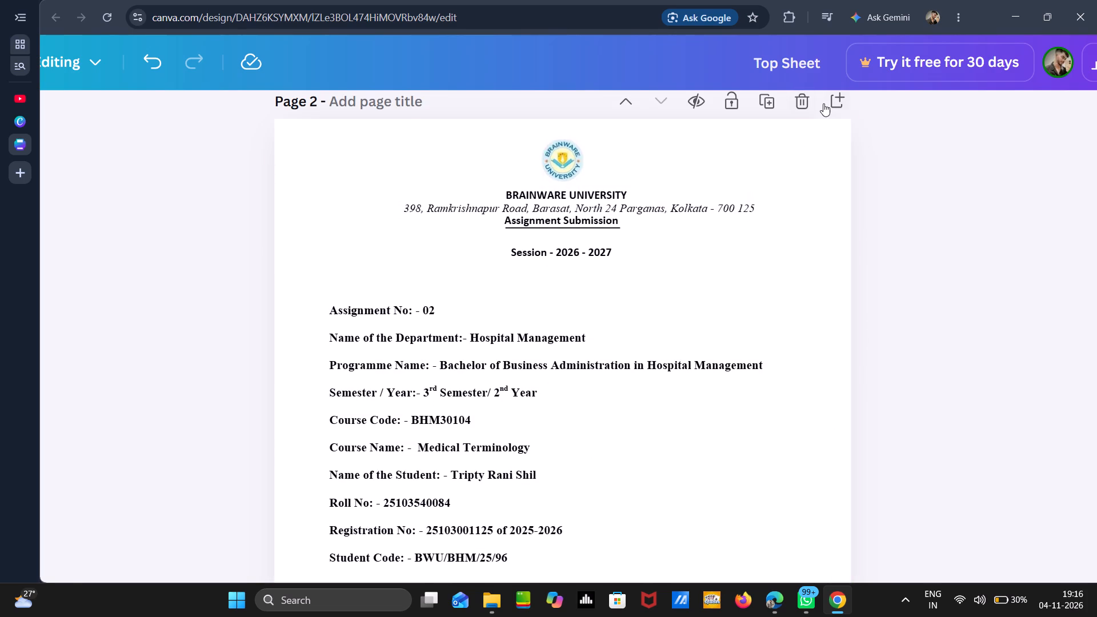
left_click(809, 105)
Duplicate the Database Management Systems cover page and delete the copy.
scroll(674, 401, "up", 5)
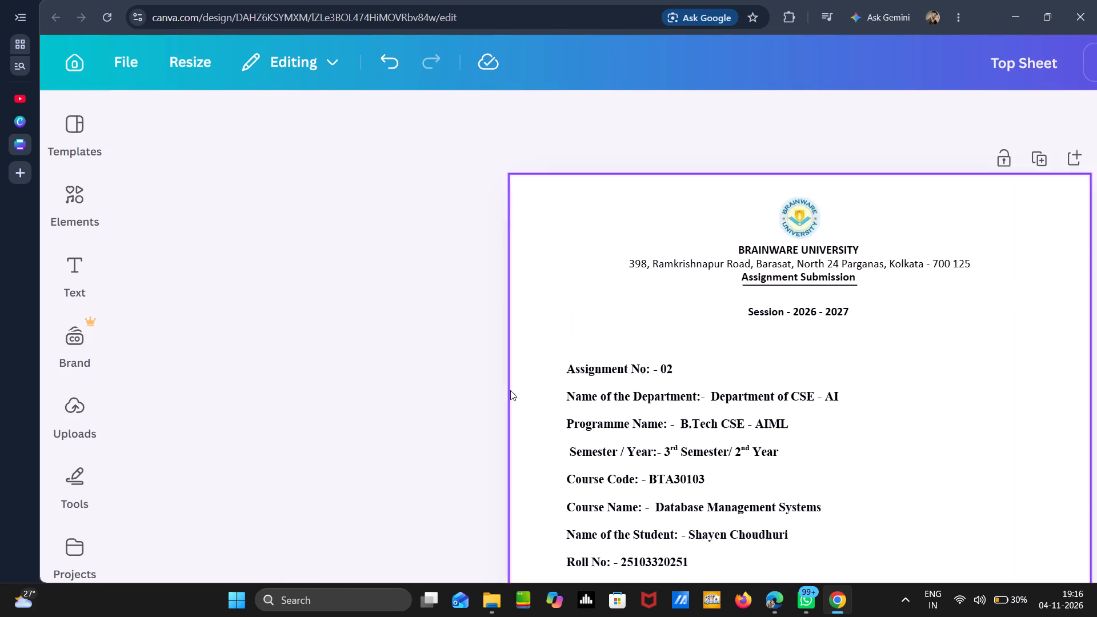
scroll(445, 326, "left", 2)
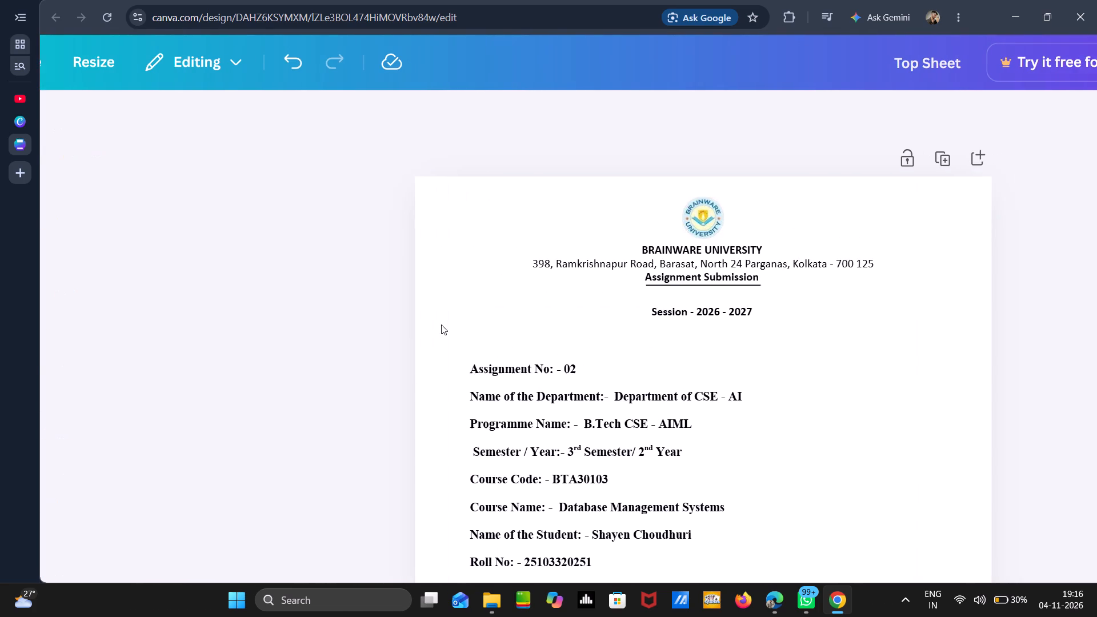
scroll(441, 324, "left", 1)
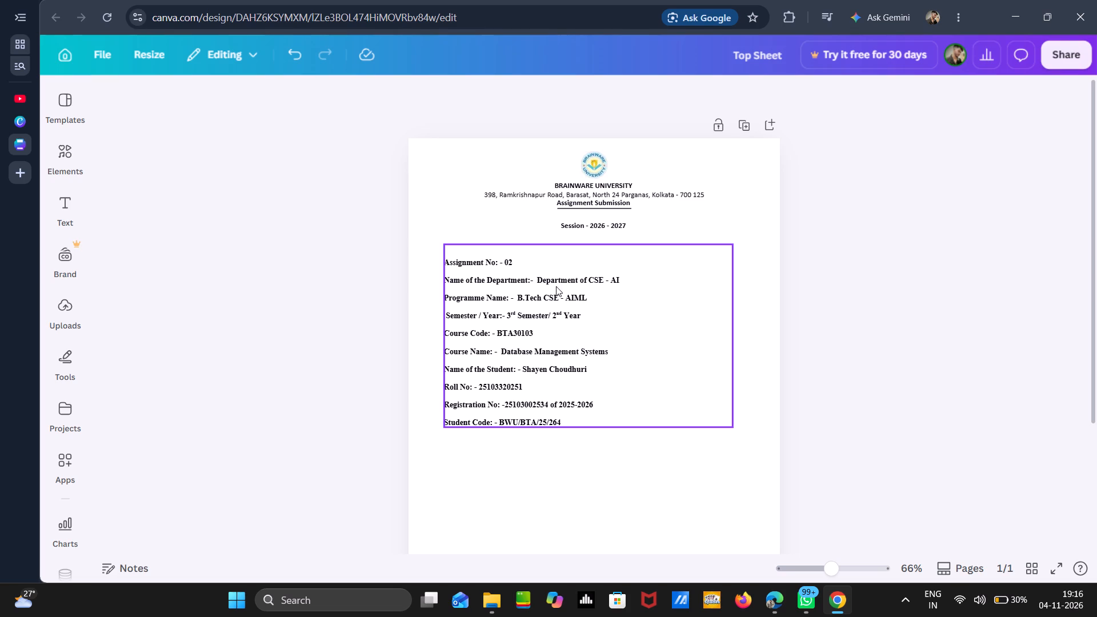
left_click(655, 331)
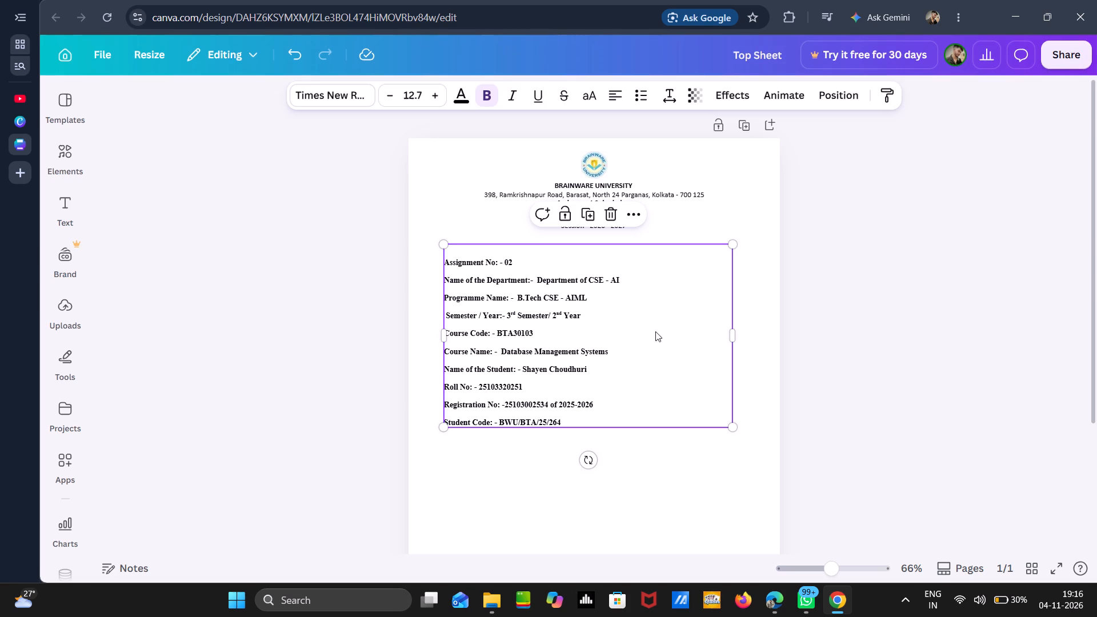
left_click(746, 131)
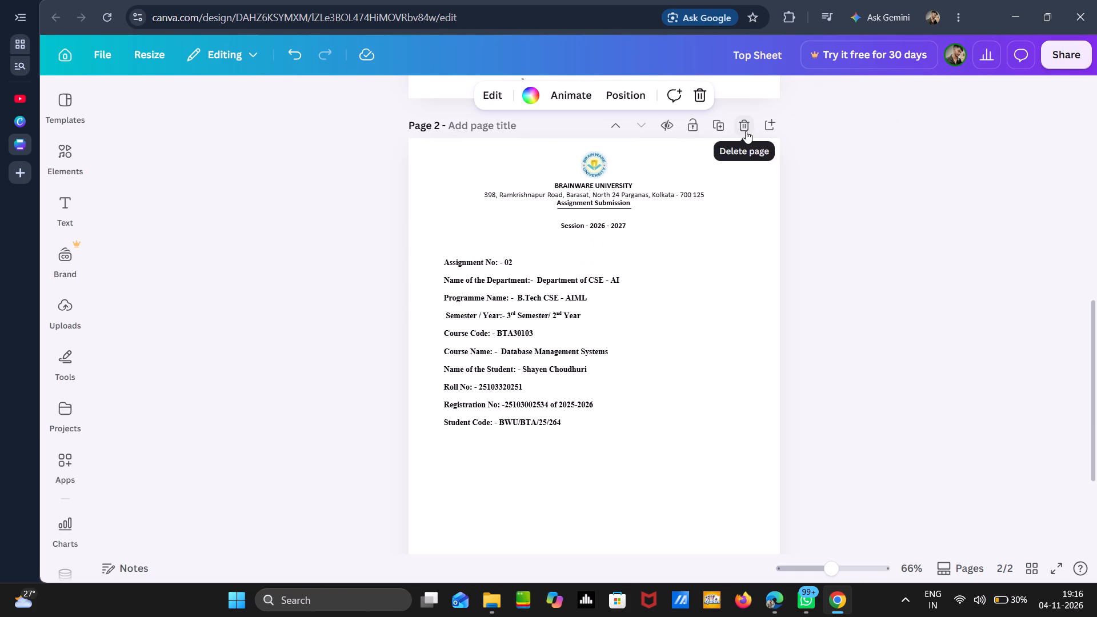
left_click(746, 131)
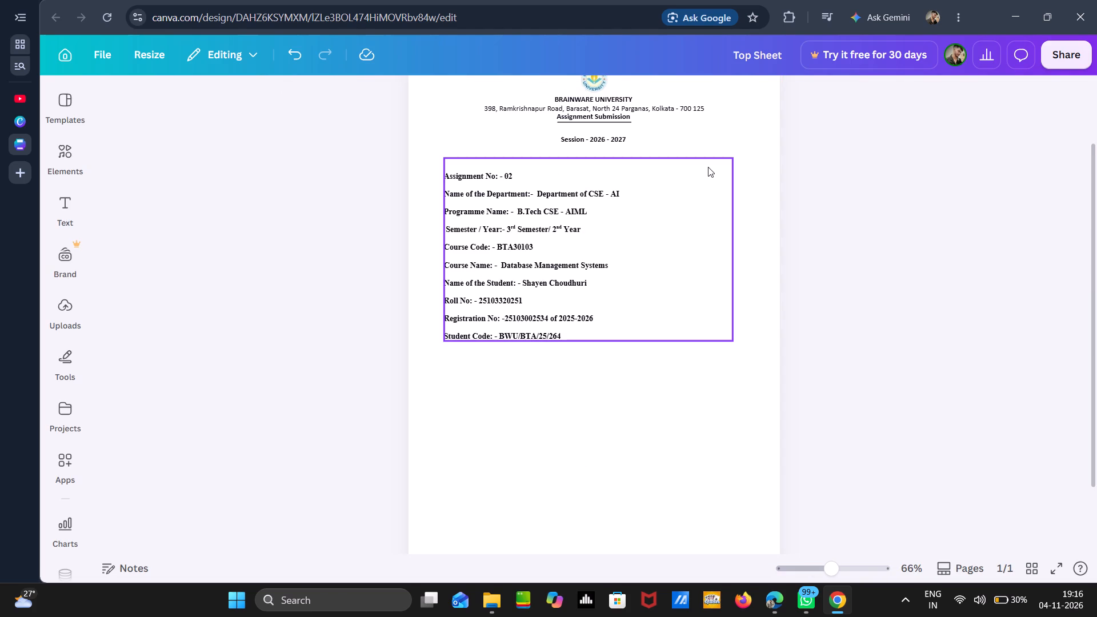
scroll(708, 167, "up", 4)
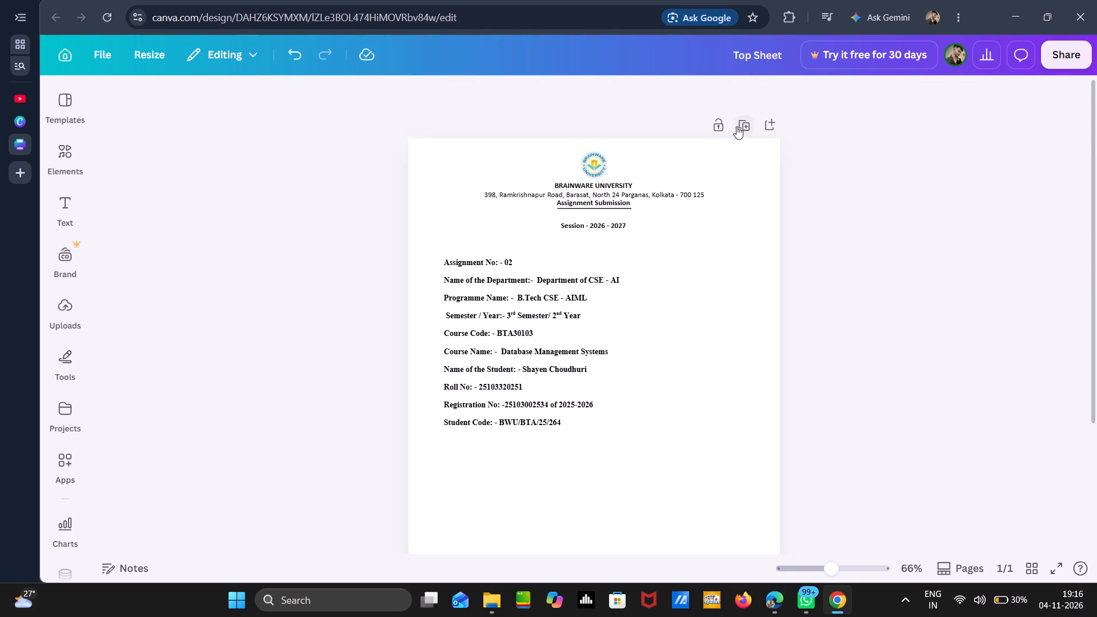
Duplicate the Database Management Systems cover page until the design has four identical pages.
left_click(737, 125)
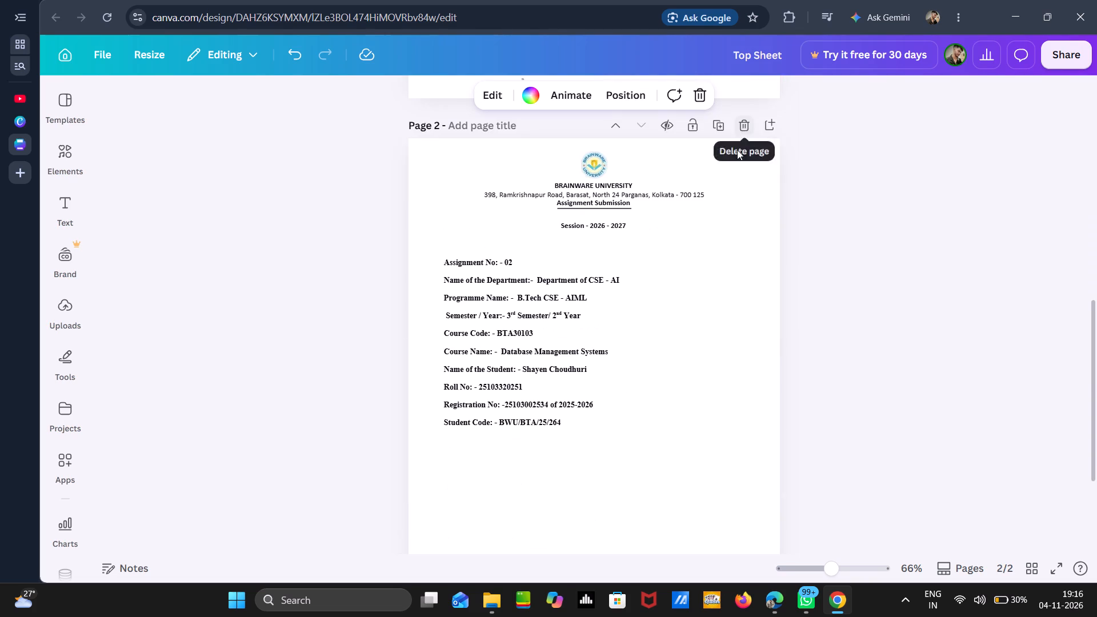
scroll(684, 235, "up", 10)
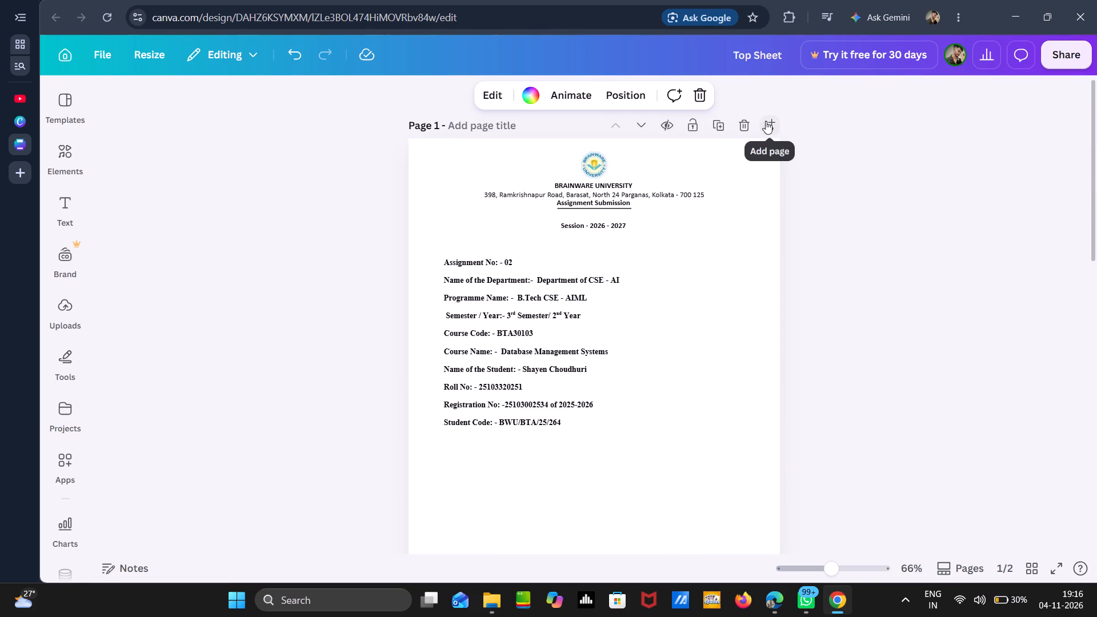
left_click(726, 126)
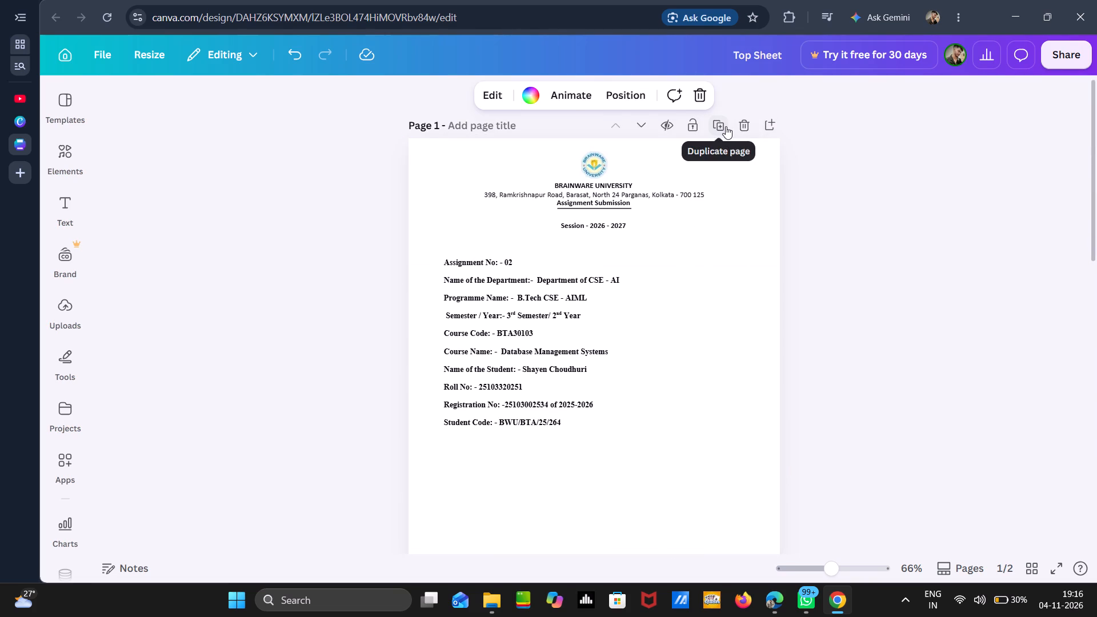
left_click(715, 131)
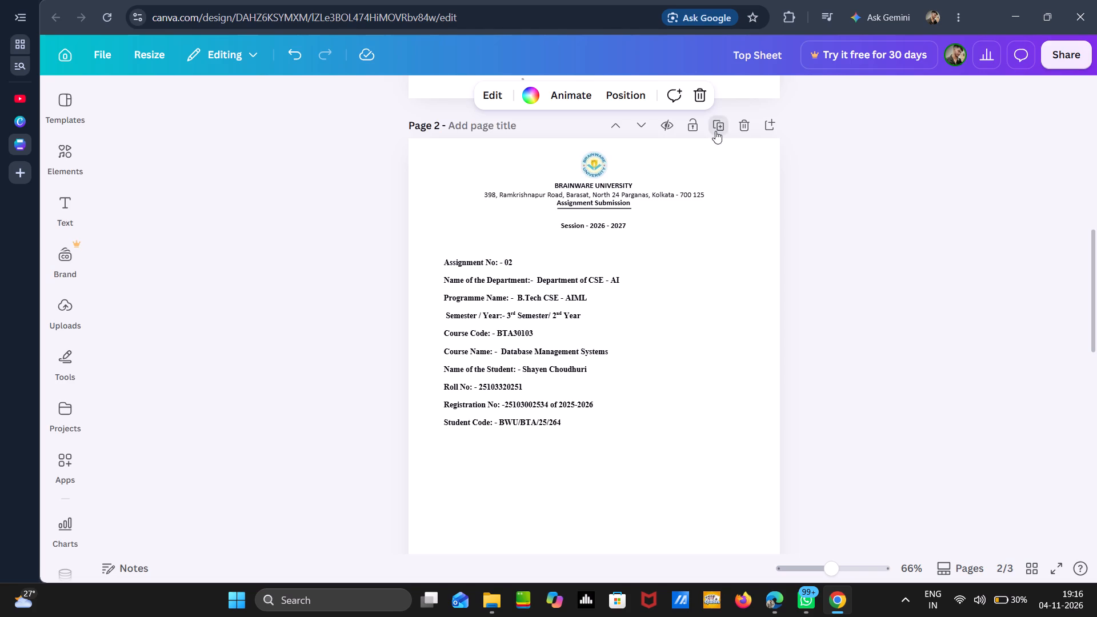
scroll(695, 255, "up", 15)
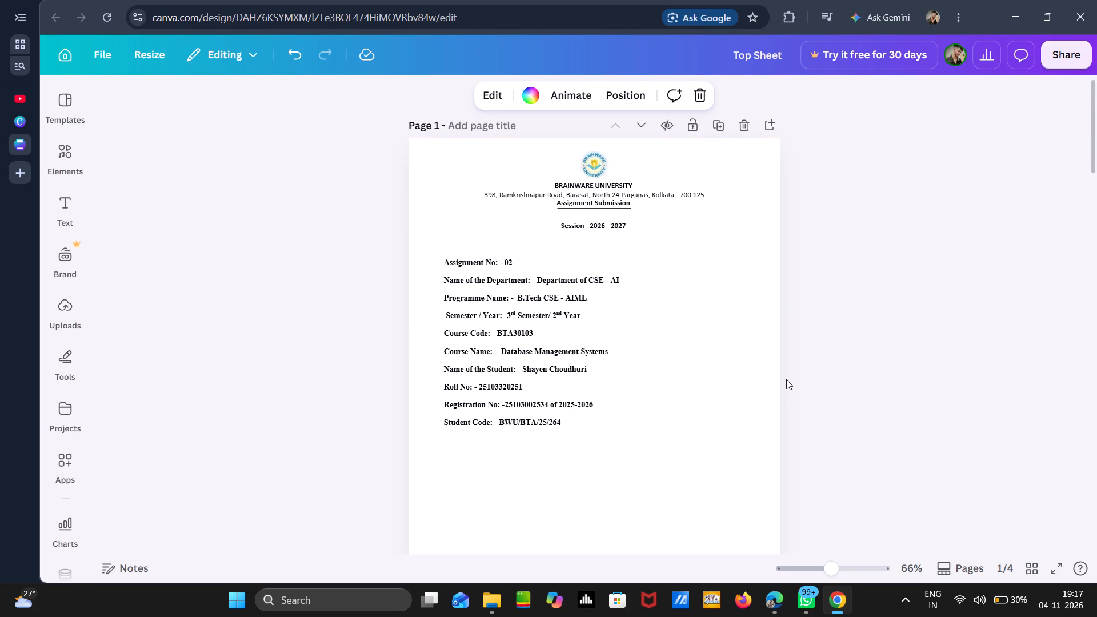
scroll(786, 379, "down", 5)
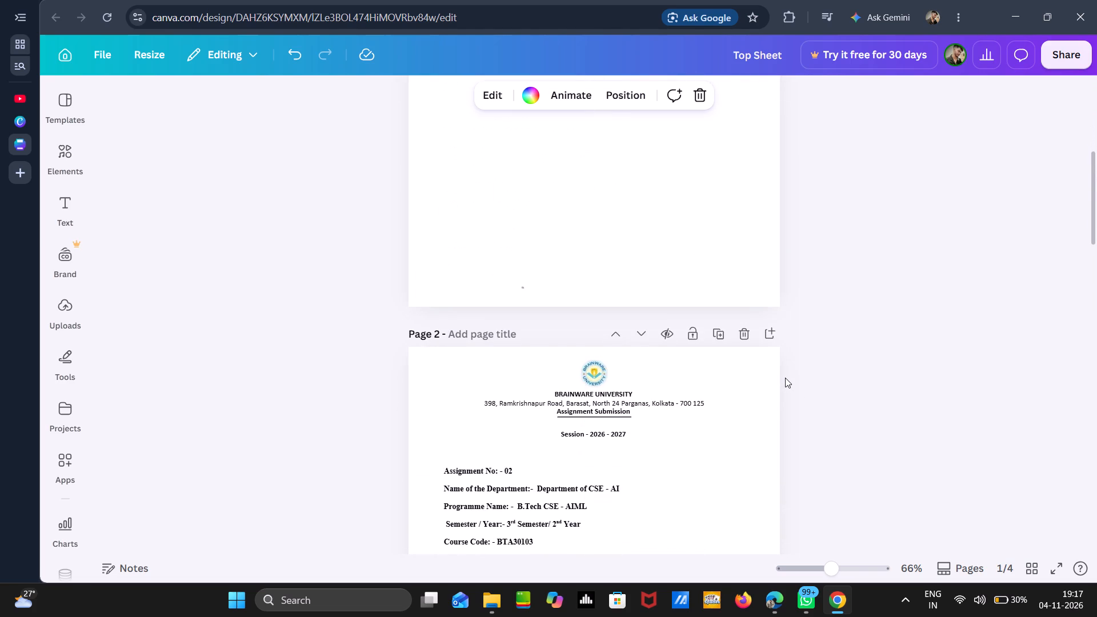
scroll(785, 378, "down", 3)
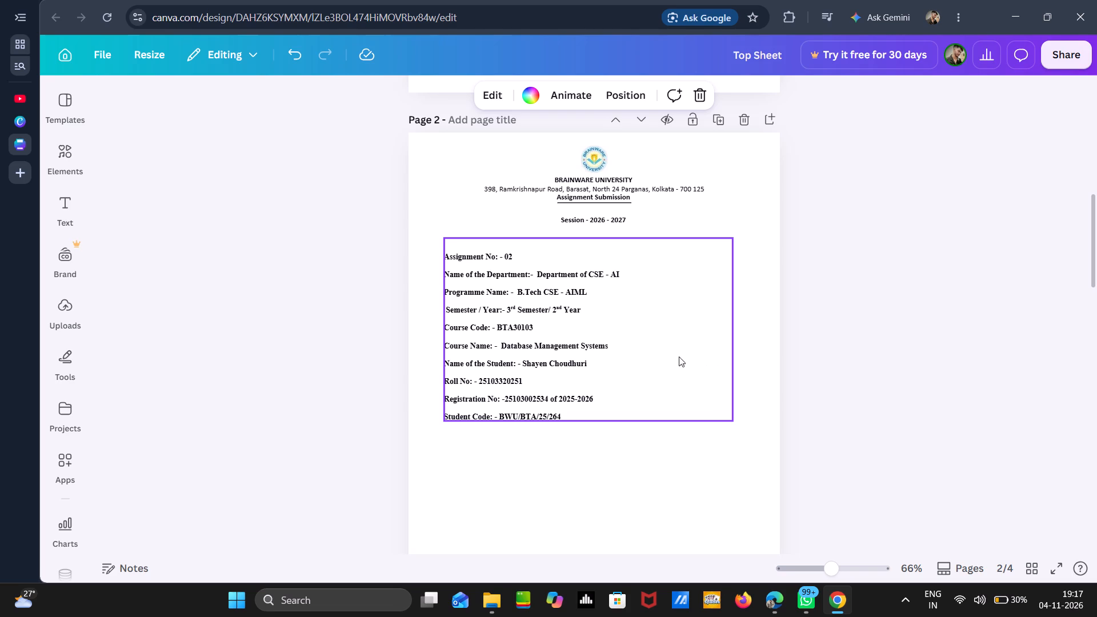
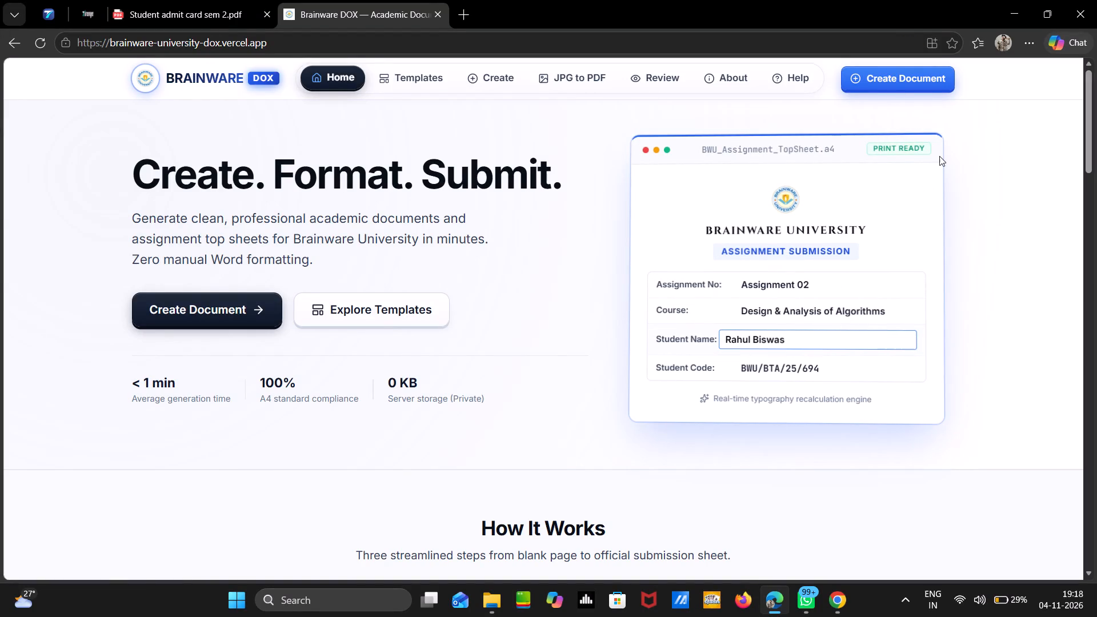
Start a new document in Brainware DOX using the Assignment Top Sheet template.
left_click(901, 71)
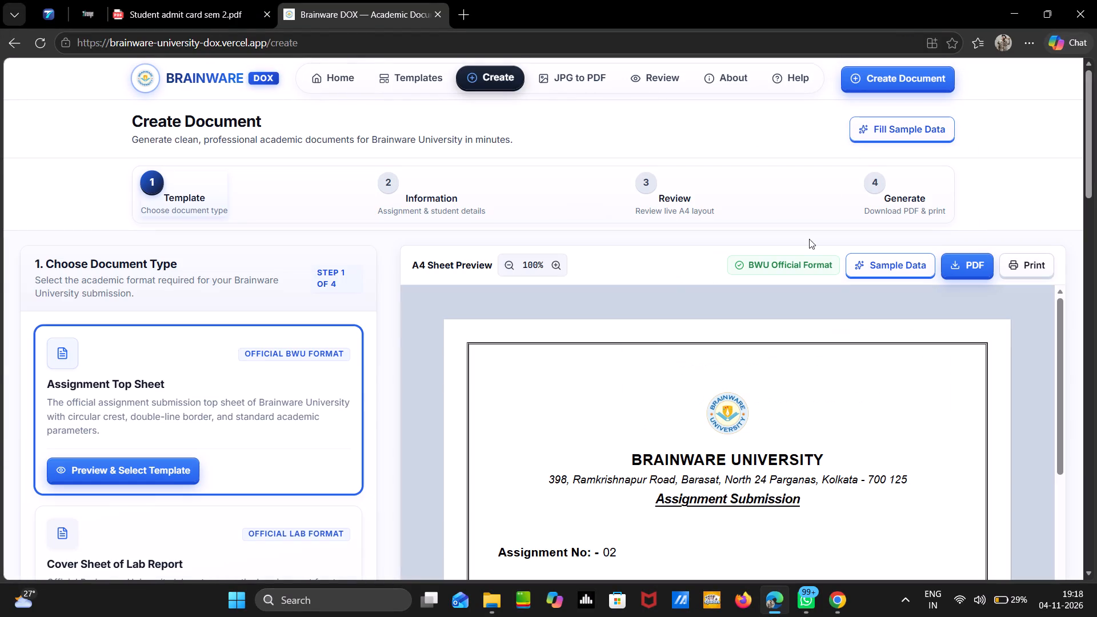
scroll(647, 380, "down", 3)
scroll(401, 366, "down", 1)
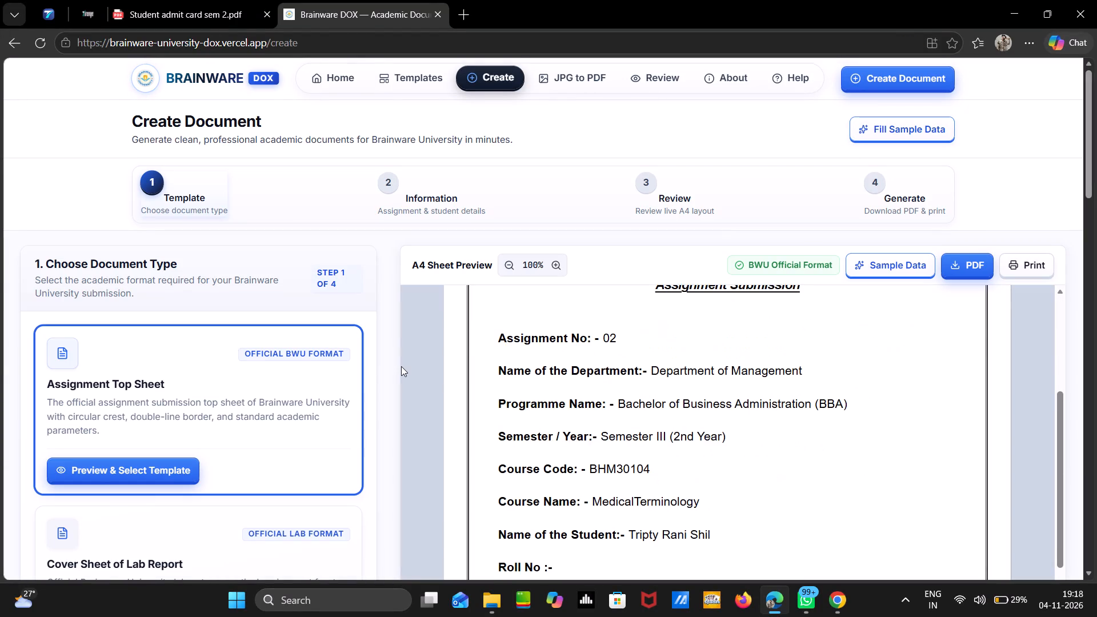
scroll(401, 366, "down", 1)
scroll(244, 348, "down", 3)
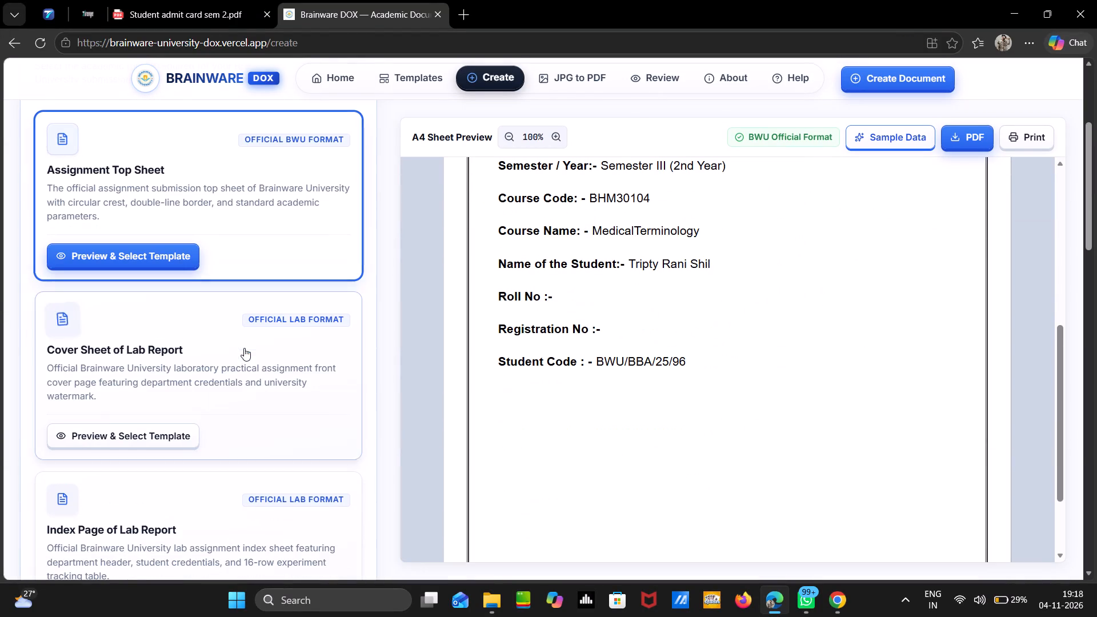
left_click(170, 256)
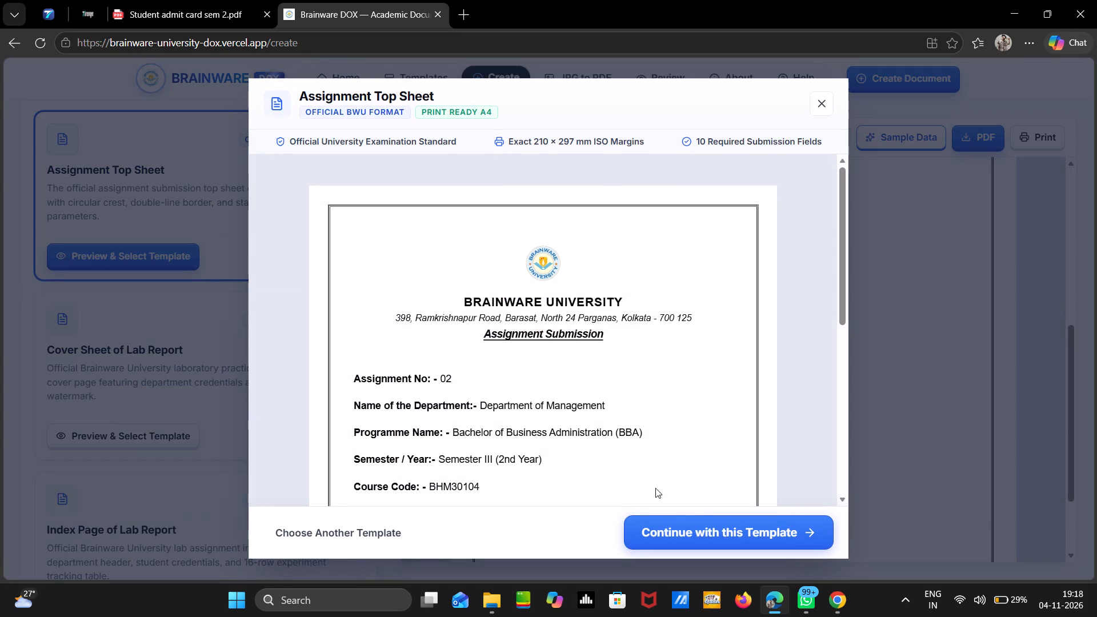
left_click(704, 533)
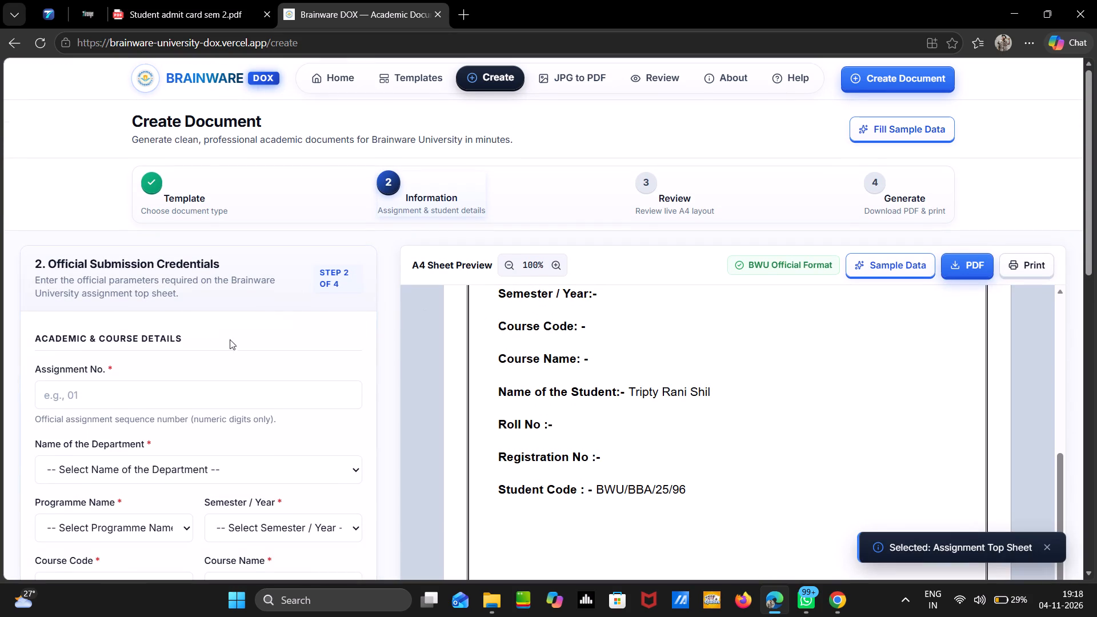
Enter assignment number 02 and choose Department of Computer Science & Engineering - Artificial Intelligence as the department.
left_click(120, 397)
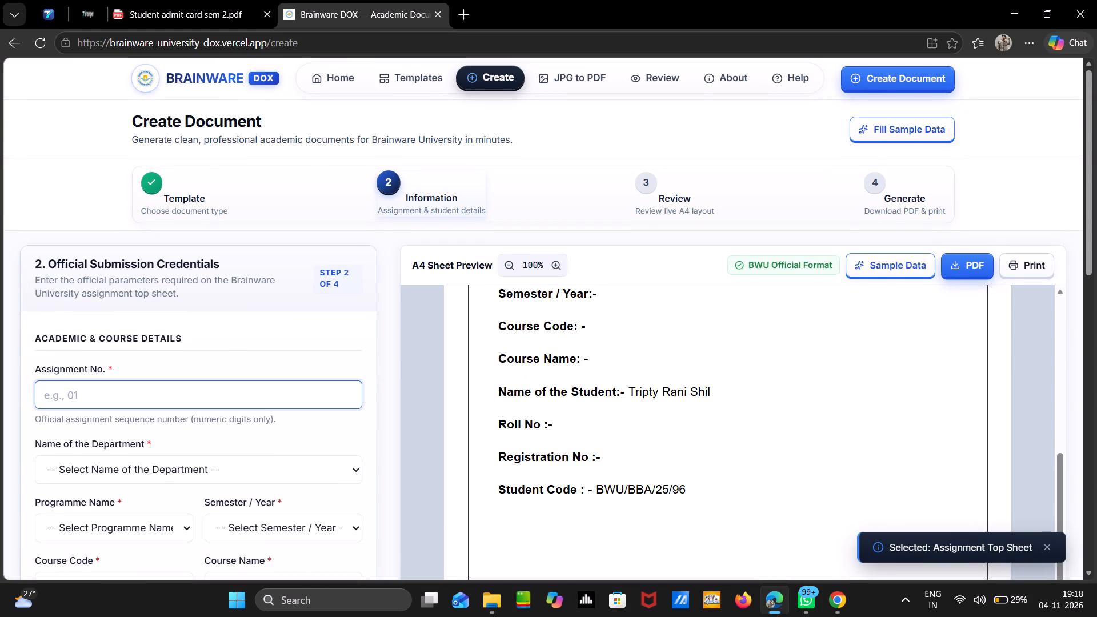
type("02")
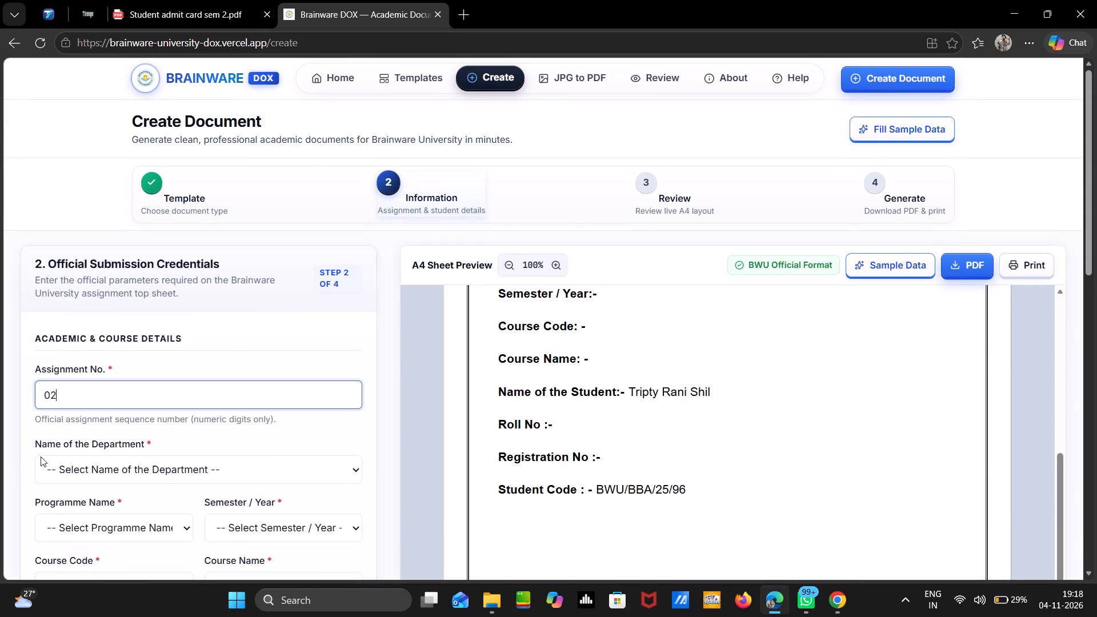
left_click(91, 466)
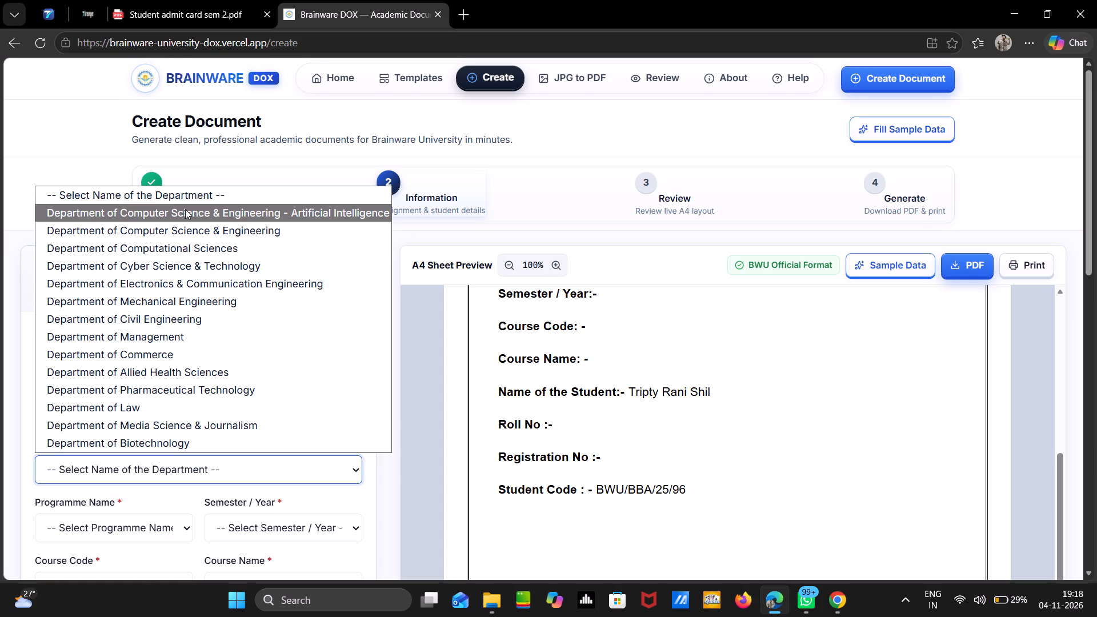
left_click(185, 209)
scroll(207, 372, "down", 1)
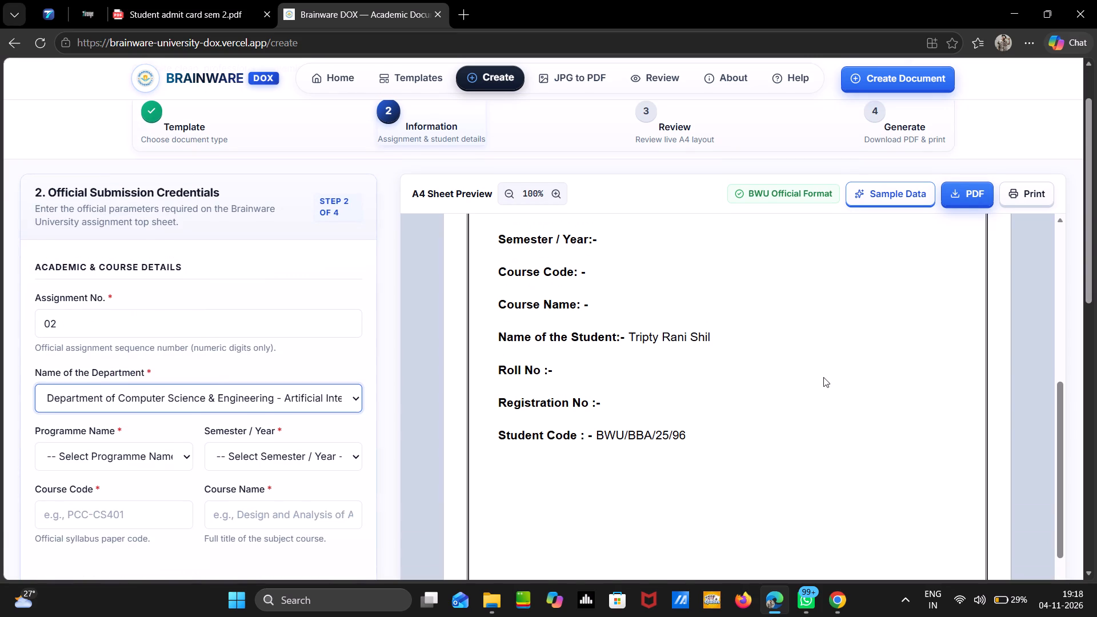
scroll(826, 377, "up", 3)
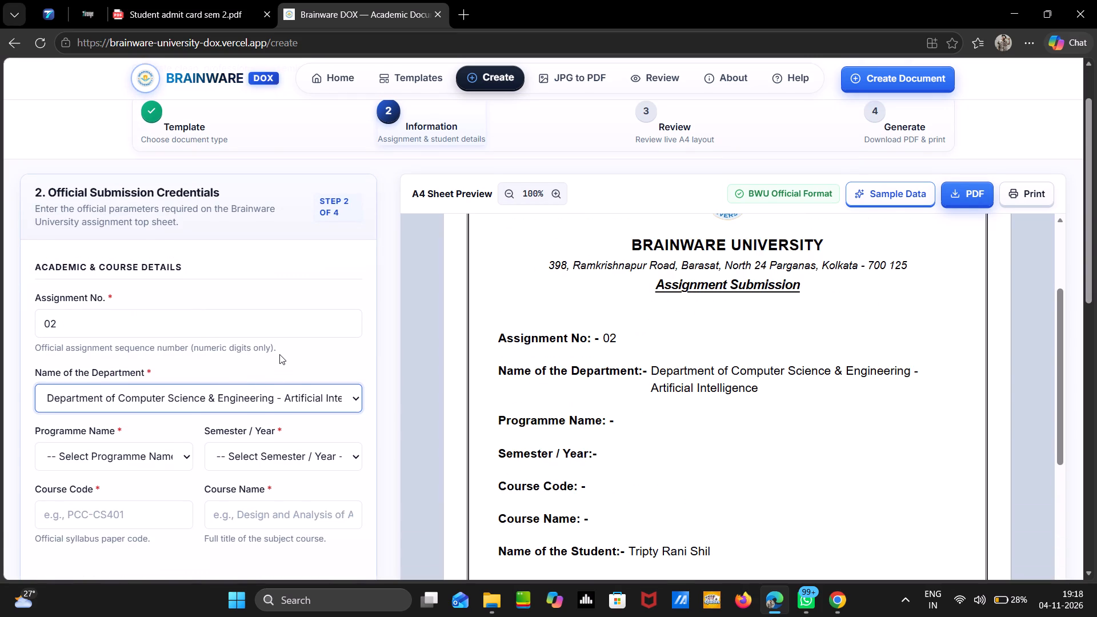
left_click(282, 395)
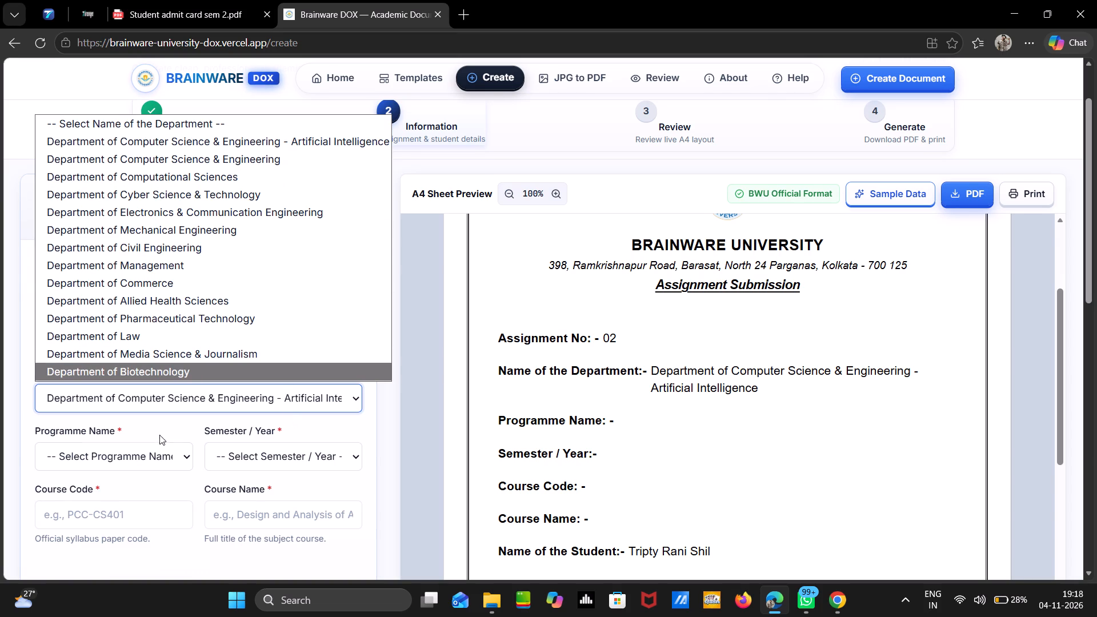
Set the semester to Semester III (2nd Year) and the programme to B.Tech in CSE (Artificial Intelligence & ML).
left_click(246, 451)
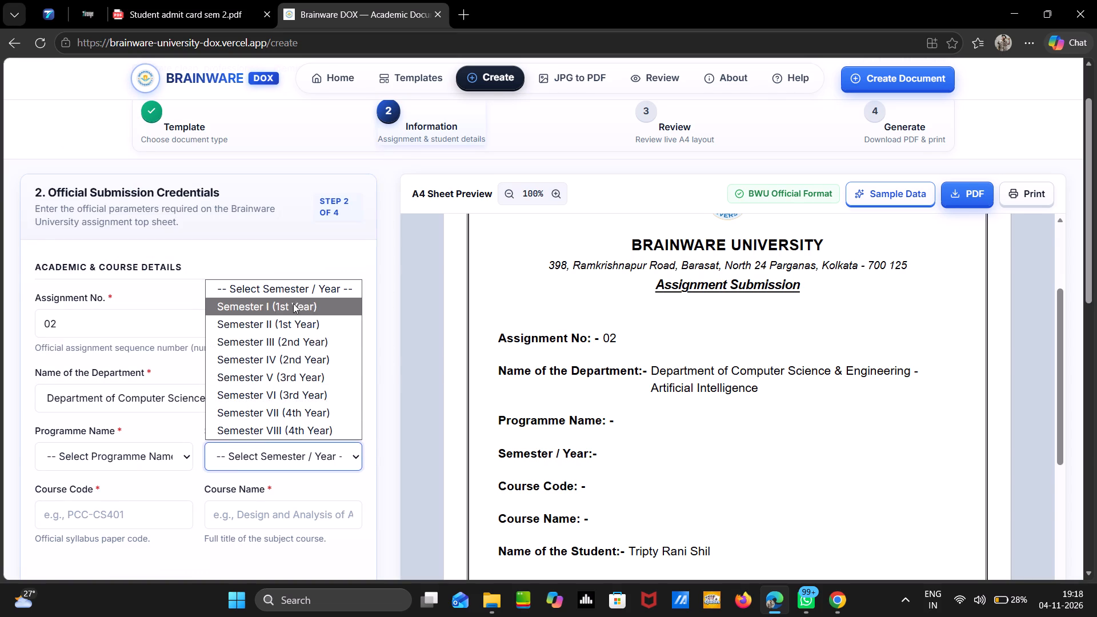
left_click(302, 337)
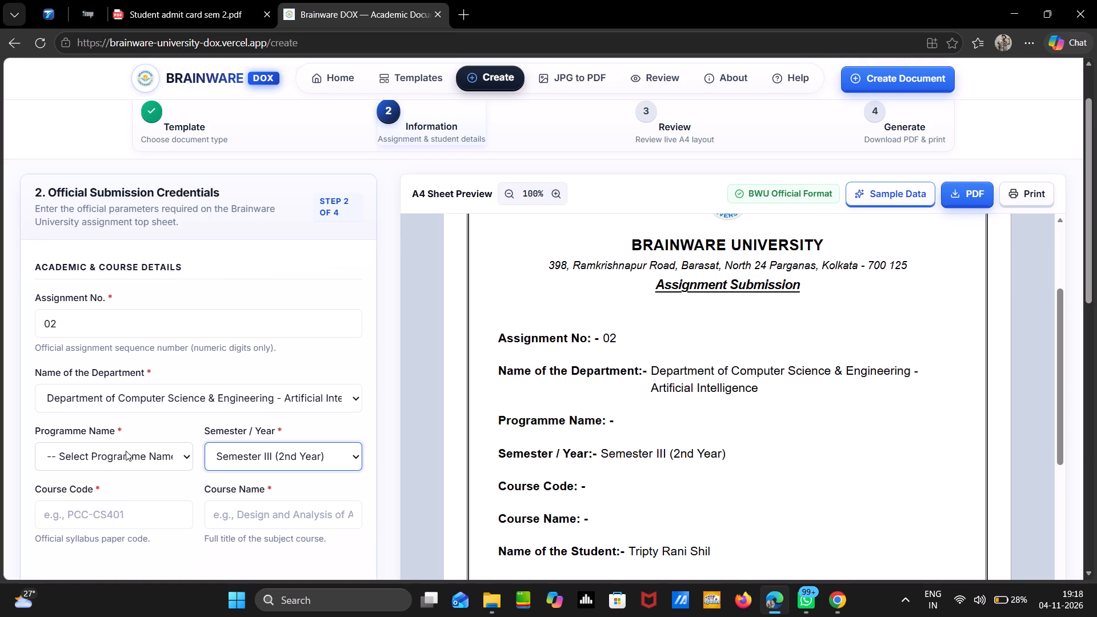
scroll(137, 469, "down", 1)
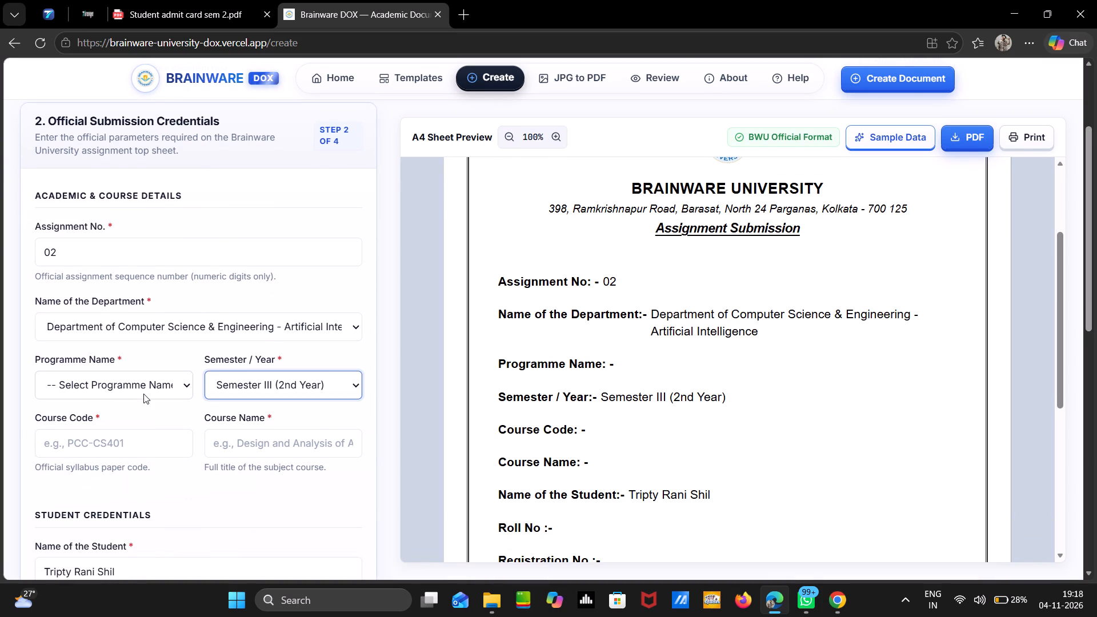
left_click(146, 391)
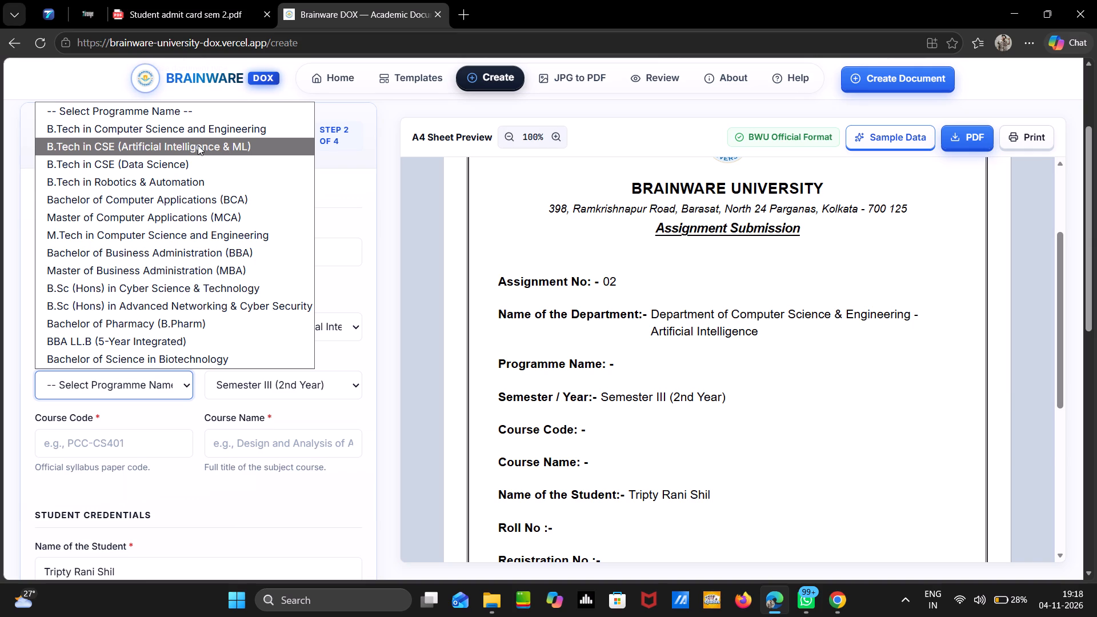
left_click(198, 145)
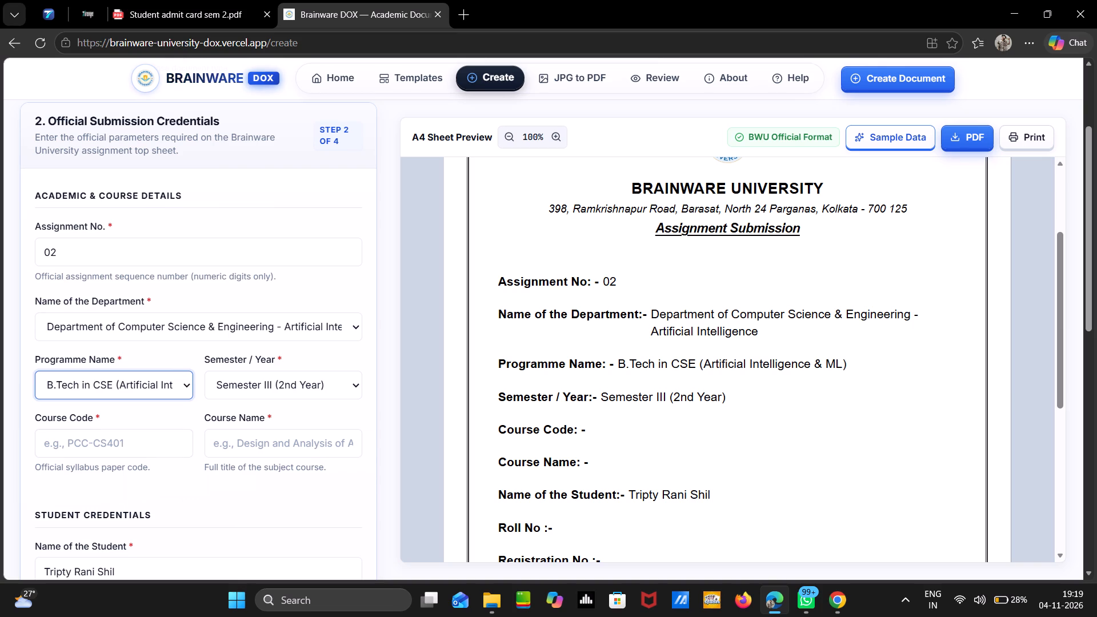
Replace the prefilled student name in the student credentials with the new student's name from the saved entries.
left_click(95, 440)
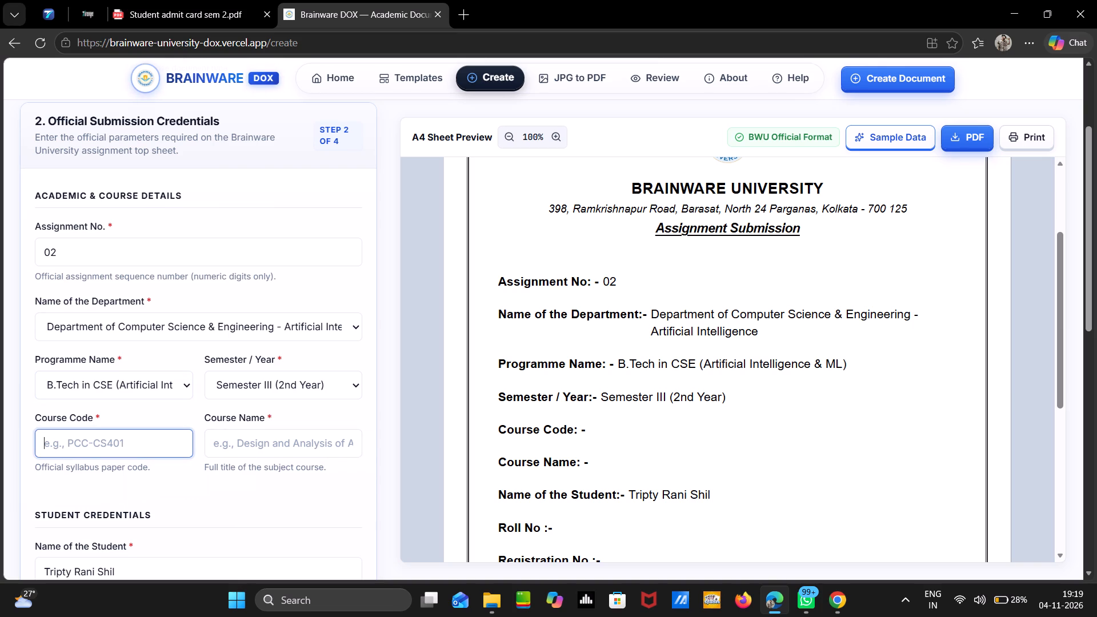
scroll(123, 471, "down", 2)
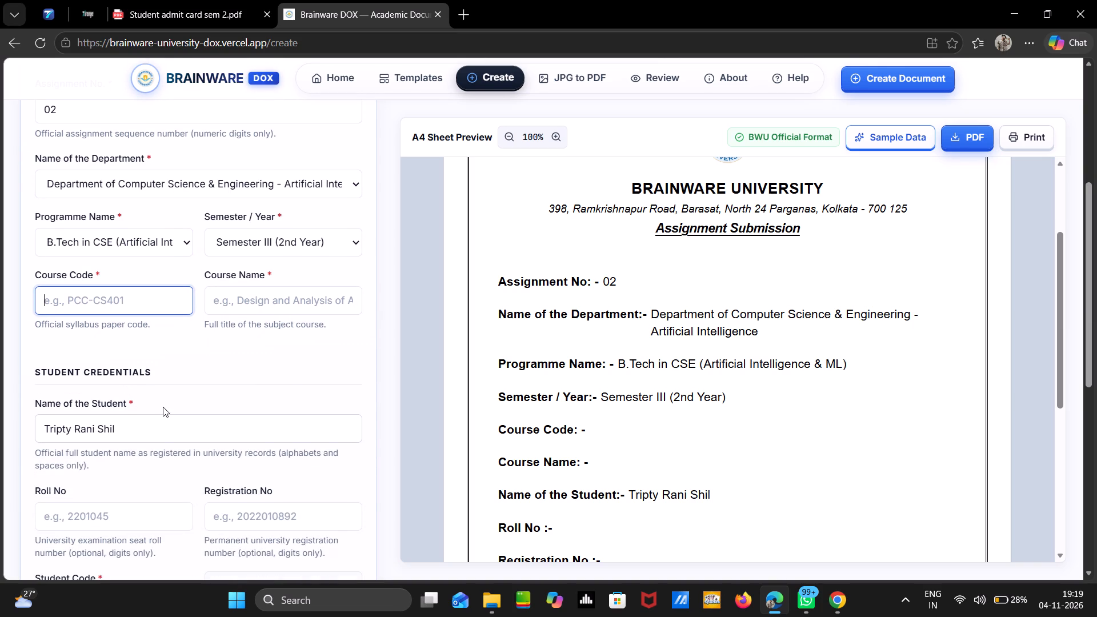
left_click(154, 417)
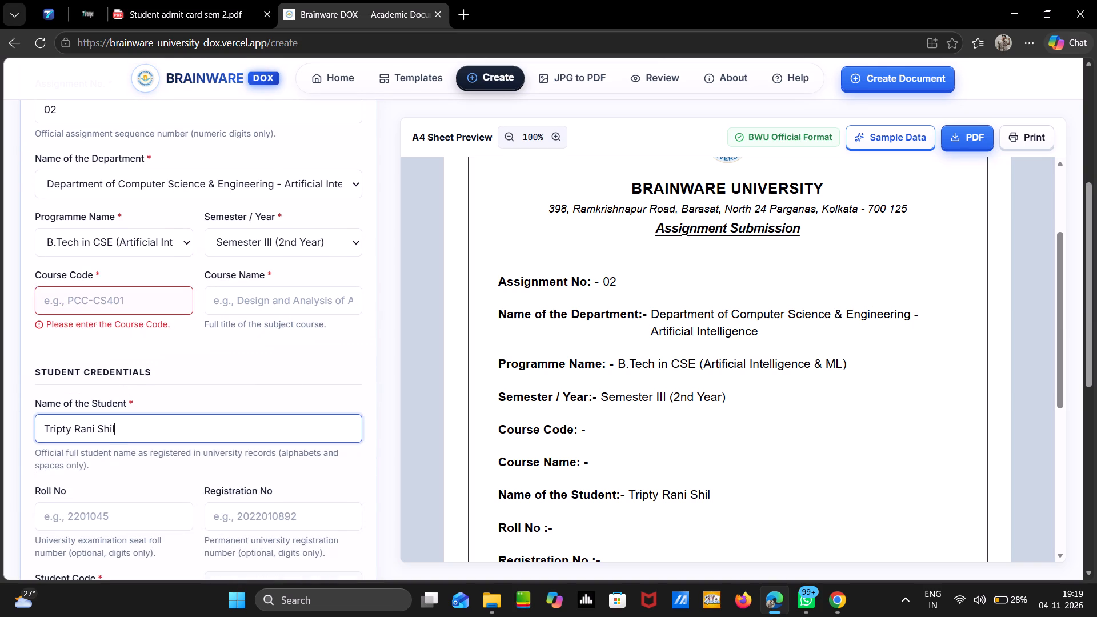
key("BackSpace")
key("BackSpace")
key("BackSpace")
key("BackSpace")
key("BackSpace")
key("BackSpace")
key("BackSpace")
key("BackSpace")
key("BackSpace")
key("BackSpace")
key("BackSpace")
key("BackSpace")
key("BackSpace")
key("BackSpace")
key("BackSpace")
key("BackSpace")
key("BackSpace")
key("BackSpace")
key("BackSpace")
key("BackSpace")
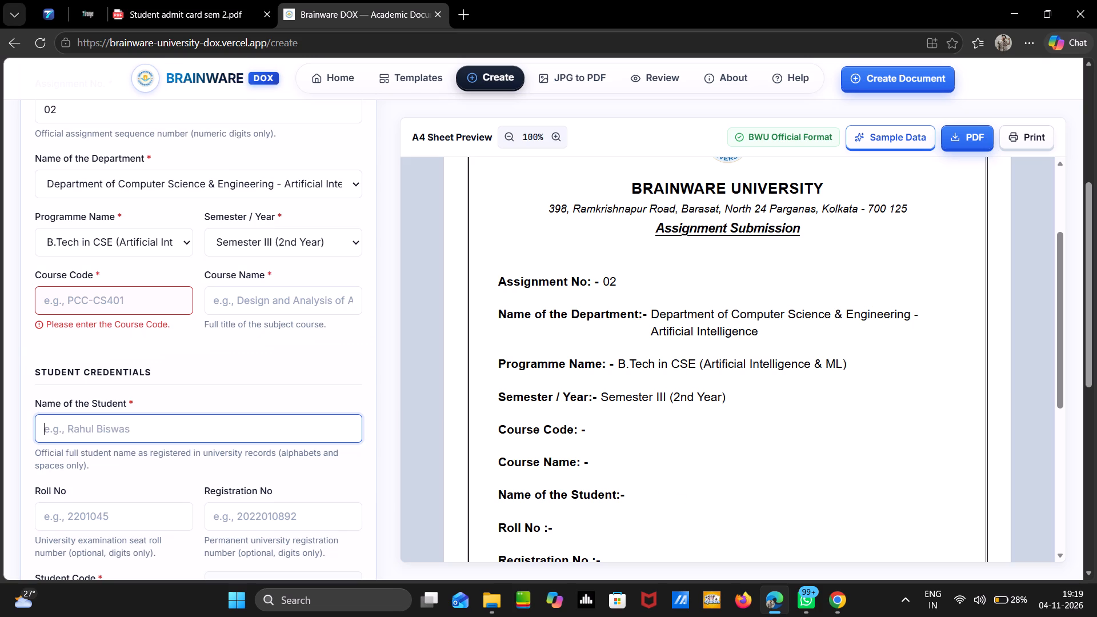
key("s")
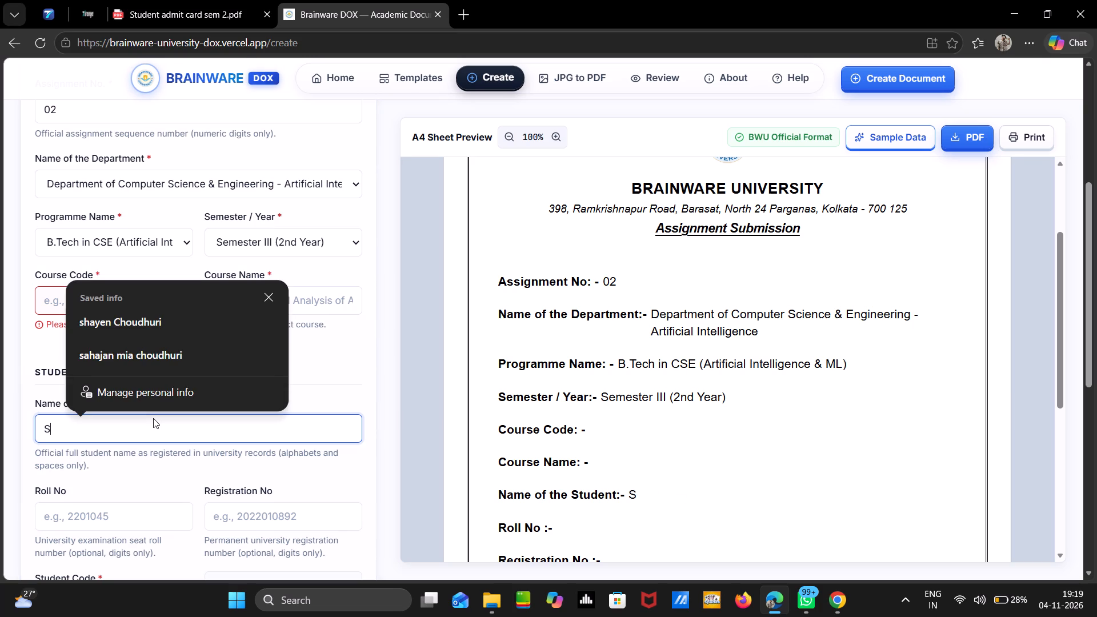
left_click(202, 334)
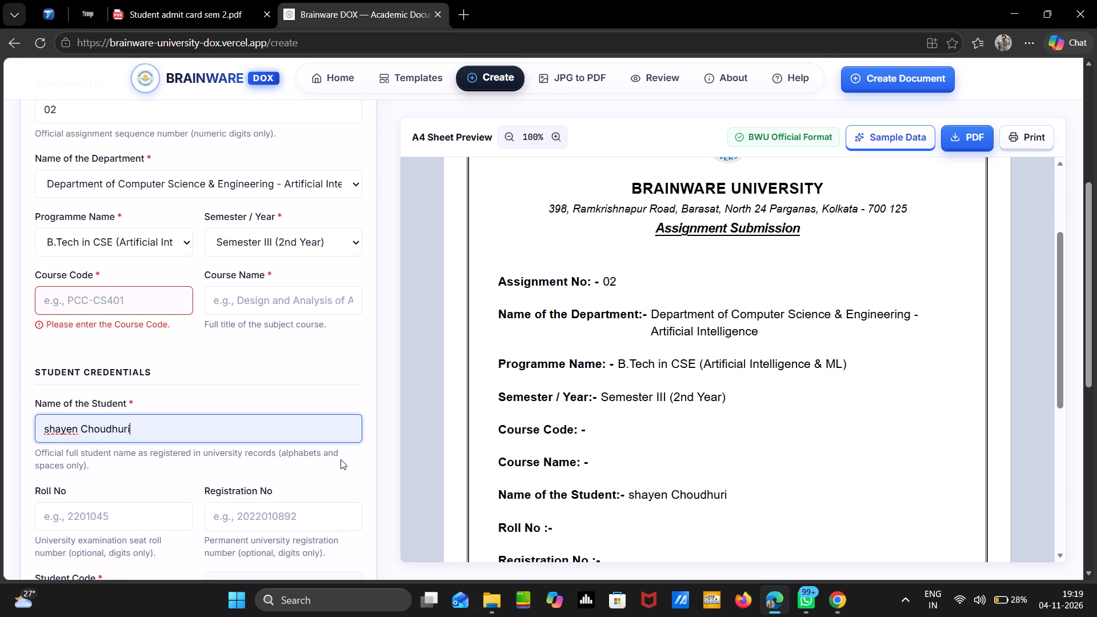
Replace the prefilled student code with the new student's BTA code.
scroll(220, 415, "down", 3)
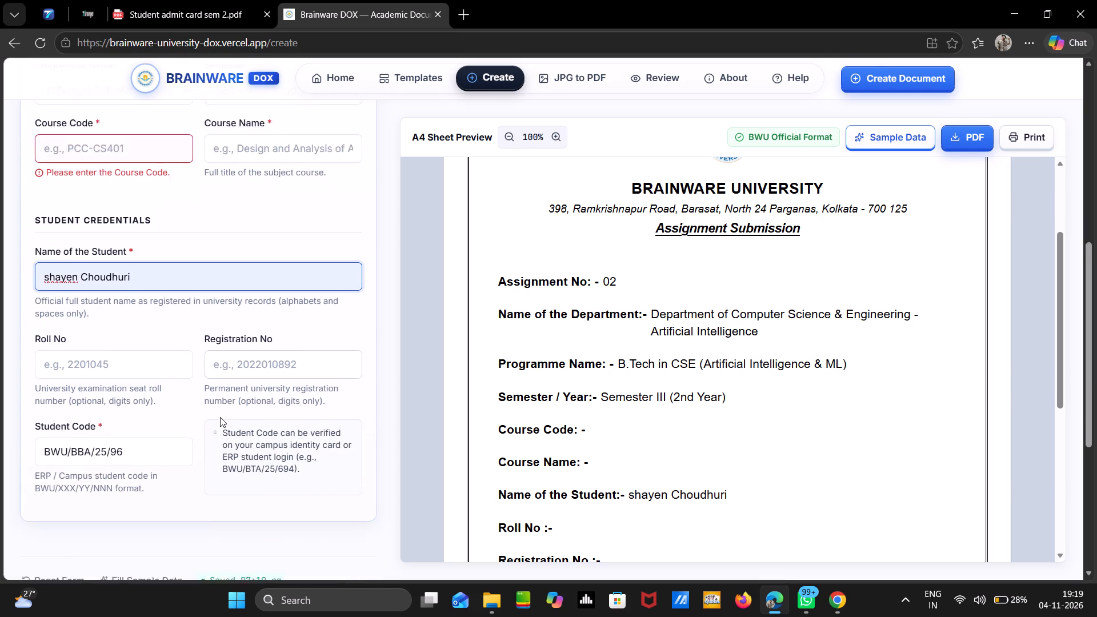
left_click(129, 393)
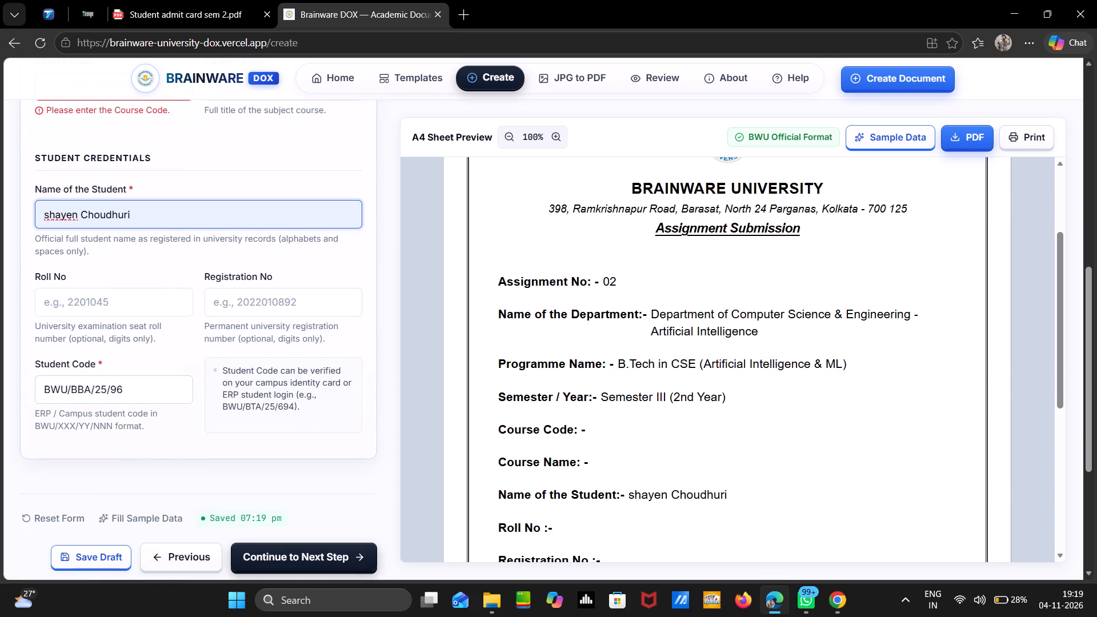
key("BackSpace")
key("BackSpace")
key("BackSpace")
key("BackSpace")
key("BackSpace")
key("BackSpace")
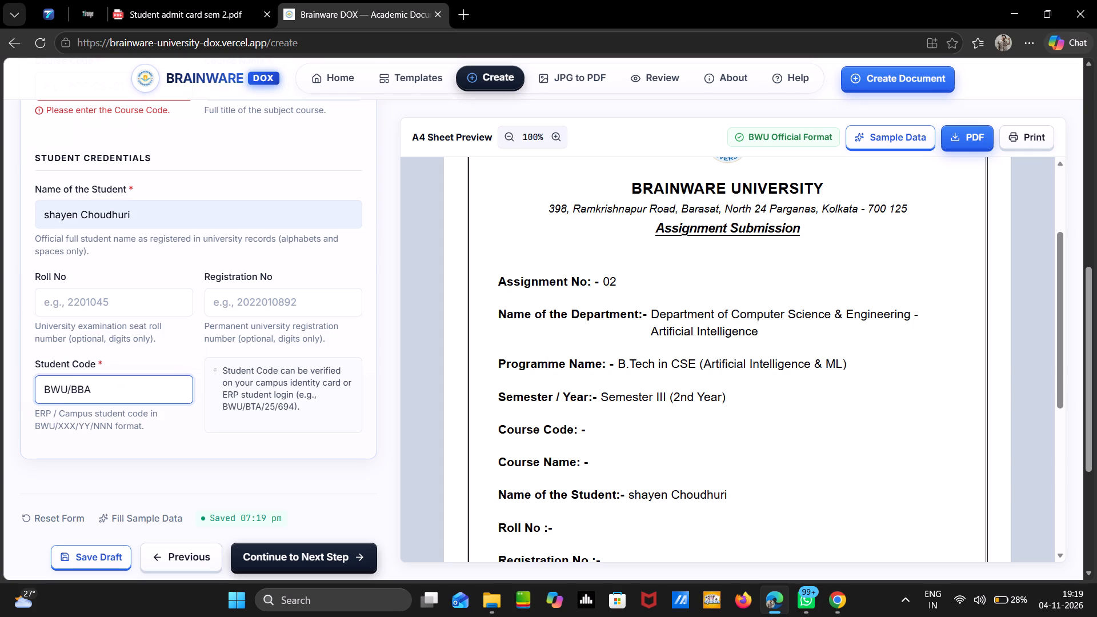
key("BackSpace")
key("BackSpace")
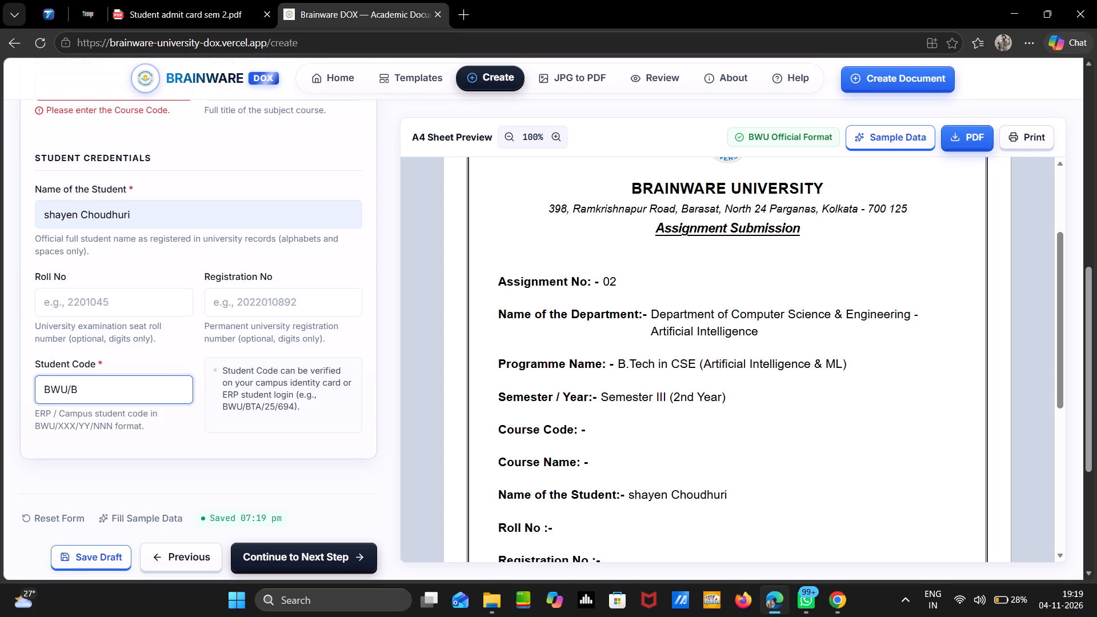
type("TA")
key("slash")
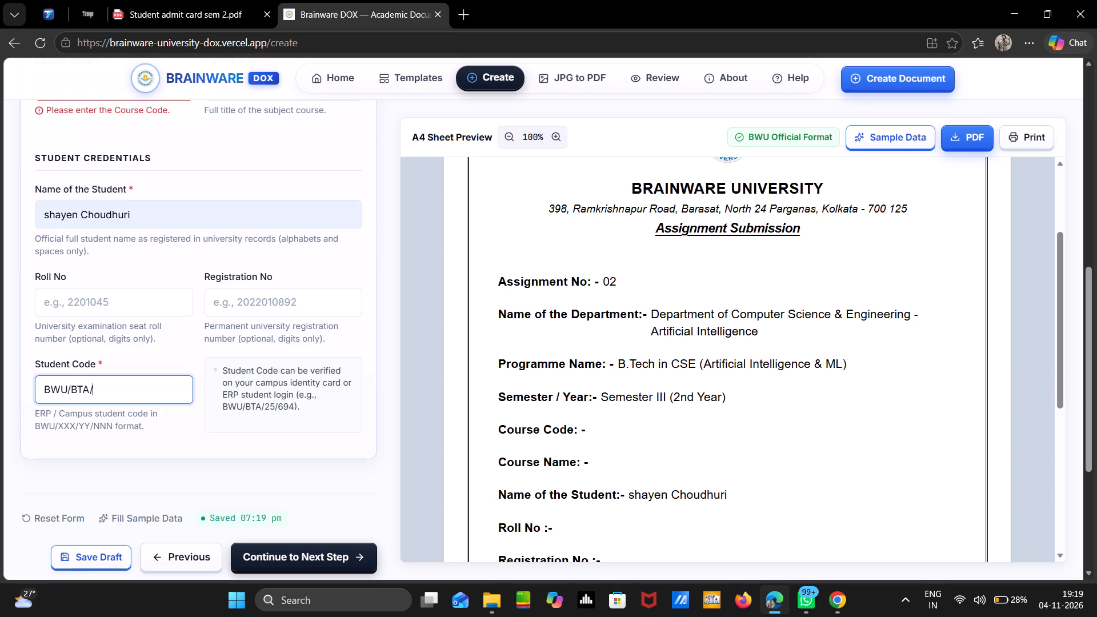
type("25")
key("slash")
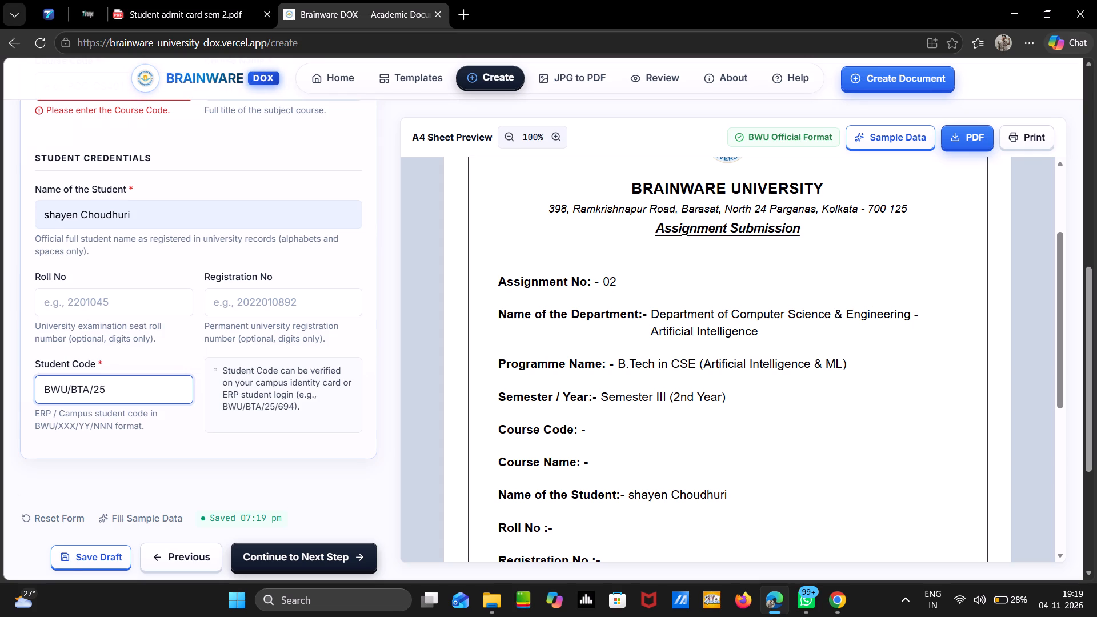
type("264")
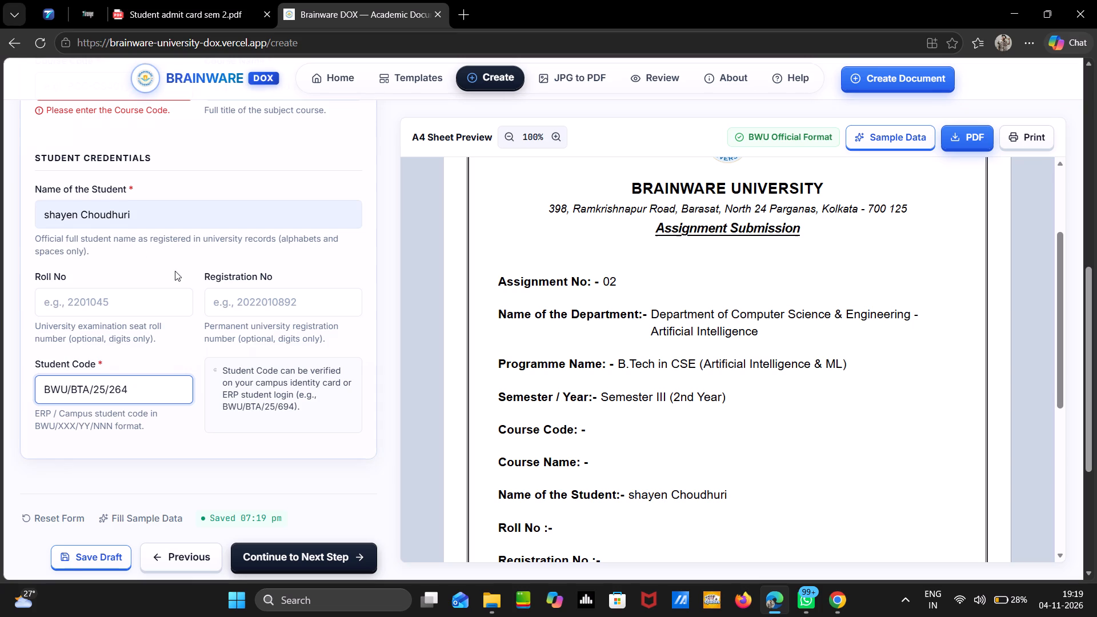
Copy the full registration number with its year suffix from the Canva cover into the Brainware DOX form's registration number field.
left_click(839, 602)
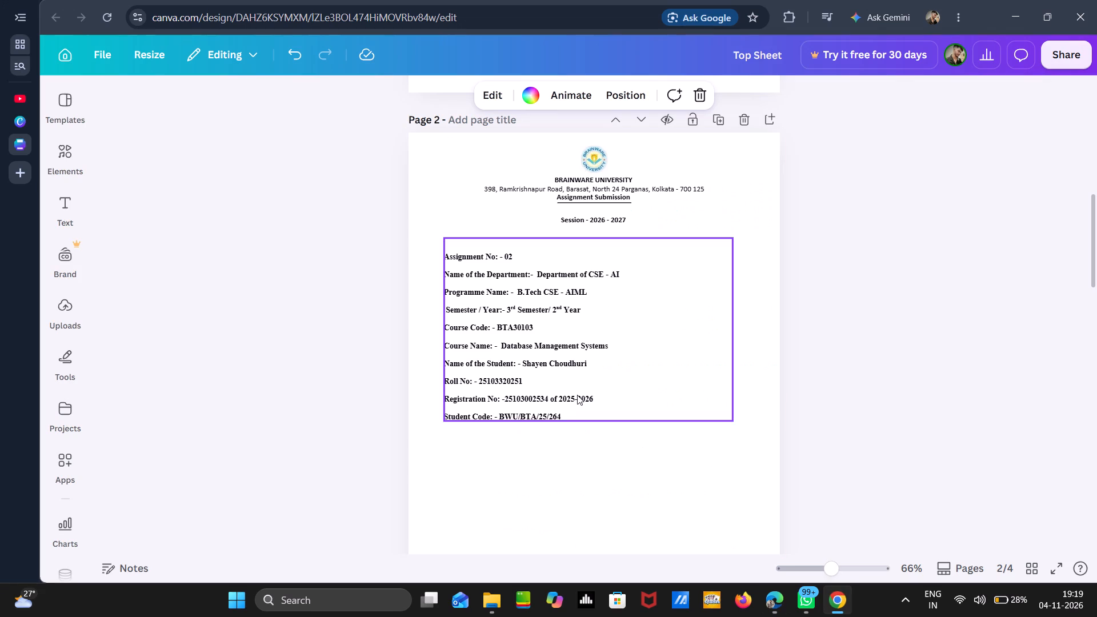
left_click(581, 407)
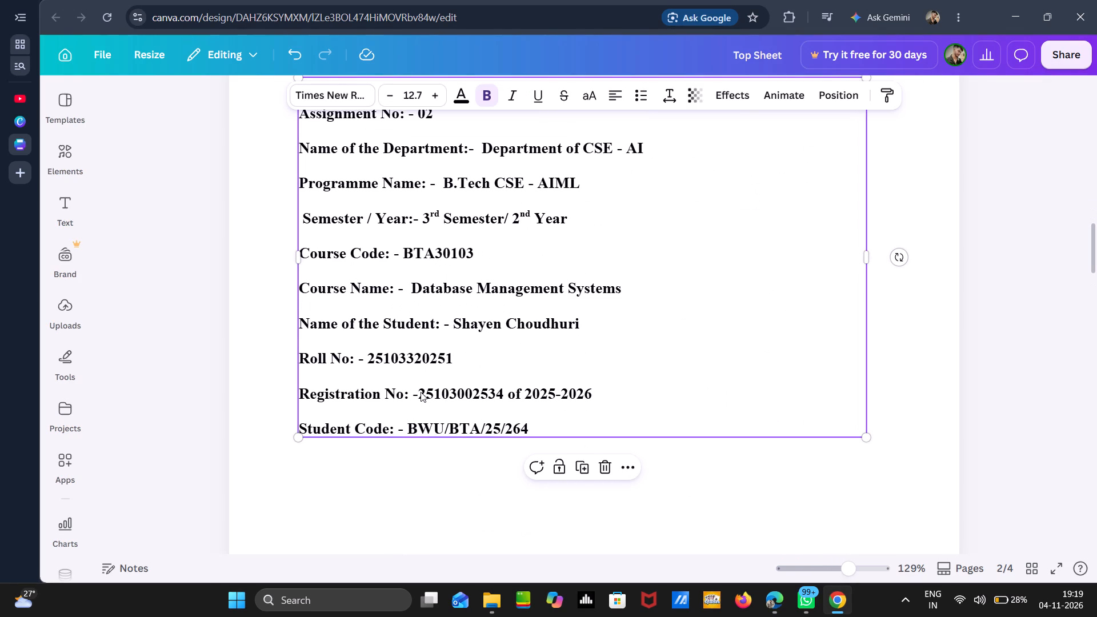
double_click(421, 392)
left_click(421, 392)
left_click(421, 392)
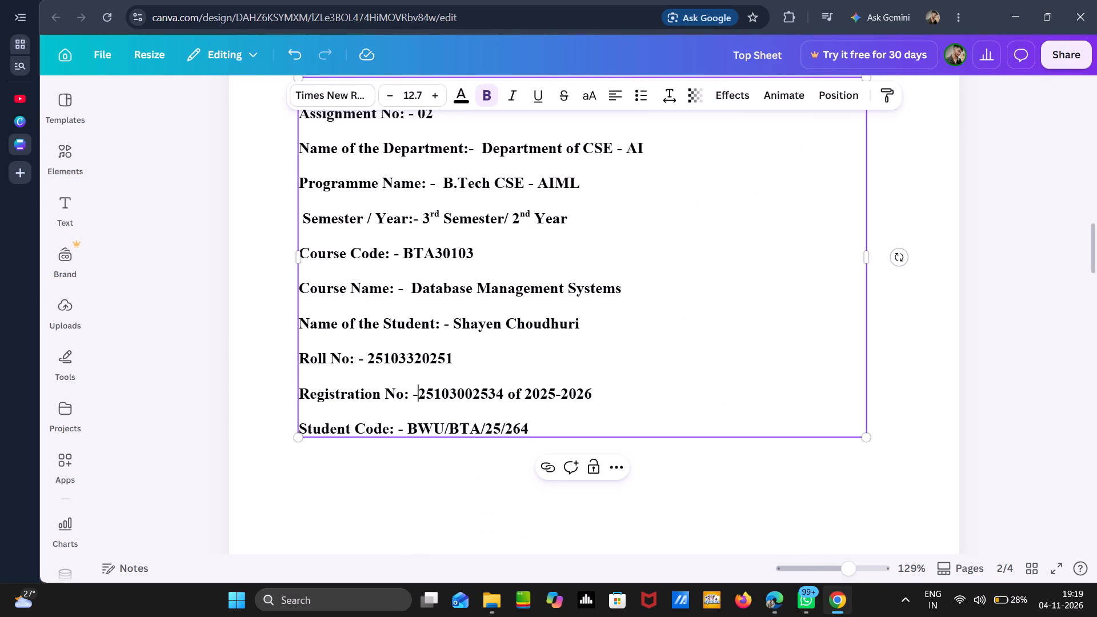
left_click_drag(422, 394, 607, 405)
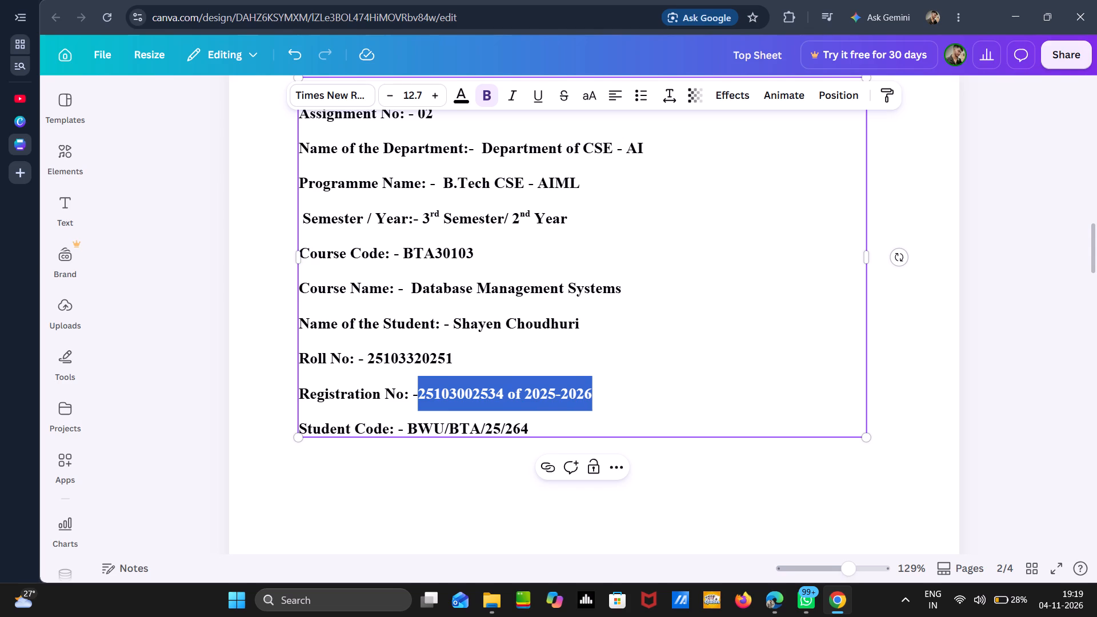
key("ctrl+c")
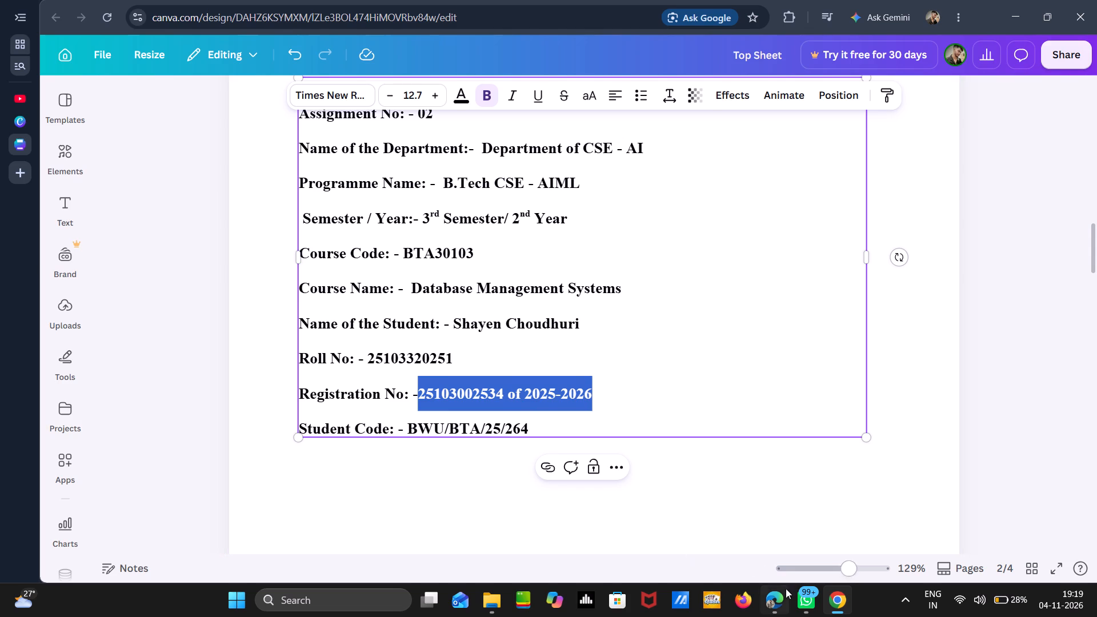
left_click(779, 593)
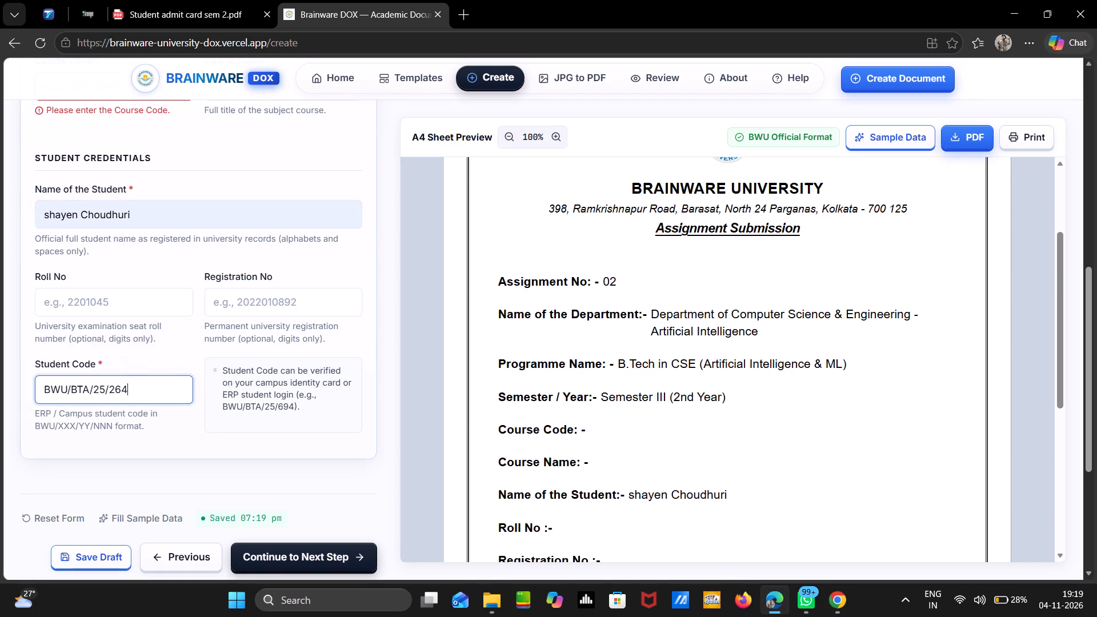
left_click(231, 308)
key("ctrl+v")
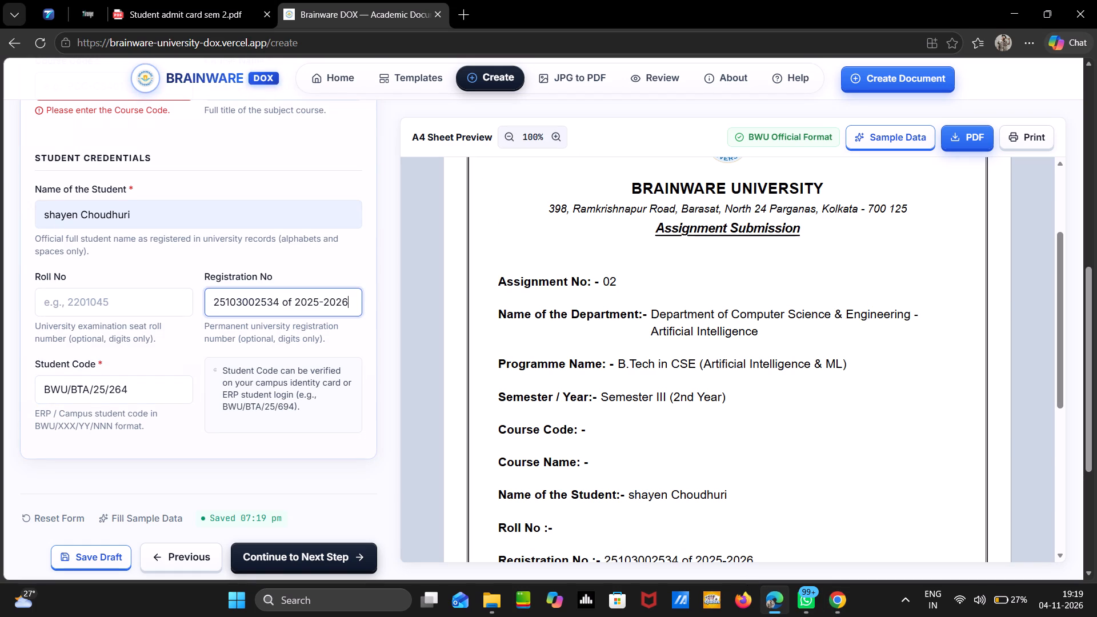
Copy the student's roll number from the Canva cover into the Brainware DOX form's roll number field.
left_click(846, 598)
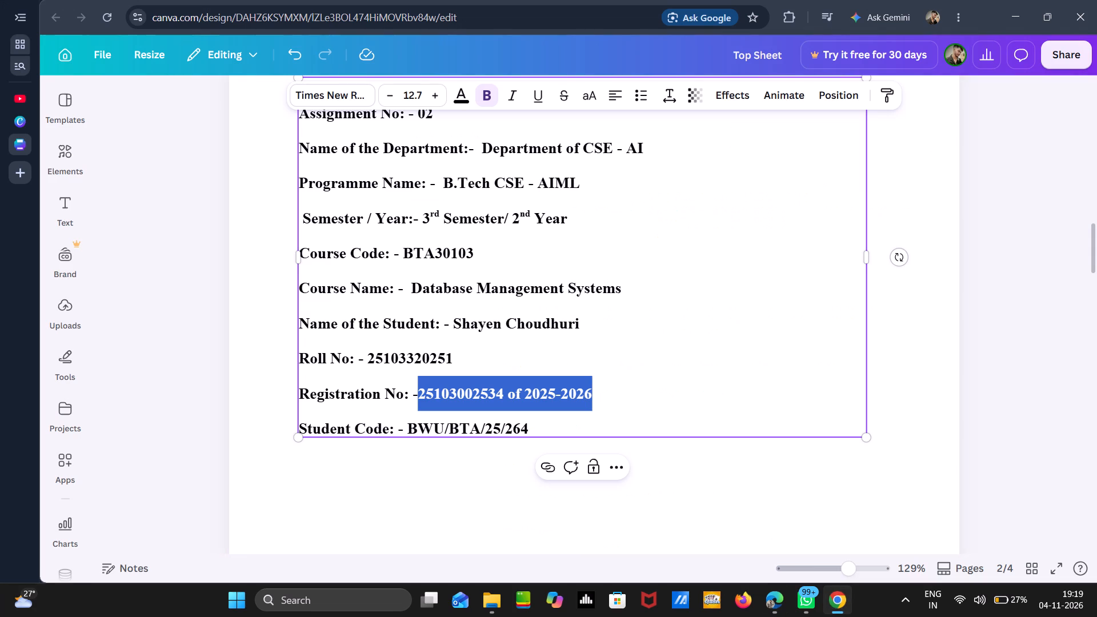
left_click_drag(367, 353, 463, 365)
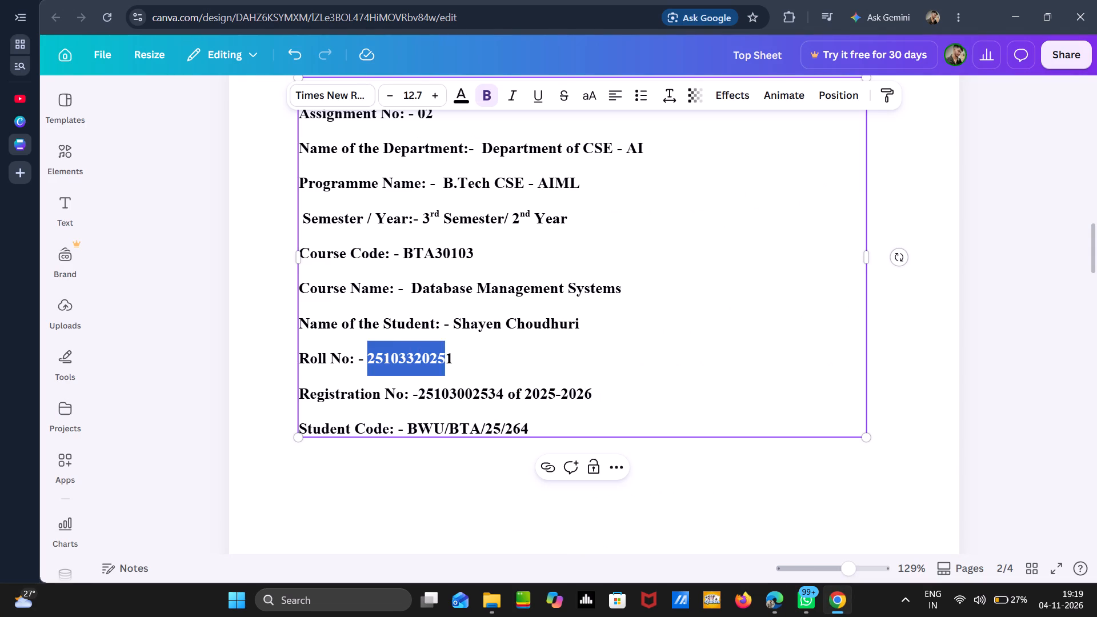
key("ctrl+c")
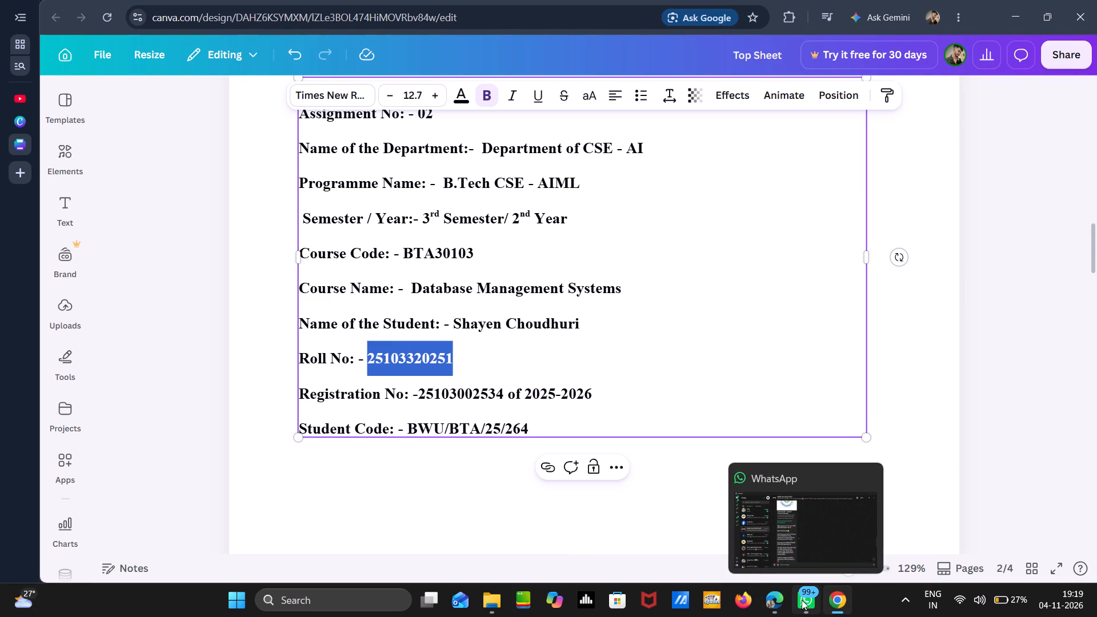
left_click(783, 600)
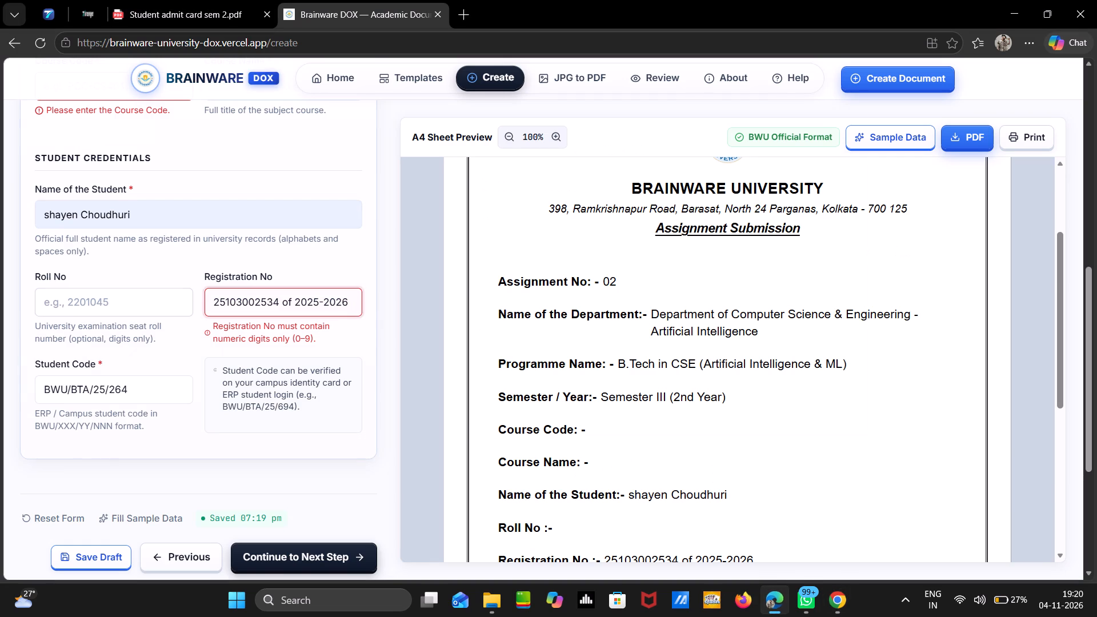
left_click(93, 307)
key("ctrl+v")
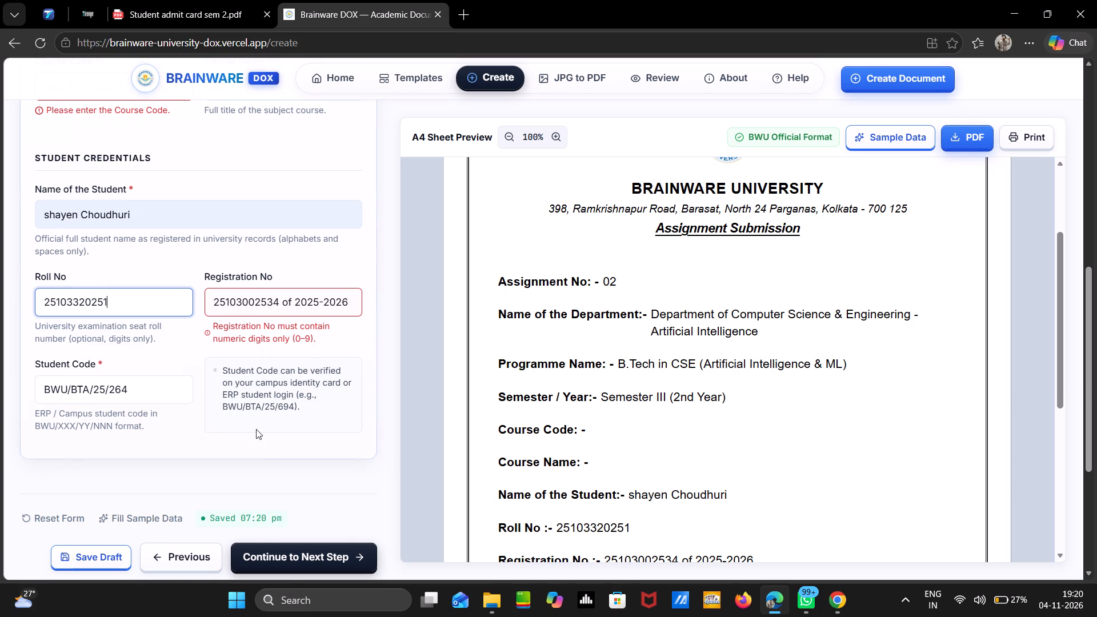
Copy the course name Database Management Systems from the Canva cover into the Brainware DOX form's course details.
scroll(256, 428, "down", 1)
scroll(301, 409, "up", 4)
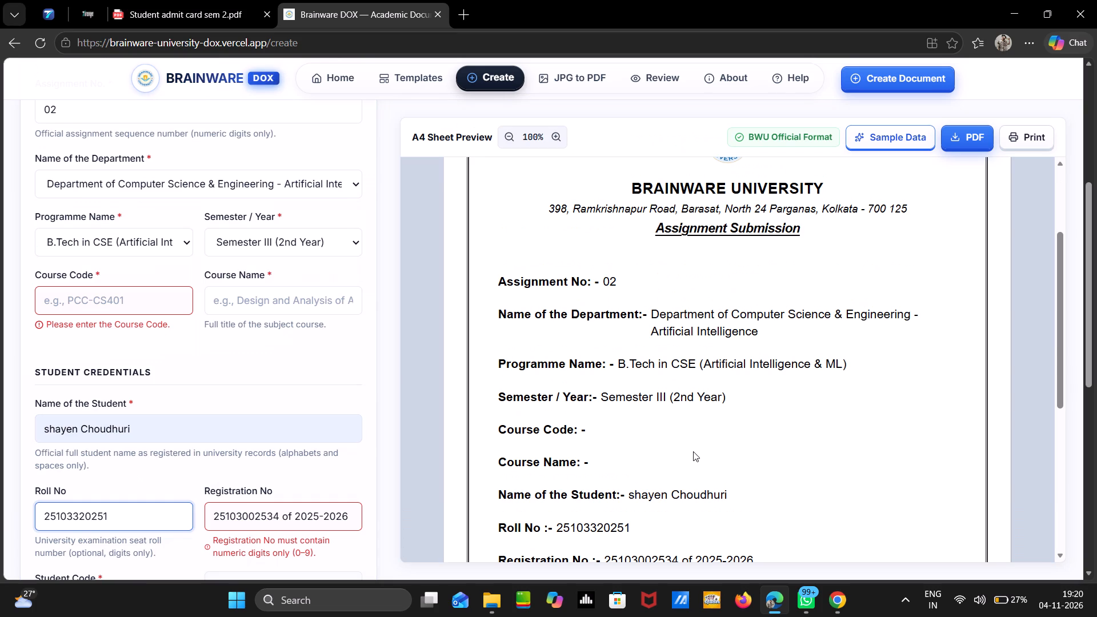
scroll(248, 382, "up", 2)
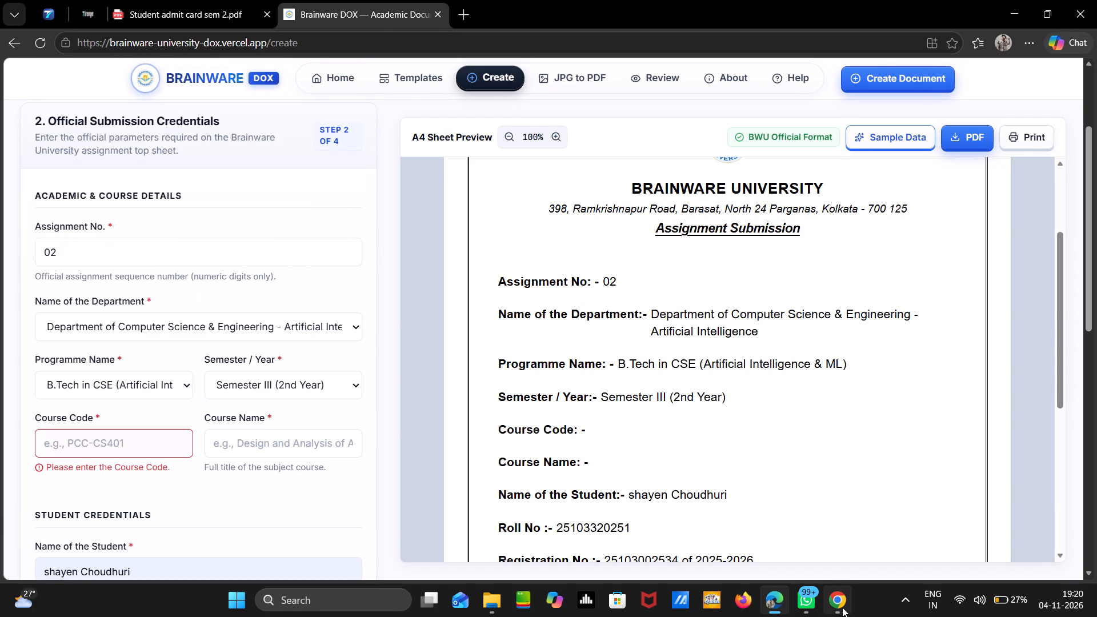
left_click(840, 605)
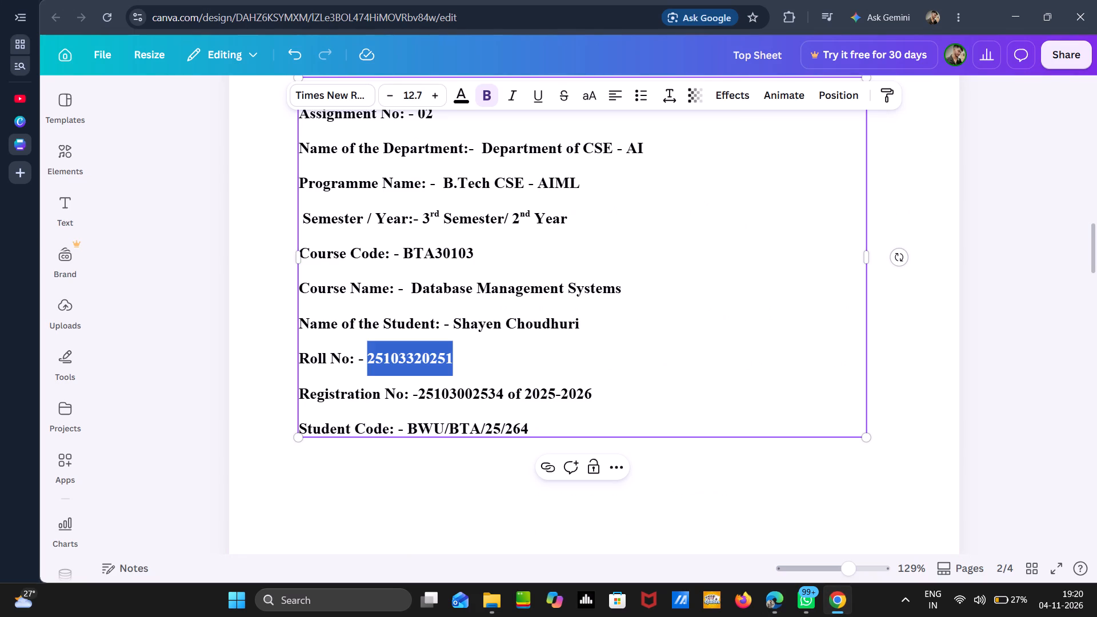
left_click_drag(411, 285, 630, 291)
key("ctrl+c")
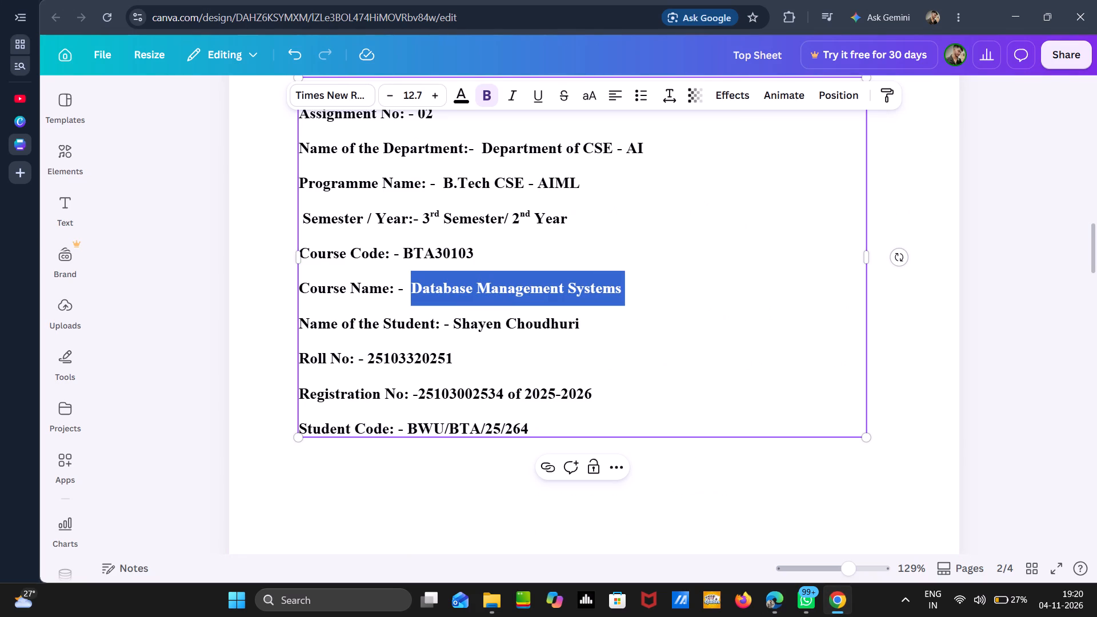
left_click(767, 589)
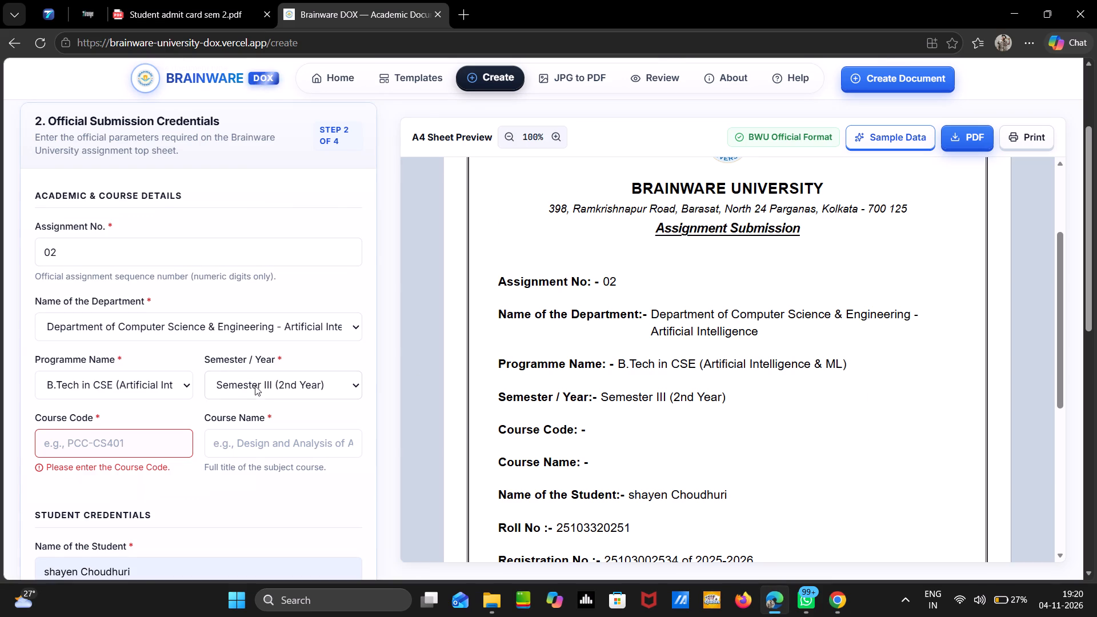
left_click(264, 439)
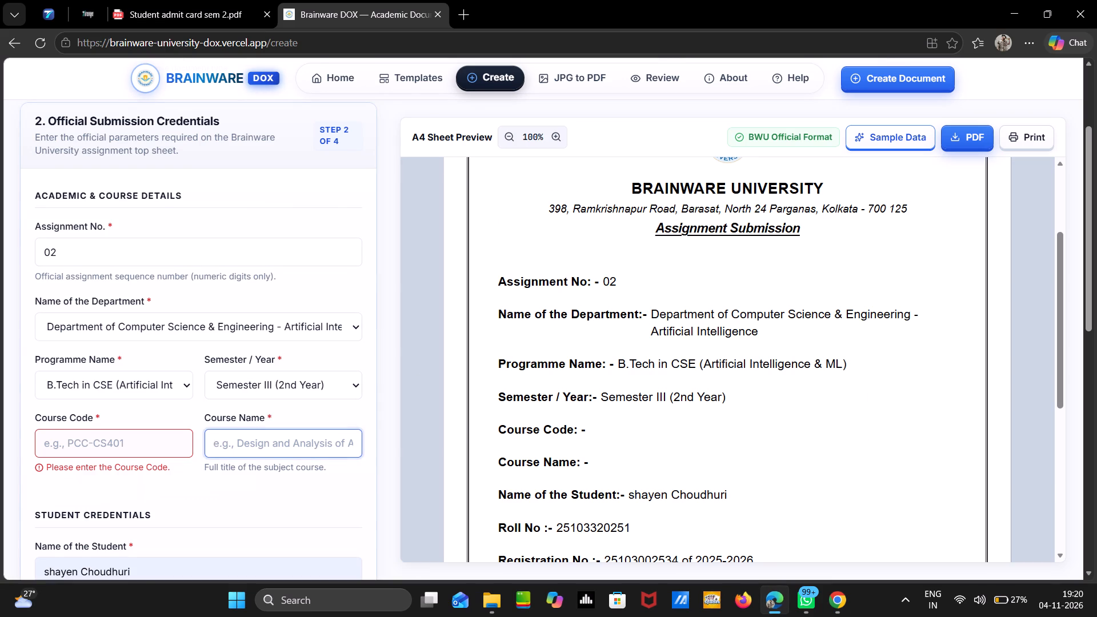
key("ctrl+v")
Copy the course code BTA30103 from the Canva cover into the Brainware DOX form's course details.
left_click(832, 599)
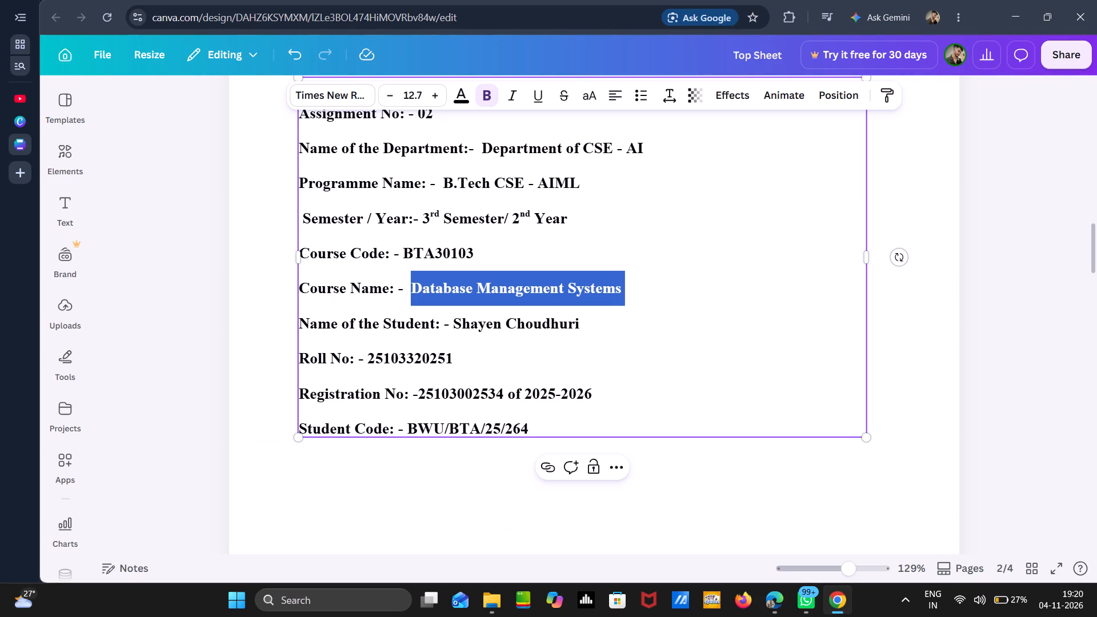
left_click_drag(405, 251, 473, 255)
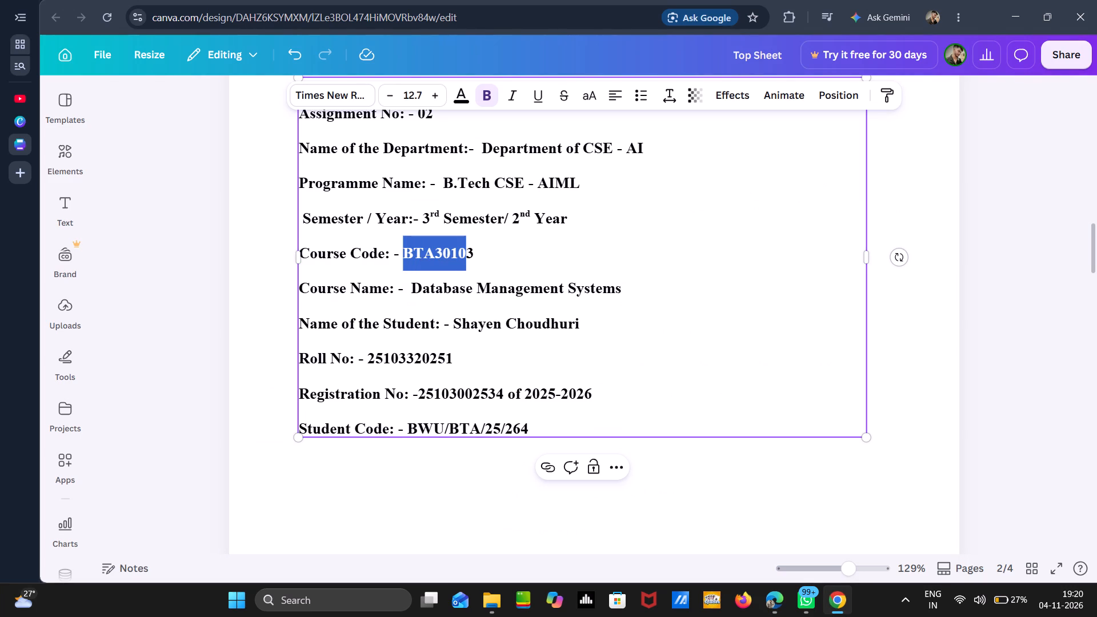
key("ctrl+c")
scroll(578, 256, "up", 5)
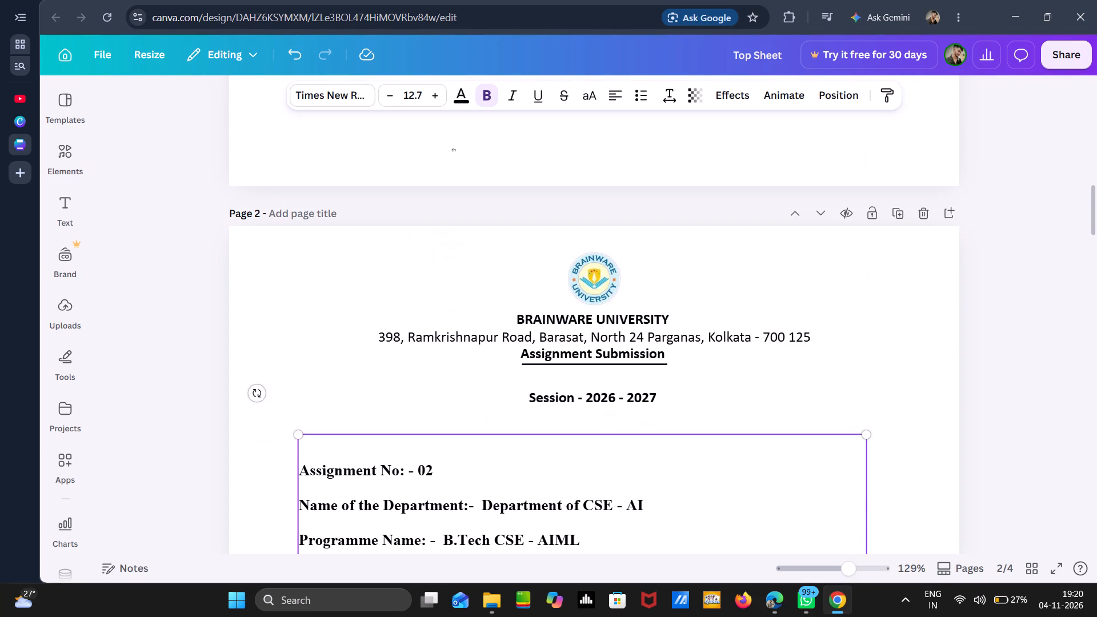
scroll(786, 477, "down", 3)
left_click(782, 600)
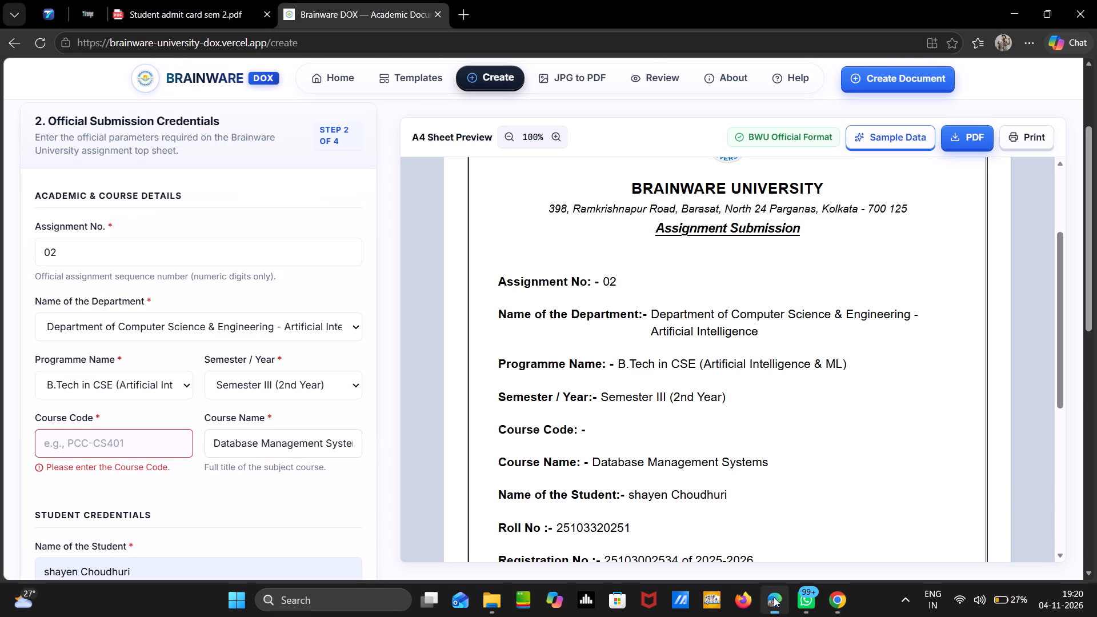
left_click(125, 434)
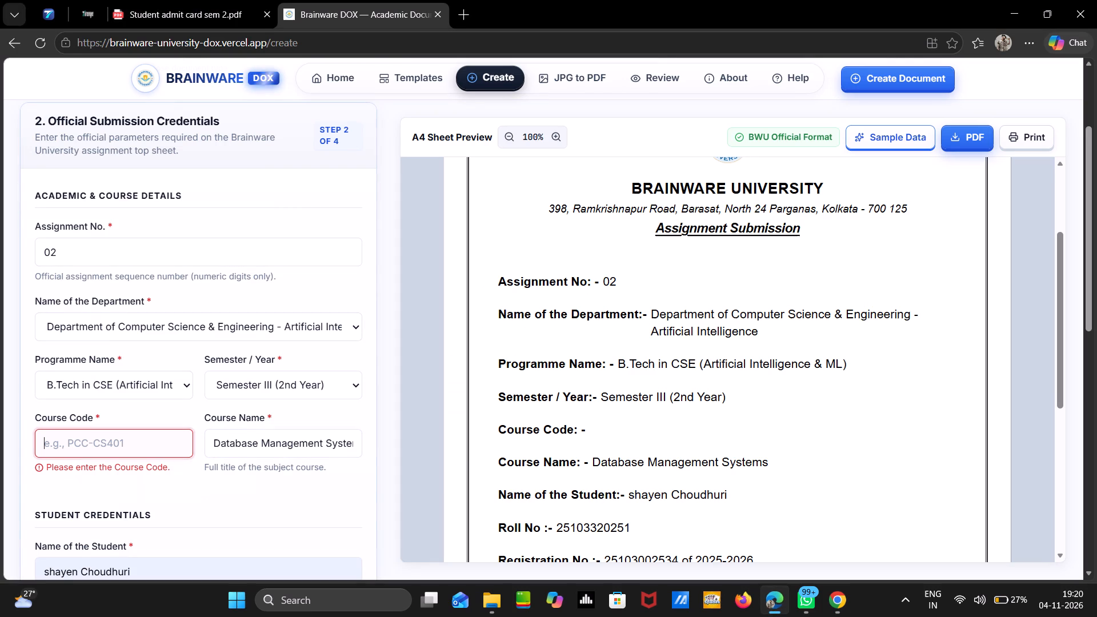
key("ctrl+v")
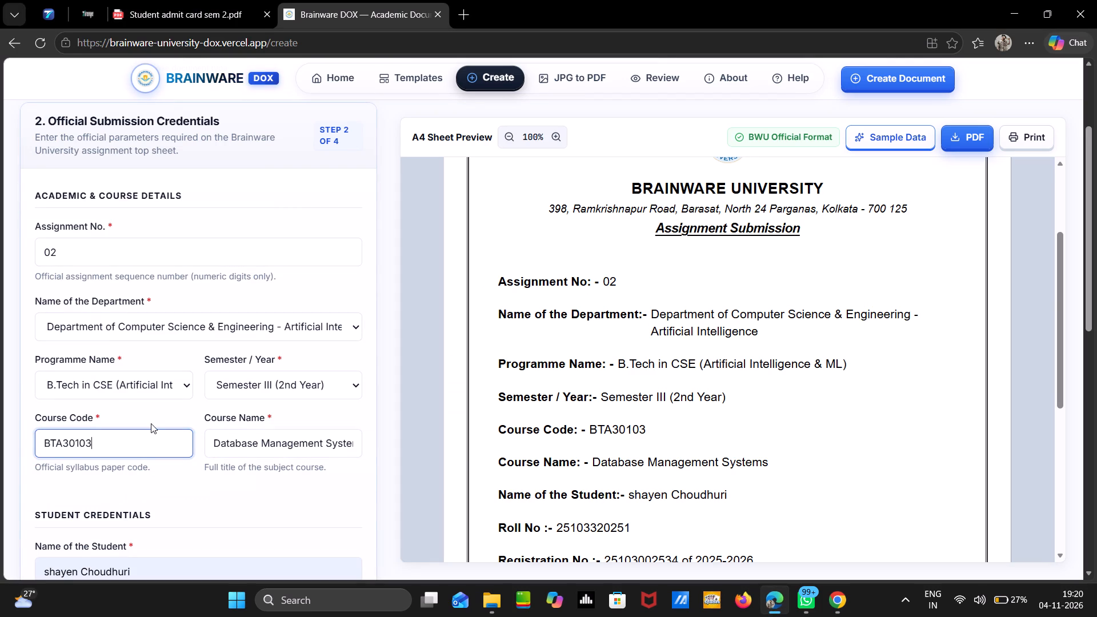
Look over the A4 sheet preview and download the assignment top sheet as a PDF.
scroll(823, 343, "down", 4)
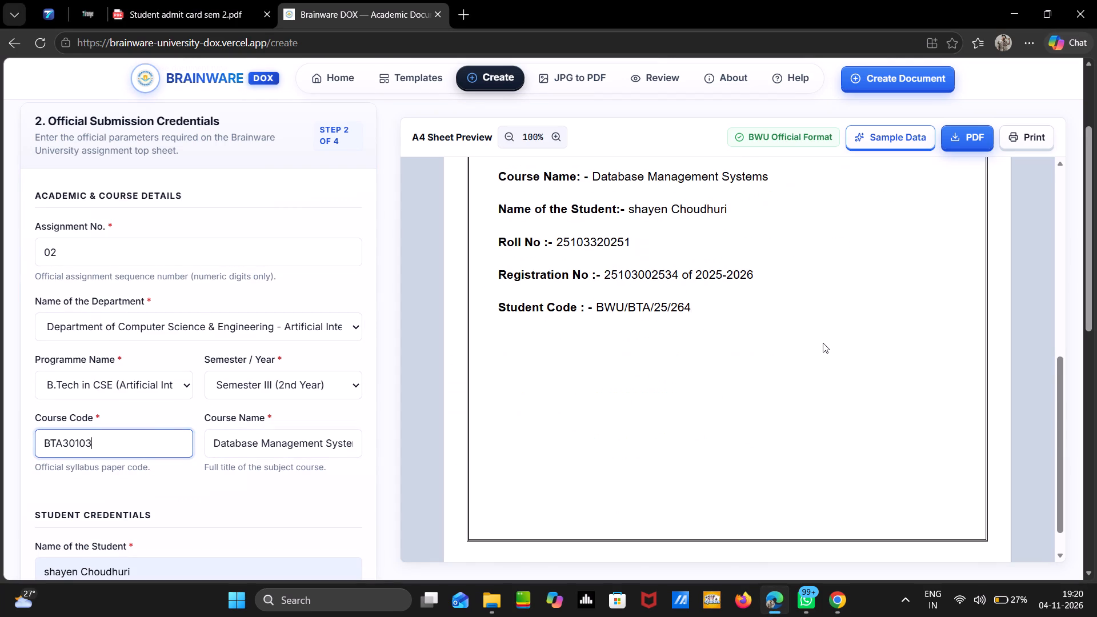
scroll(855, 293, "up", 7)
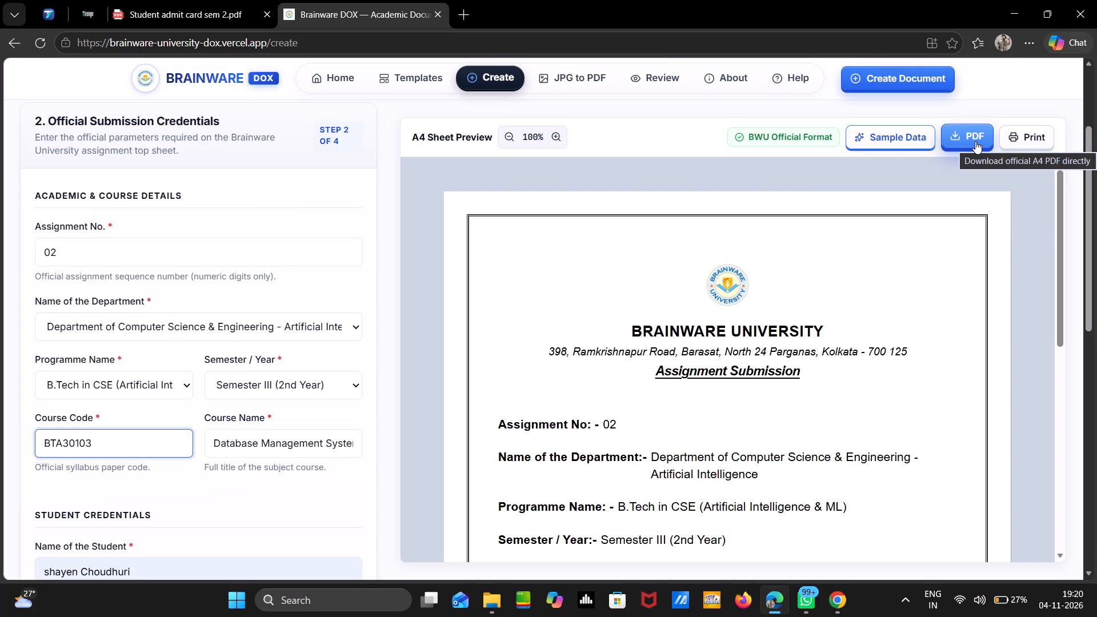
left_click(976, 141)
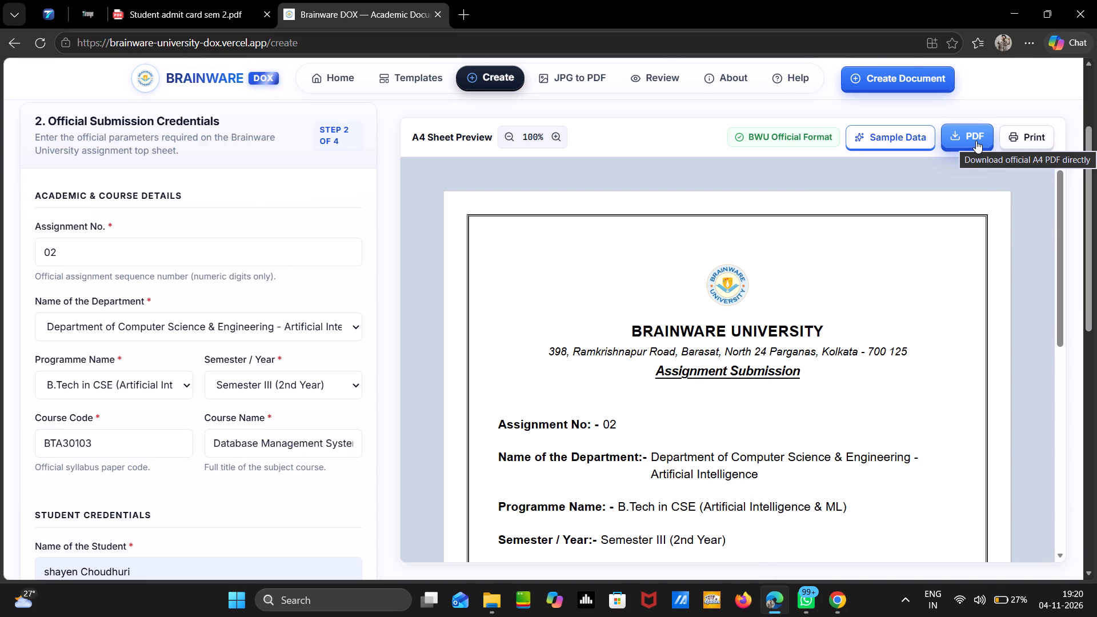
Remove the spaces before and after "of" in the student's Registration No entry under Student Credentials.
scroll(284, 364, "down", 1)
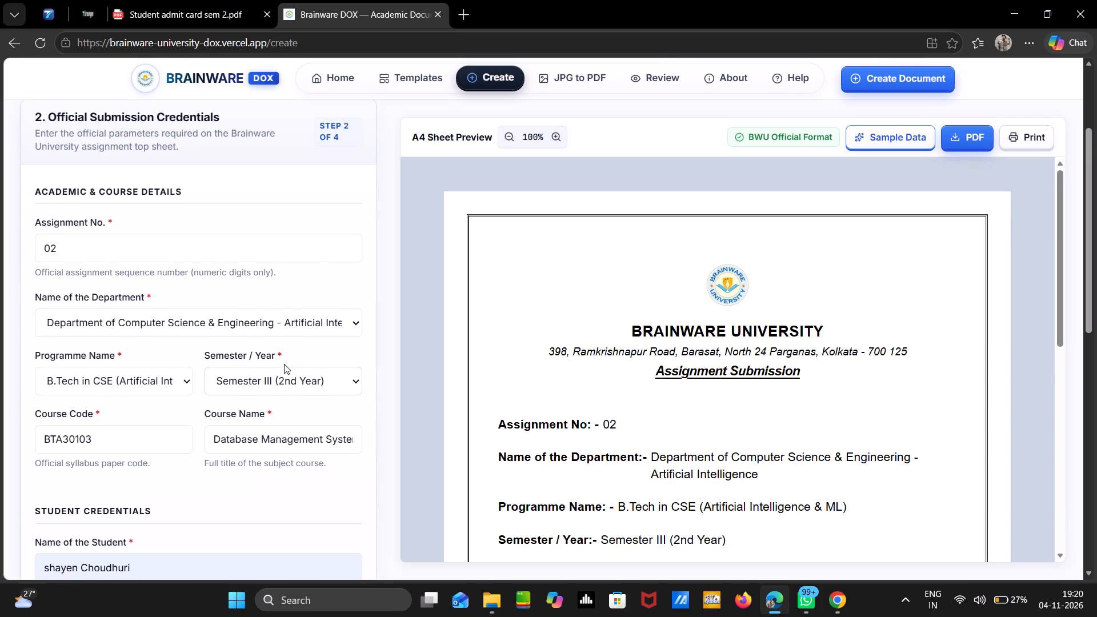
scroll(284, 362, "down", 2)
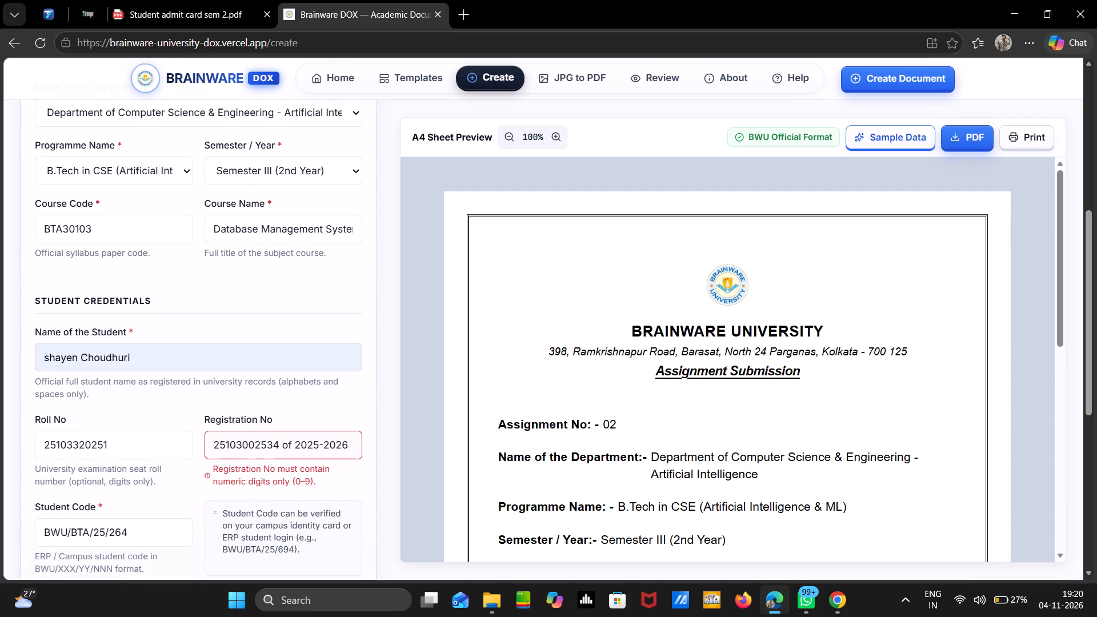
scroll(283, 362, "down", 2)
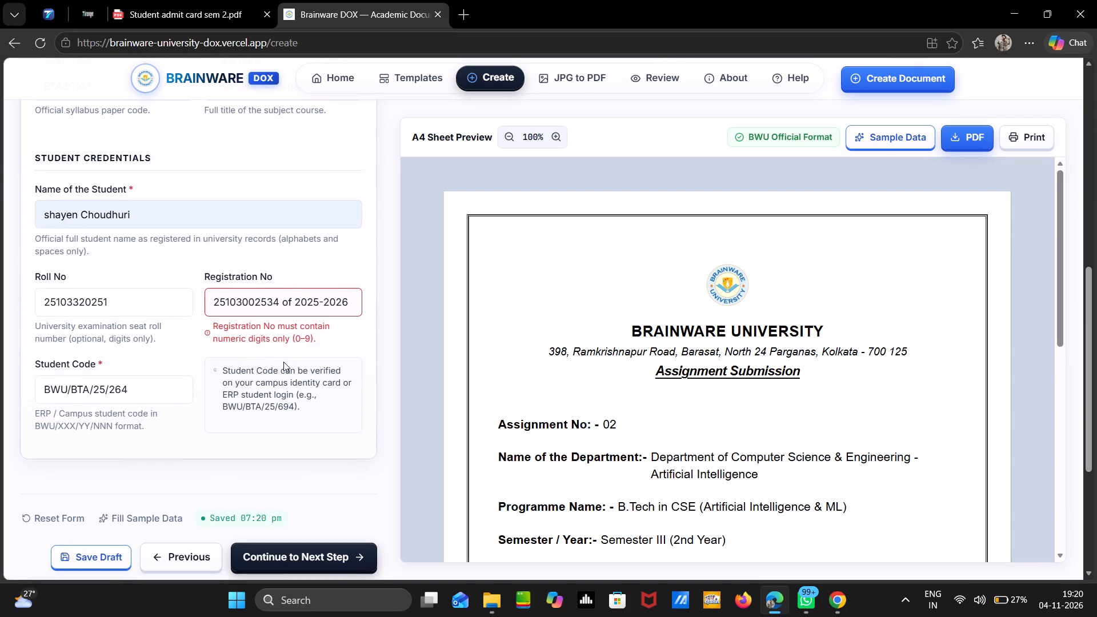
left_click(294, 303)
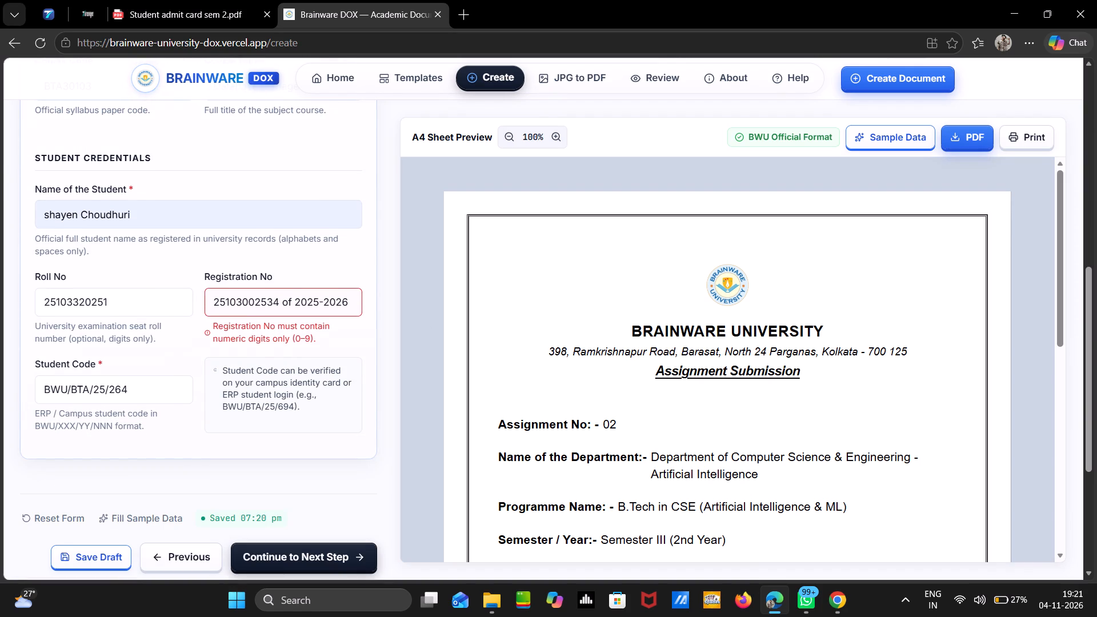
key("BackSpace")
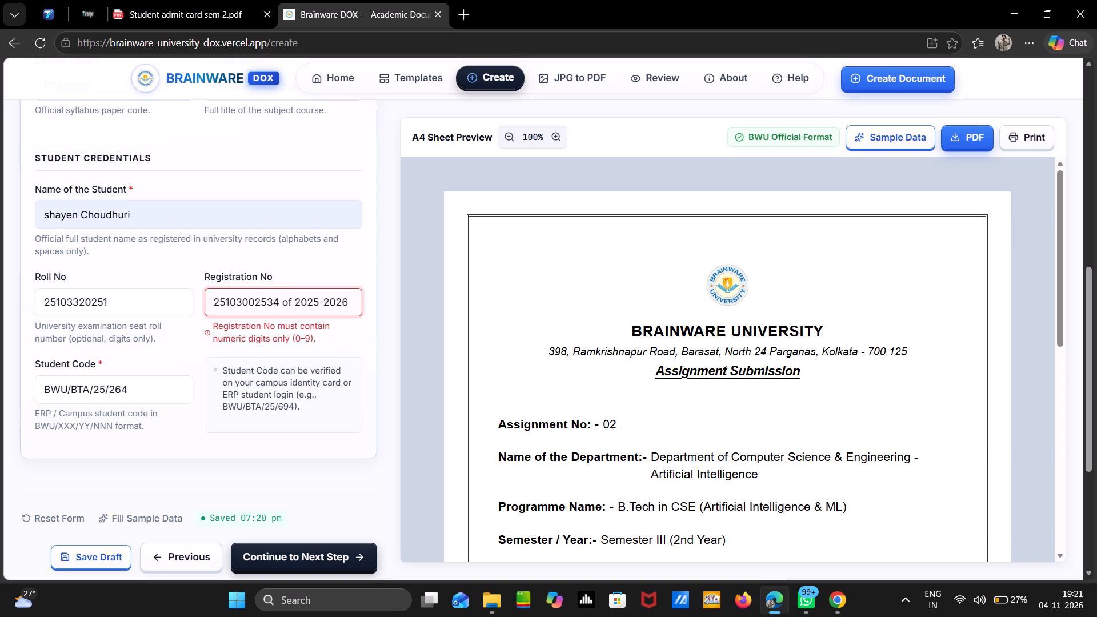
key("Left")
key("Left")
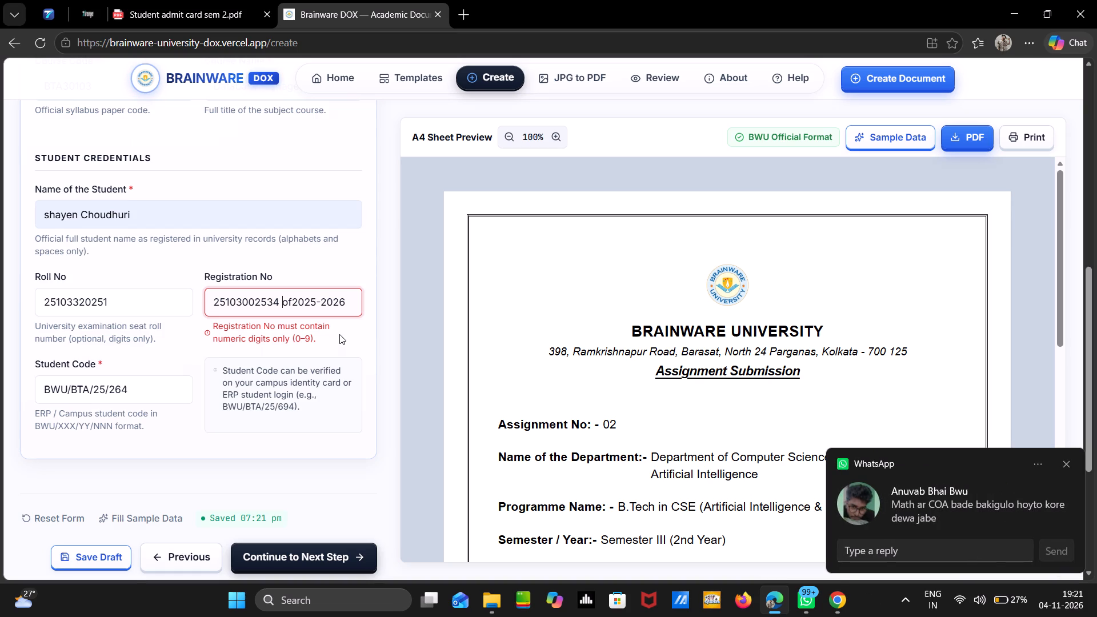
key("BackSpace")
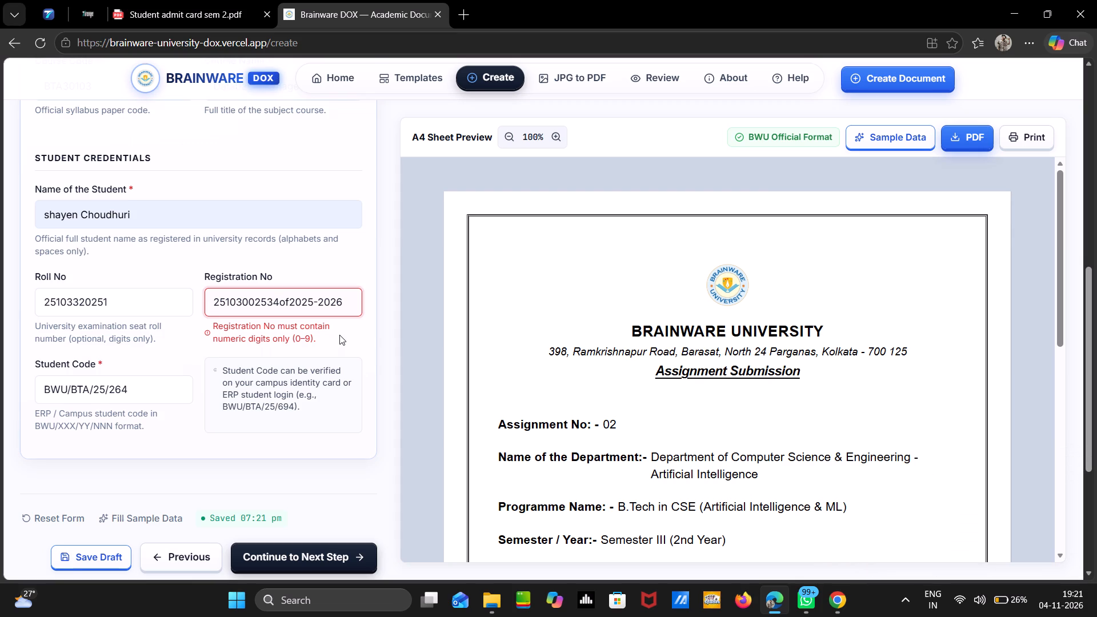
Delete the trailing "of2025-2026" from the Registration No entry so that only the numeric digits remain.
left_click(346, 306)
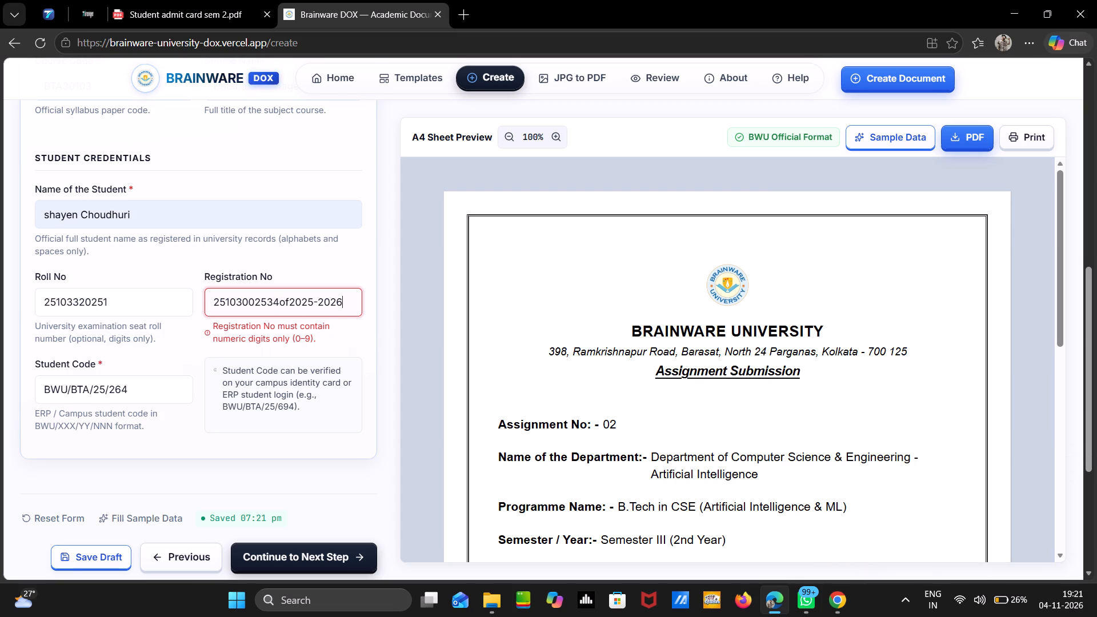
key("BackSpace")
key("BackSpace")
key("BackSpace")
key("BackSpace")
key("BackSpace")
key("BackSpace")
key("BackSpace")
key("BackSpace")
key("BackSpace")
key("BackSpace")
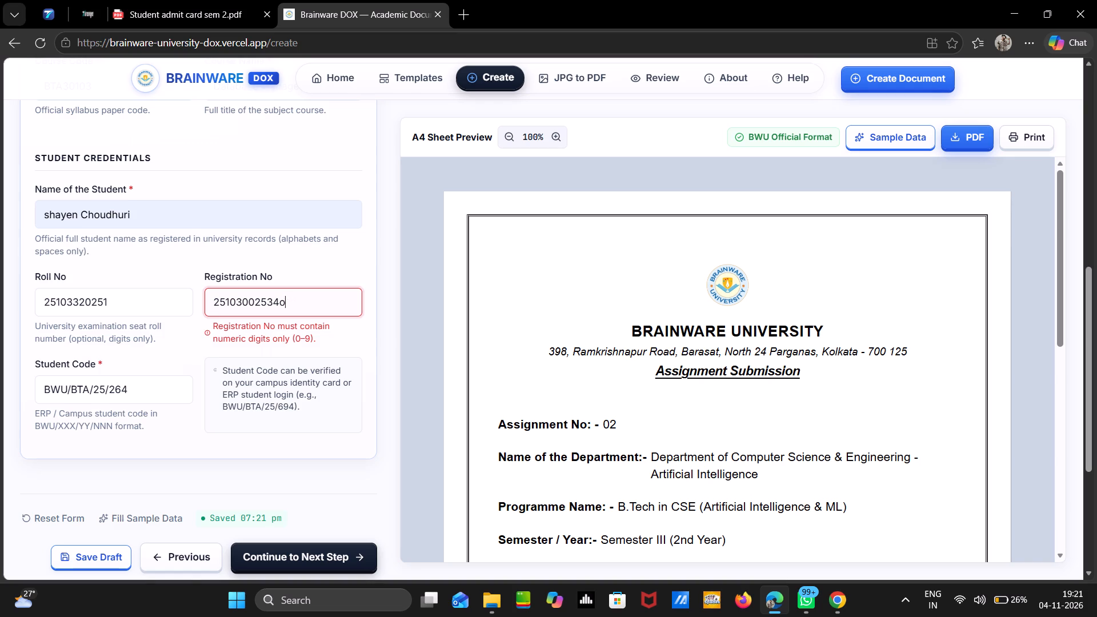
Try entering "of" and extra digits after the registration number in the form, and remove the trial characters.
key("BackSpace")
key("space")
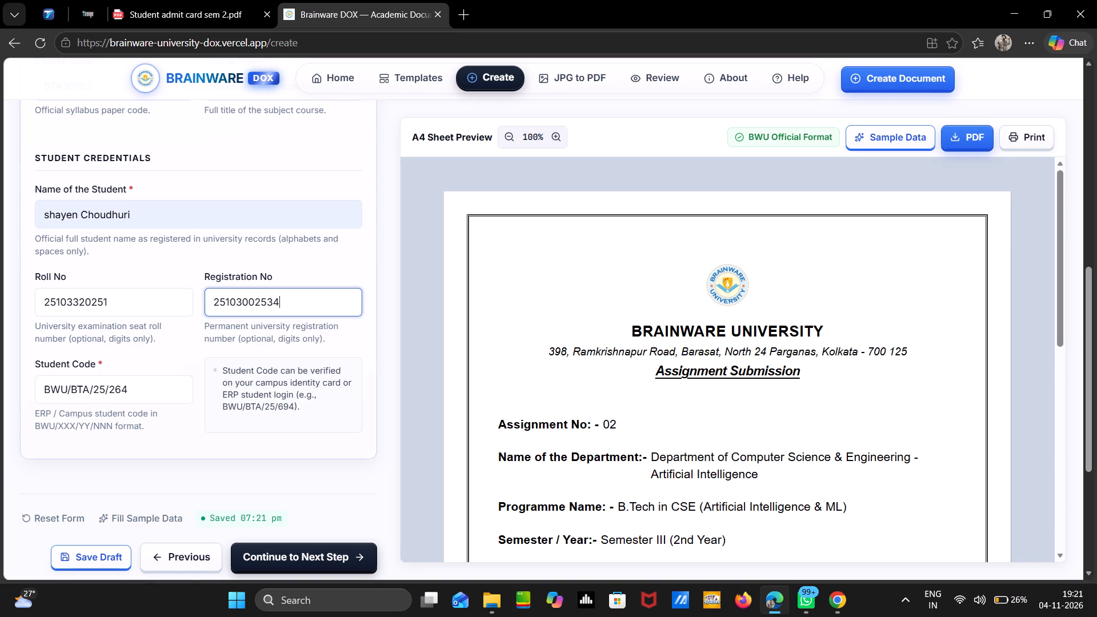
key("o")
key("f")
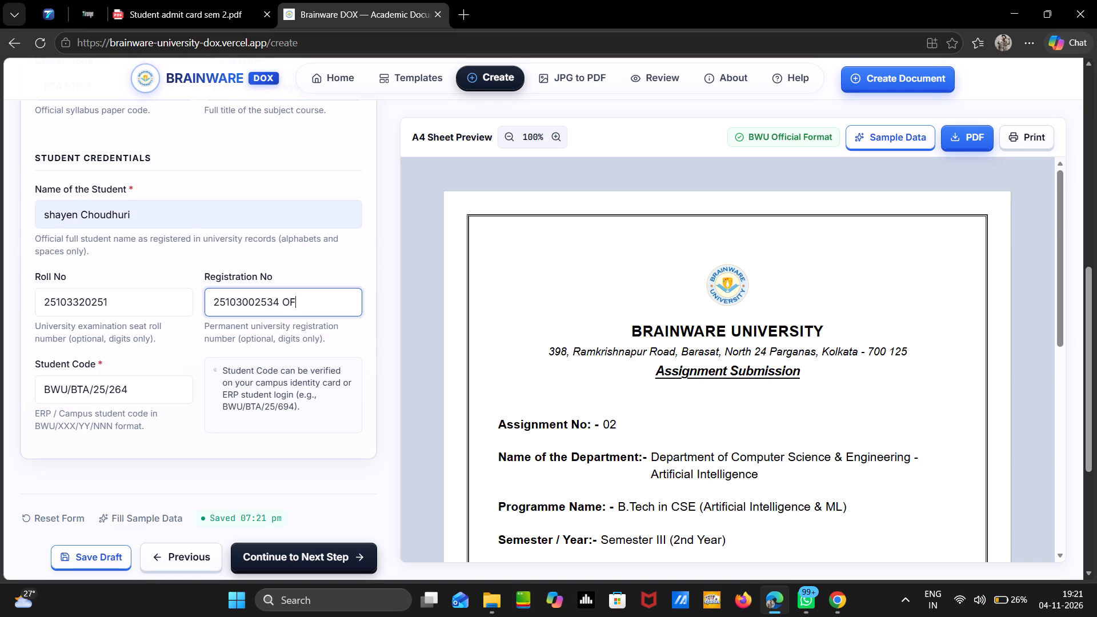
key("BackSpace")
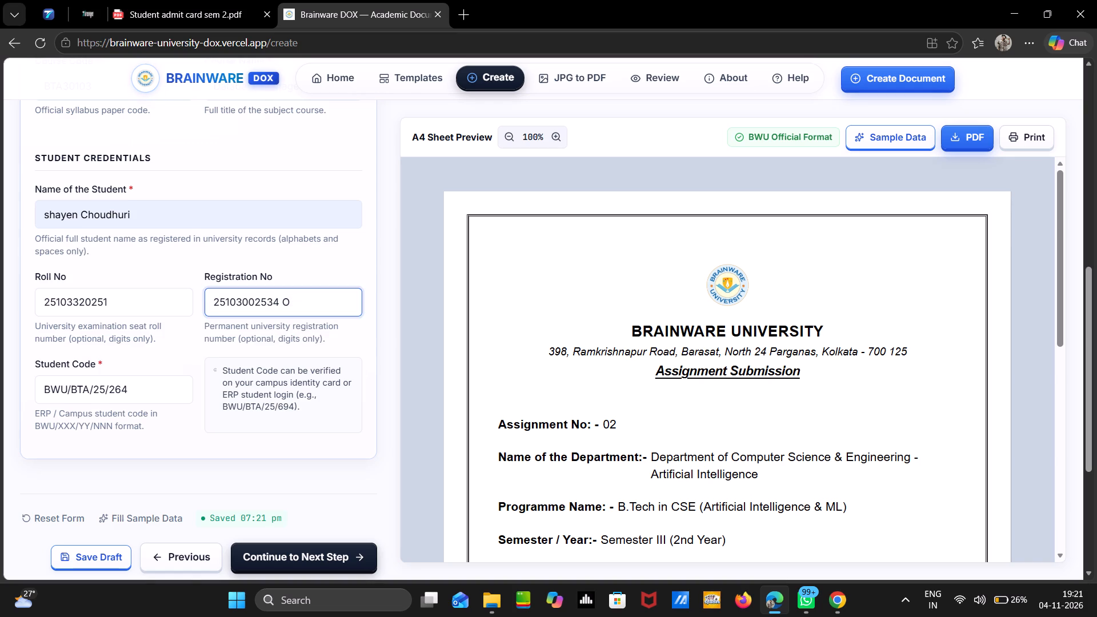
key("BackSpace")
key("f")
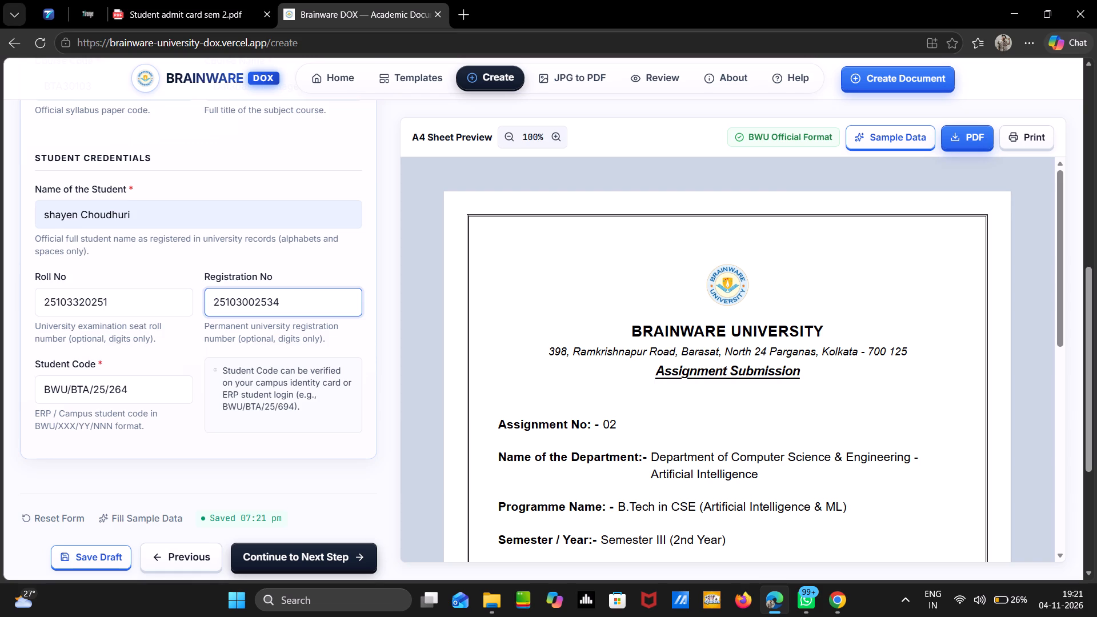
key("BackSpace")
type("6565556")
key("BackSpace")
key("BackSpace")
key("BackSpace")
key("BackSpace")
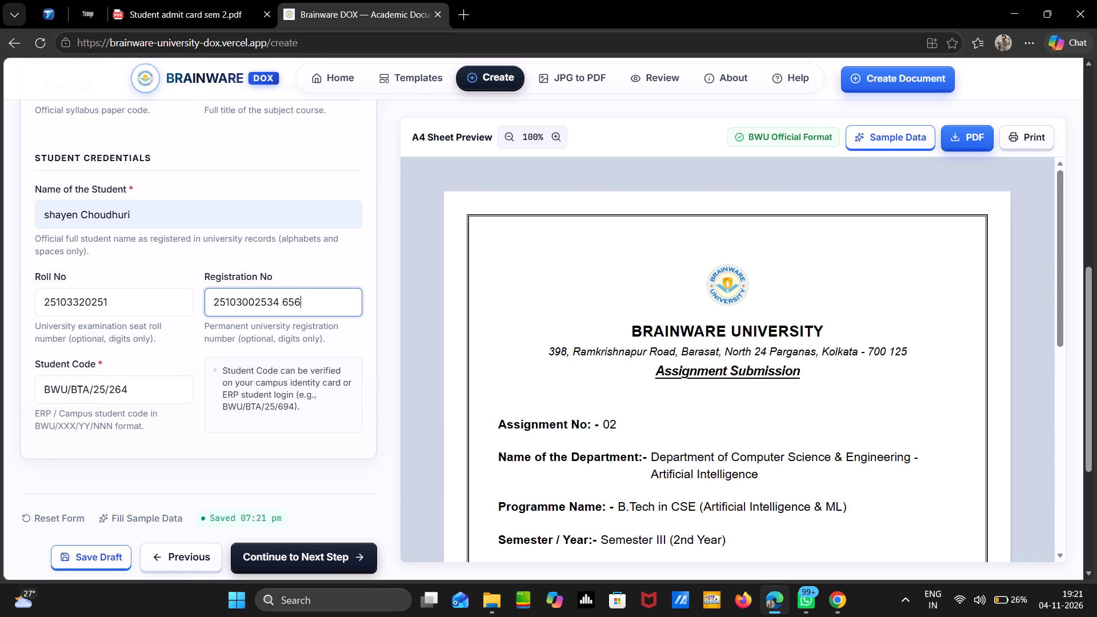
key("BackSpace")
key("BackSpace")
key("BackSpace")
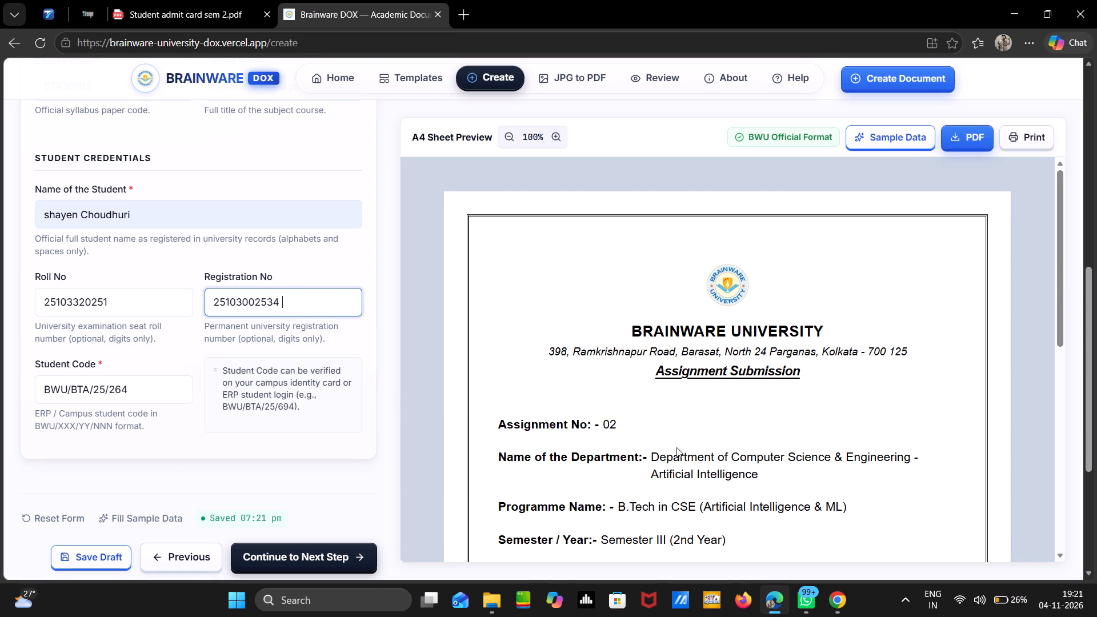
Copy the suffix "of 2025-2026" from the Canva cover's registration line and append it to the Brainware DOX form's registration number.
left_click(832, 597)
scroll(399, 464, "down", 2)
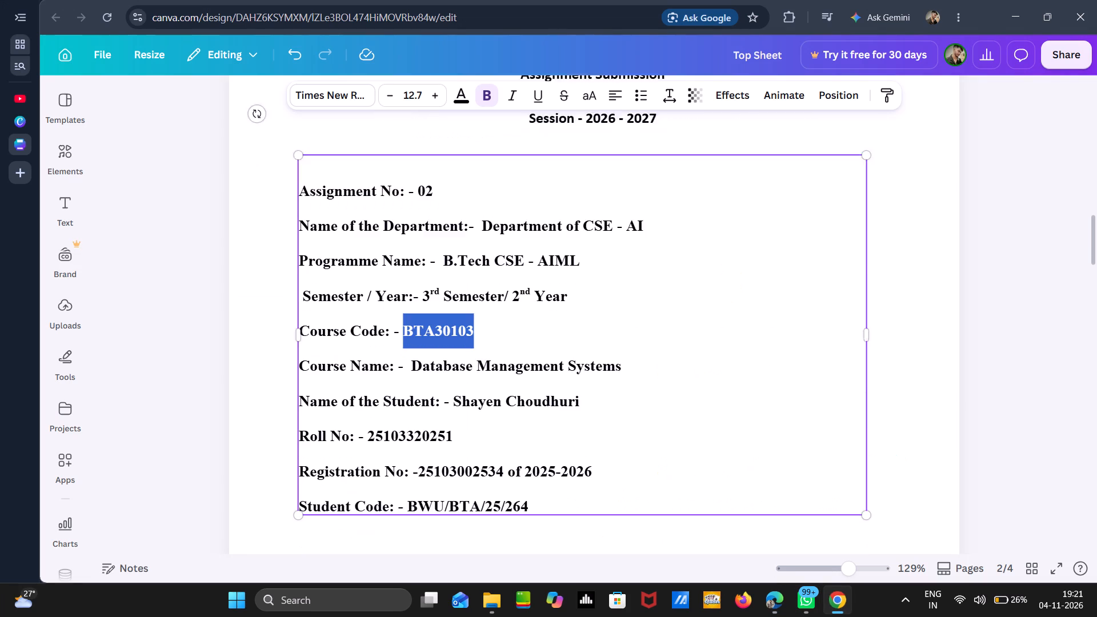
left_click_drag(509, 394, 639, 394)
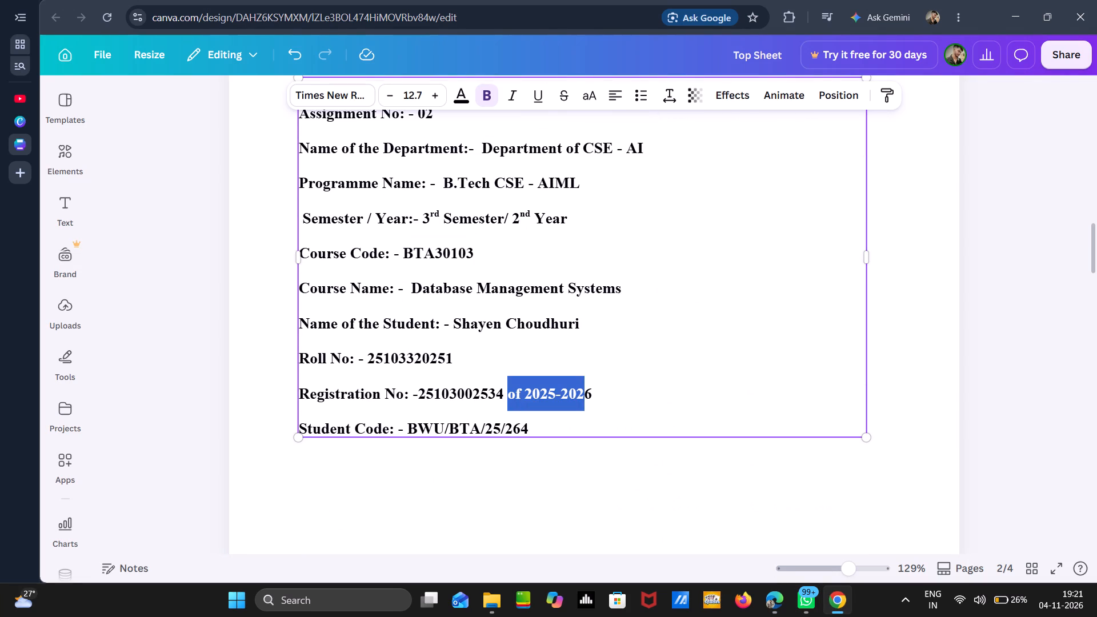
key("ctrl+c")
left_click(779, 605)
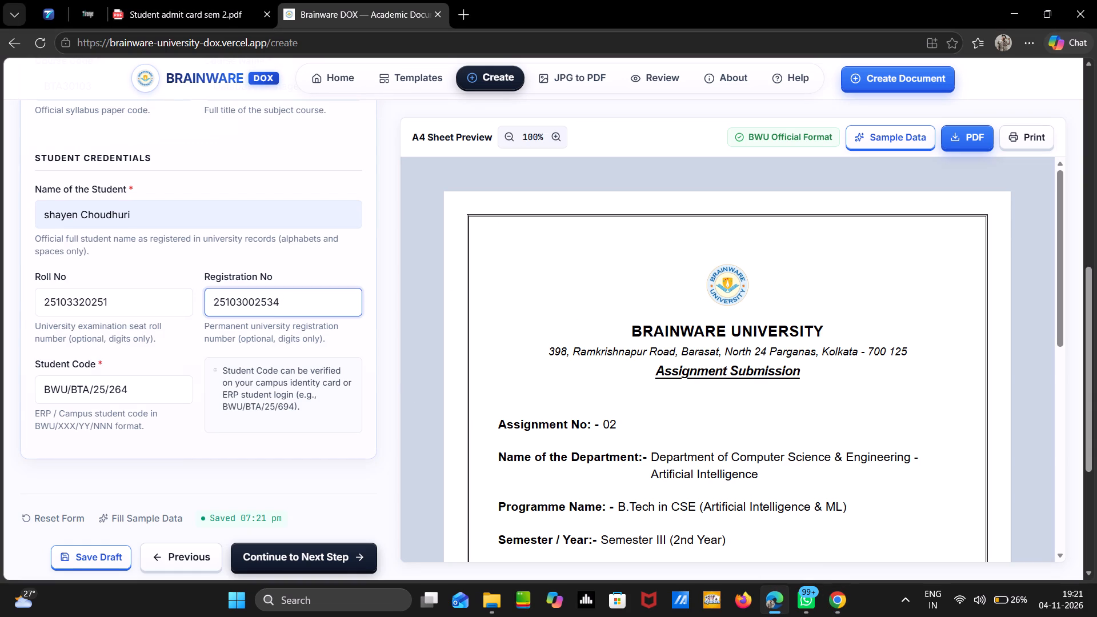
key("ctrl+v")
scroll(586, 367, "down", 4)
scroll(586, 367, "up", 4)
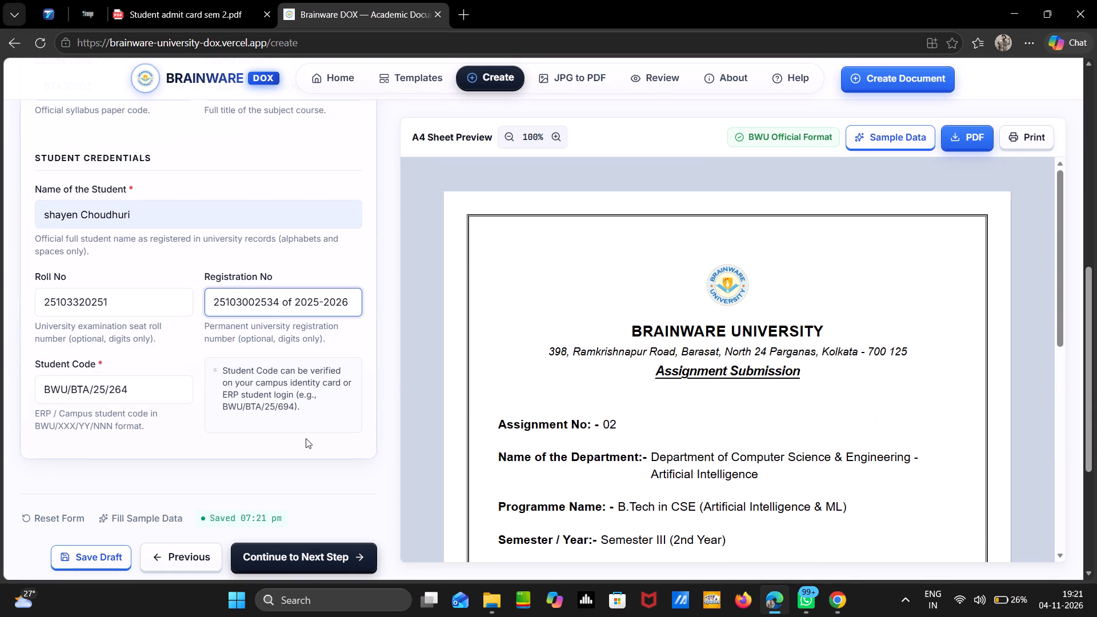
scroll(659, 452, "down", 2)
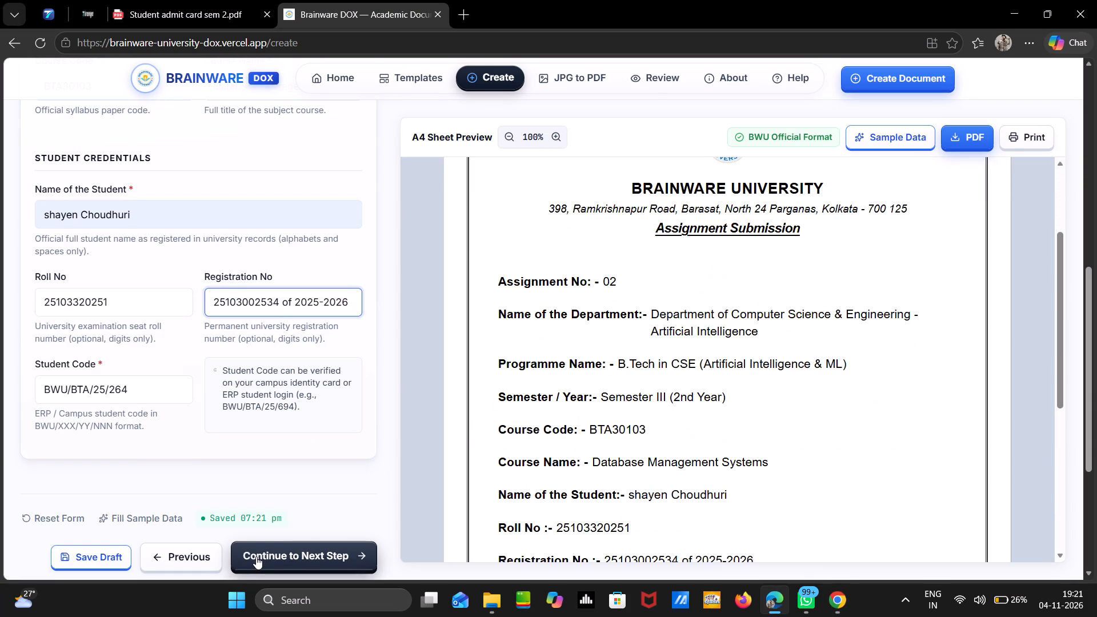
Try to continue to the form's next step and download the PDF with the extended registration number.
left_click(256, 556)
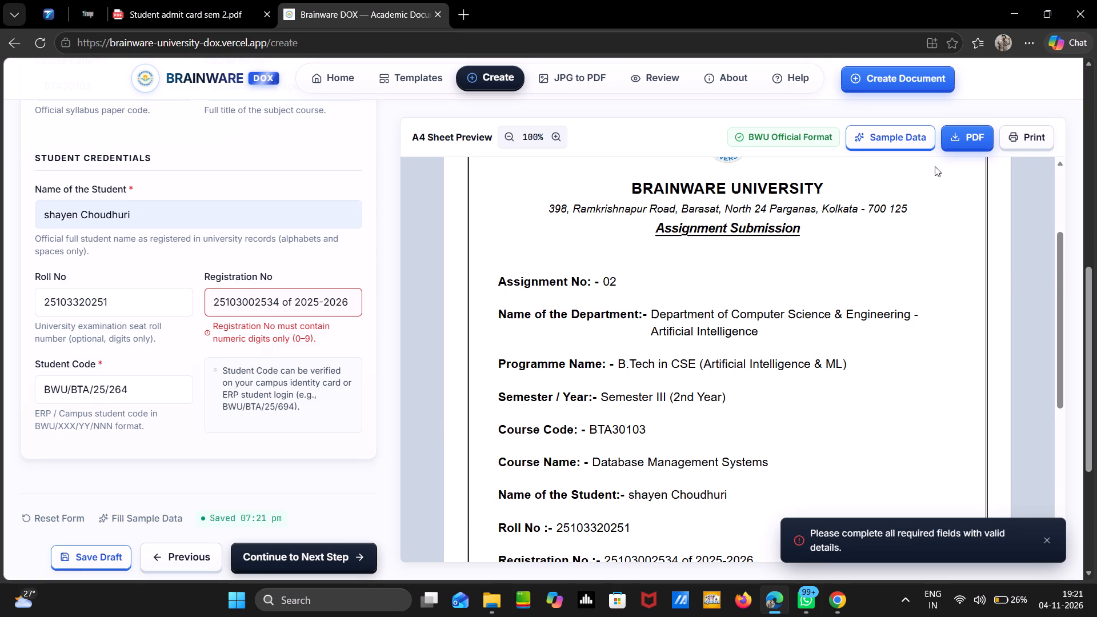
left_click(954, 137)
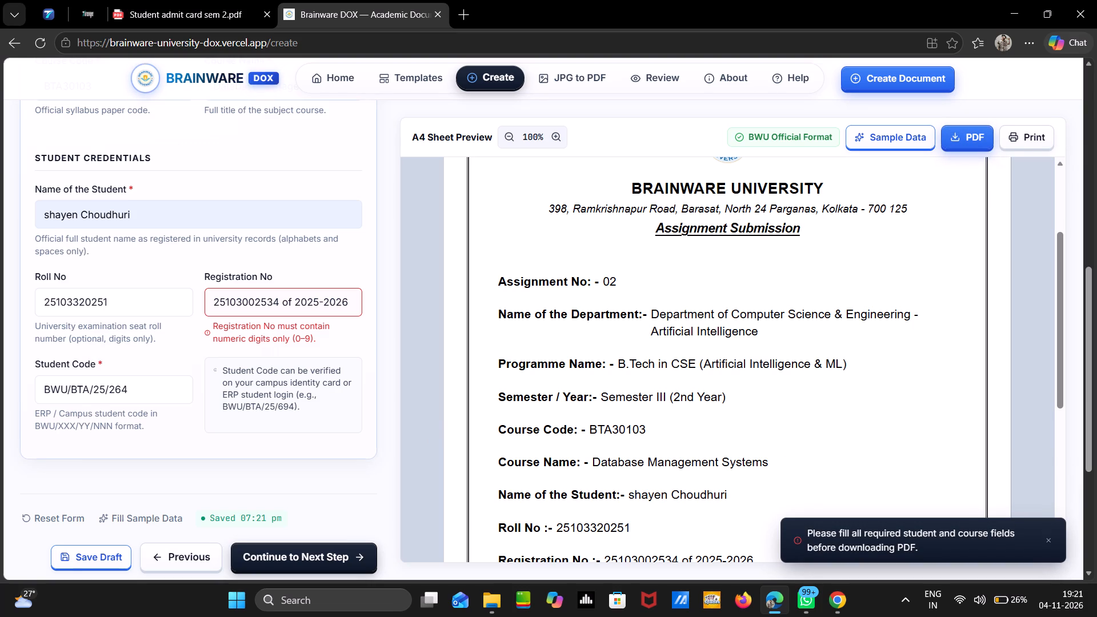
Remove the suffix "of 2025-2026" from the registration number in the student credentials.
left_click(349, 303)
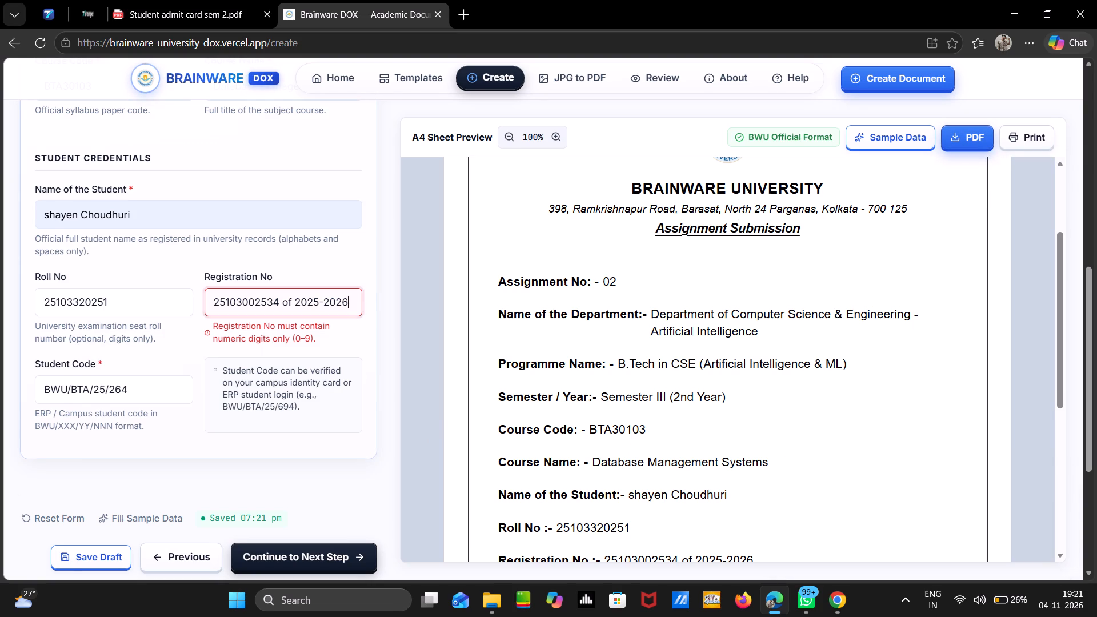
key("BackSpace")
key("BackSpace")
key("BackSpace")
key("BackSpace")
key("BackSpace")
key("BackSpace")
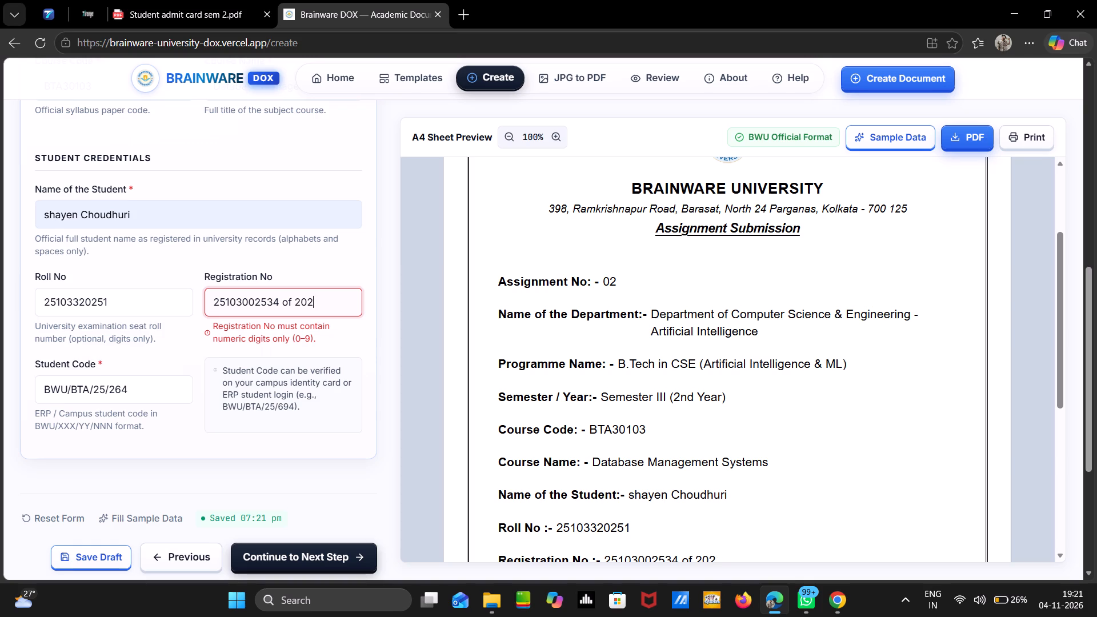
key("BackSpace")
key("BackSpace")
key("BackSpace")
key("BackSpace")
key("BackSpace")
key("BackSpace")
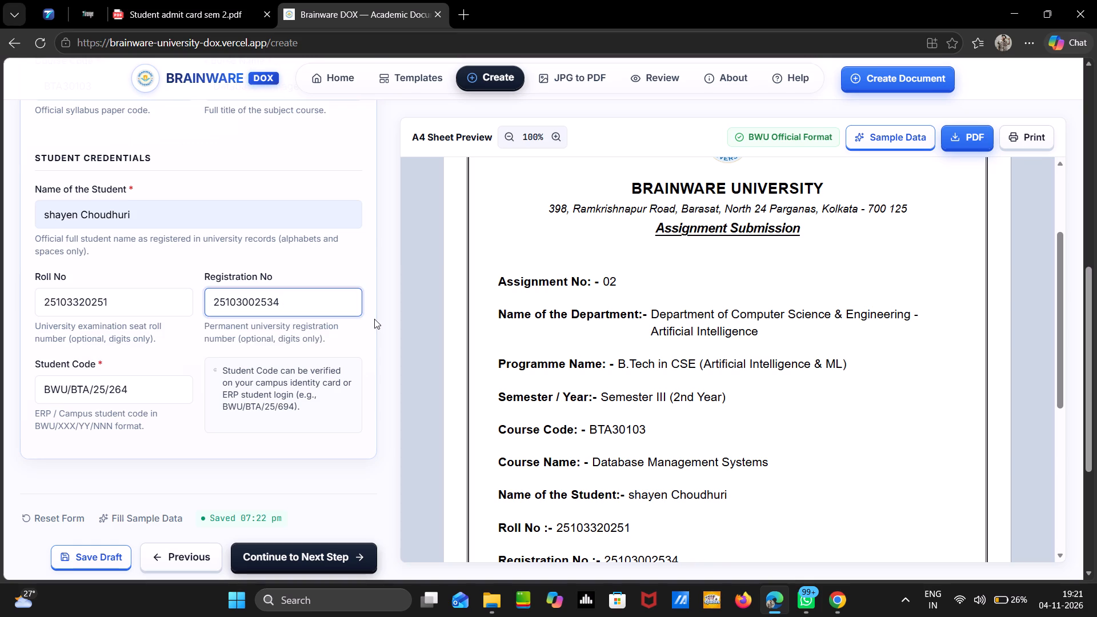
Check the A4 sheet preview and clear the whole registration number from the student credentials.
scroll(770, 316, "down", 3)
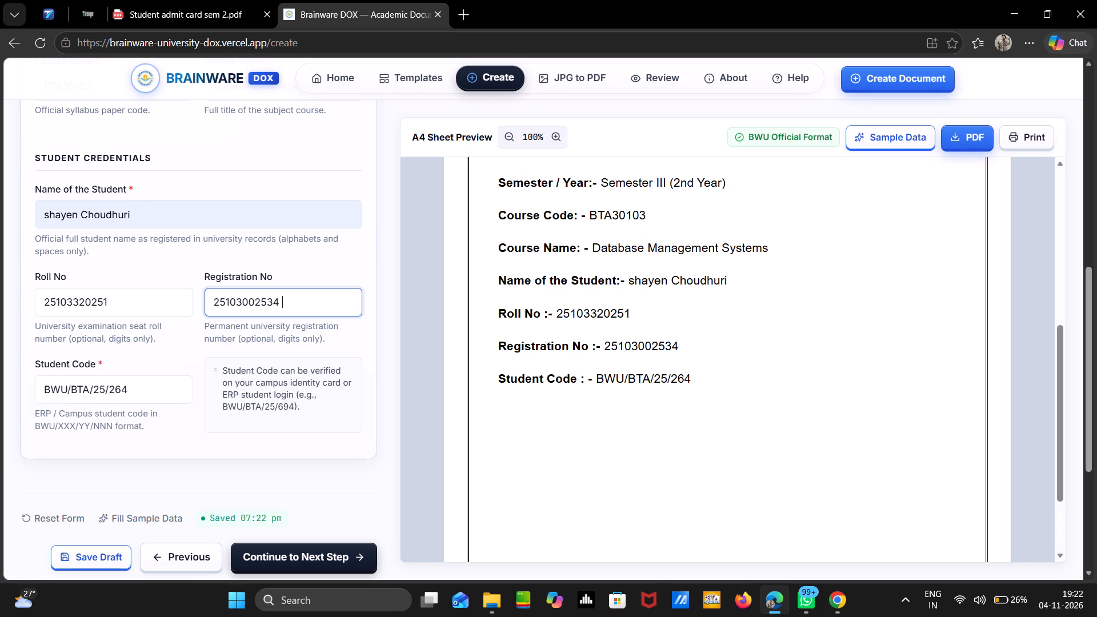
scroll(787, 379, "up", 3)
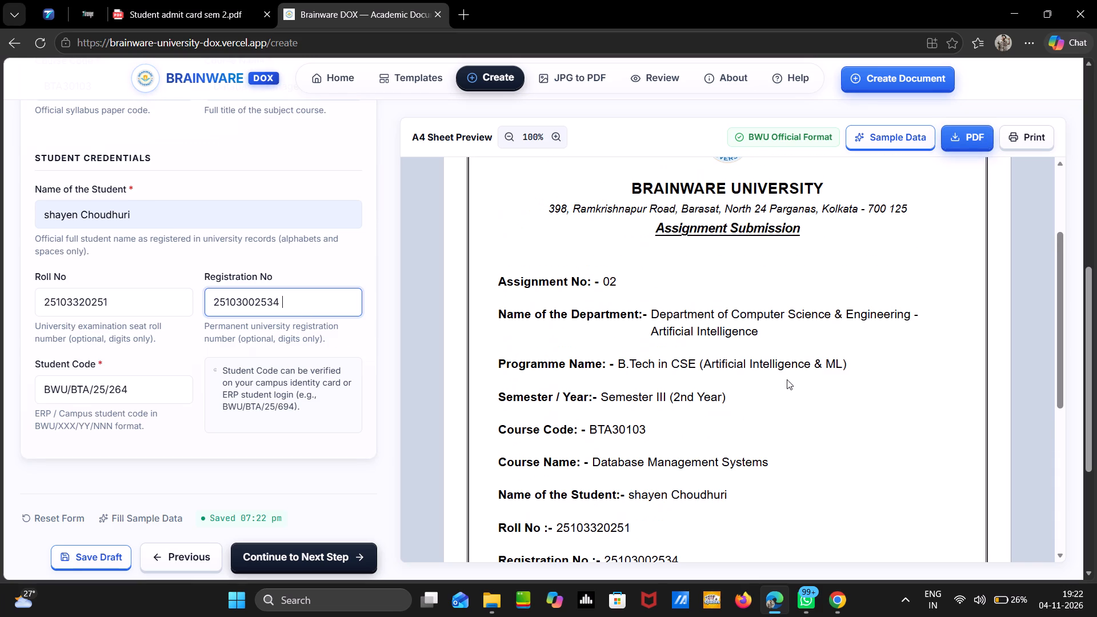
scroll(791, 379, "up", 1)
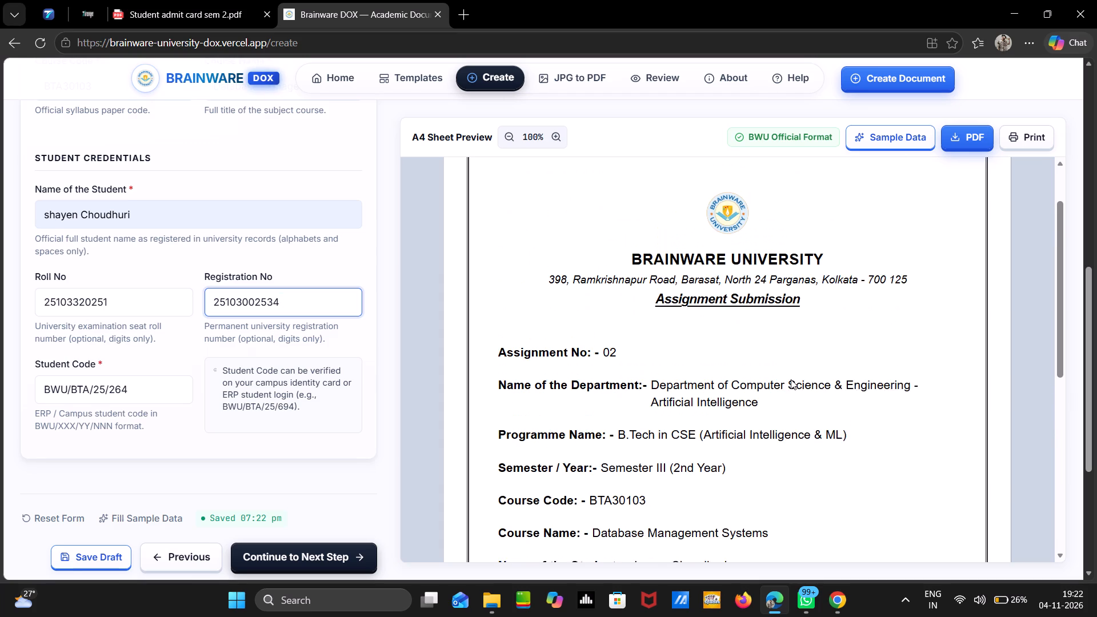
scroll(791, 379, "down", 2)
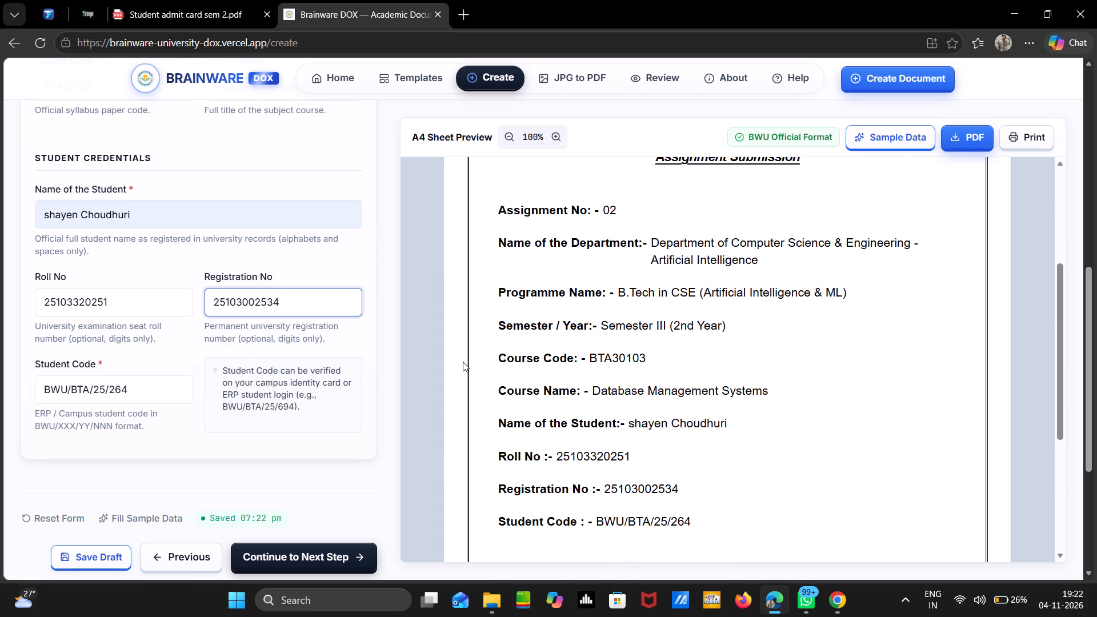
key("BackSpace")
key("BackSpace")
key("BackSpace")
key("BackSpace")
key("BackSpace")
key("BackSpace")
key("BackSpace")
key("BackSpace")
key("BackSpace")
key("BackSpace")
key("BackSpace")
key("BackSpace")
key("BackSpace")
key("BackSpace")
key("BackSpace")
key("BackSpace")
key("BackSpace")
key("BackSpace")
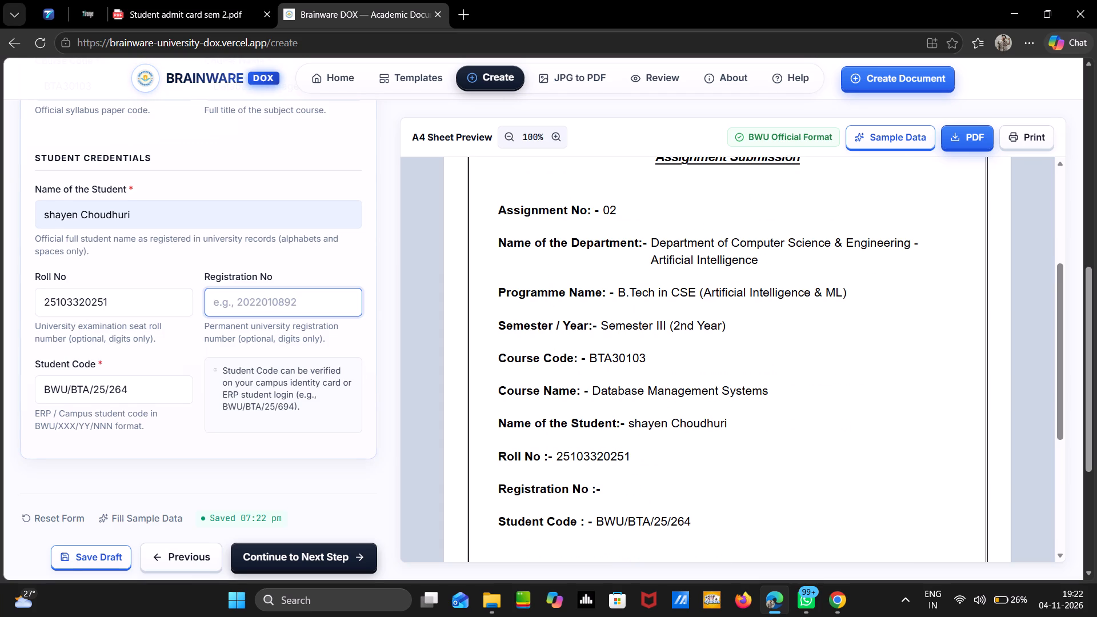
Clear the roll number from the student credentials, leaving that optional field empty.
left_click(166, 305)
key("BackSpace")
key("BackSpace")
key("BackSpace")
key("BackSpace")
key("BackSpace")
key("BackSpace")
key("BackSpace")
key("BackSpace")
key("BackSpace")
key("BackSpace")
key("BackSpace")
key("BackSpace")
key("BackSpace")
key("BackSpace")
key("BackSpace")
key("BackSpace")
key("BackSpace")
key("BackSpace")
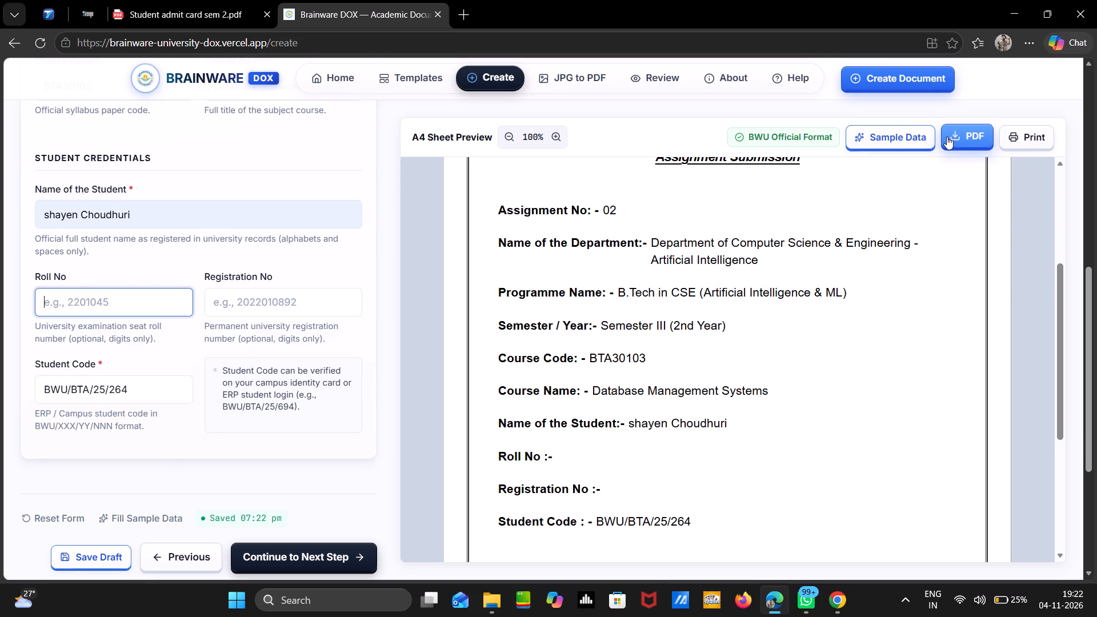
Download the assignment top sheet without roll and registration numbers as a PDF.
left_click(976, 136)
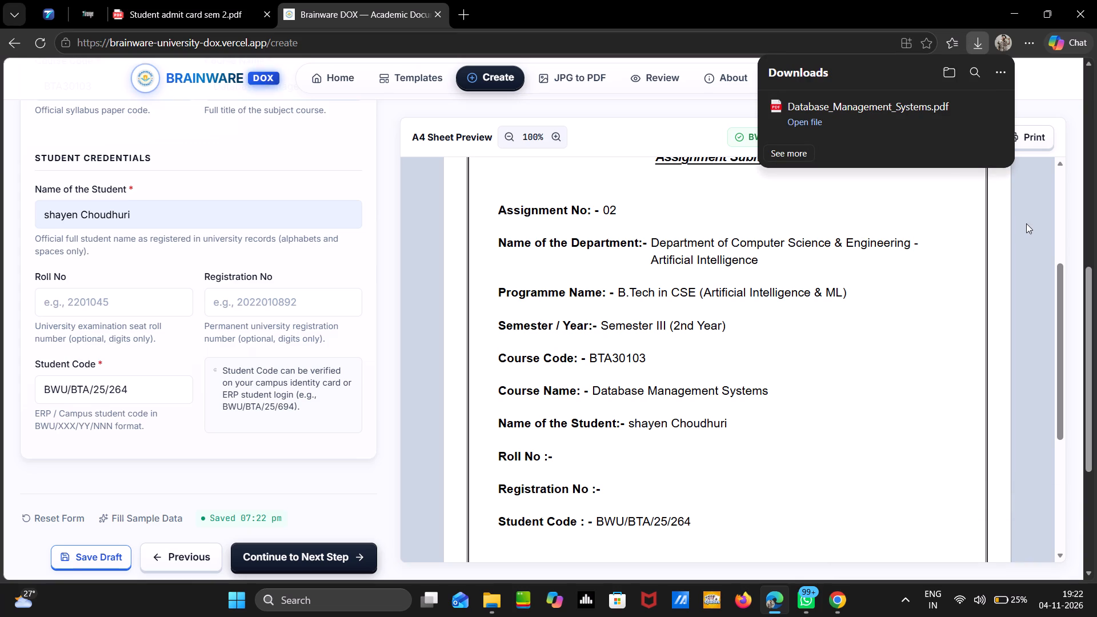
scroll(151, 272, "up", 2)
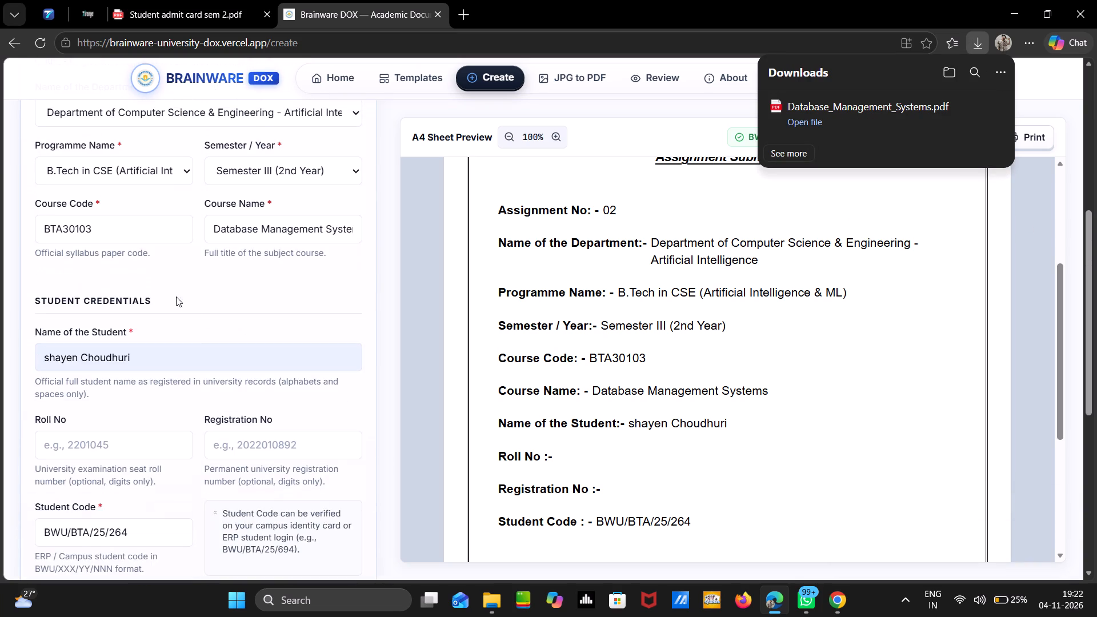
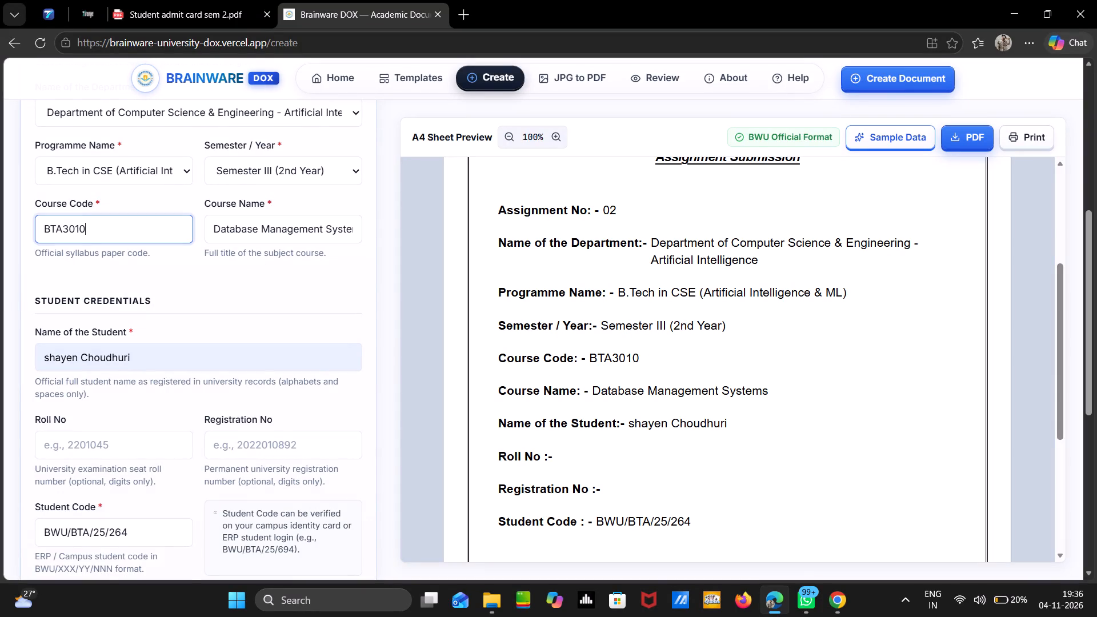
Complete the course code in the academic details so that it reads BTA30104.
key("4")
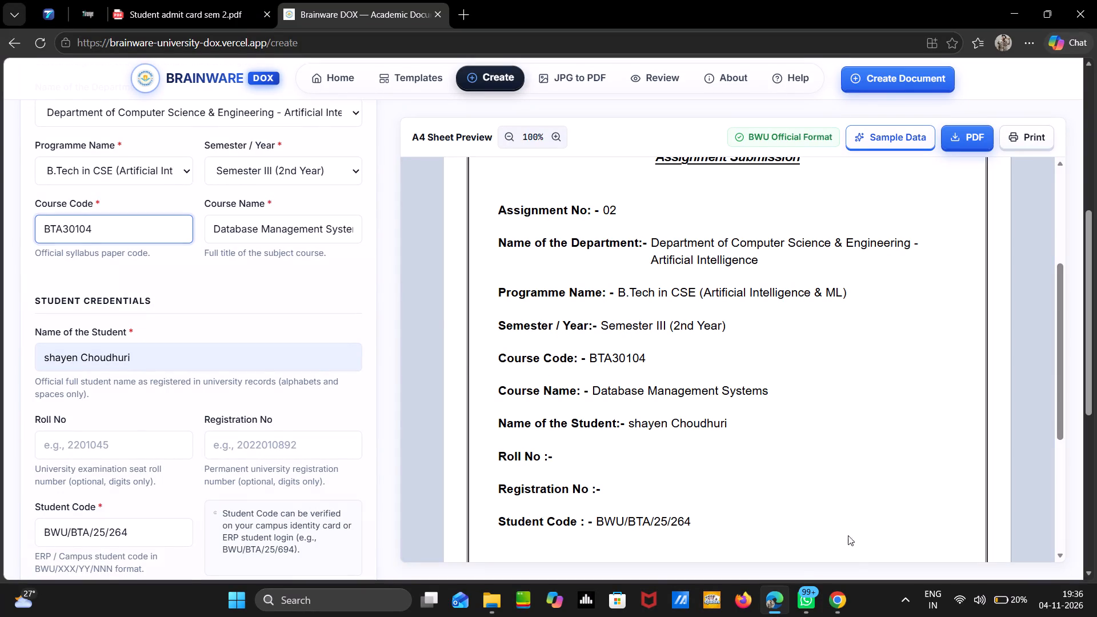
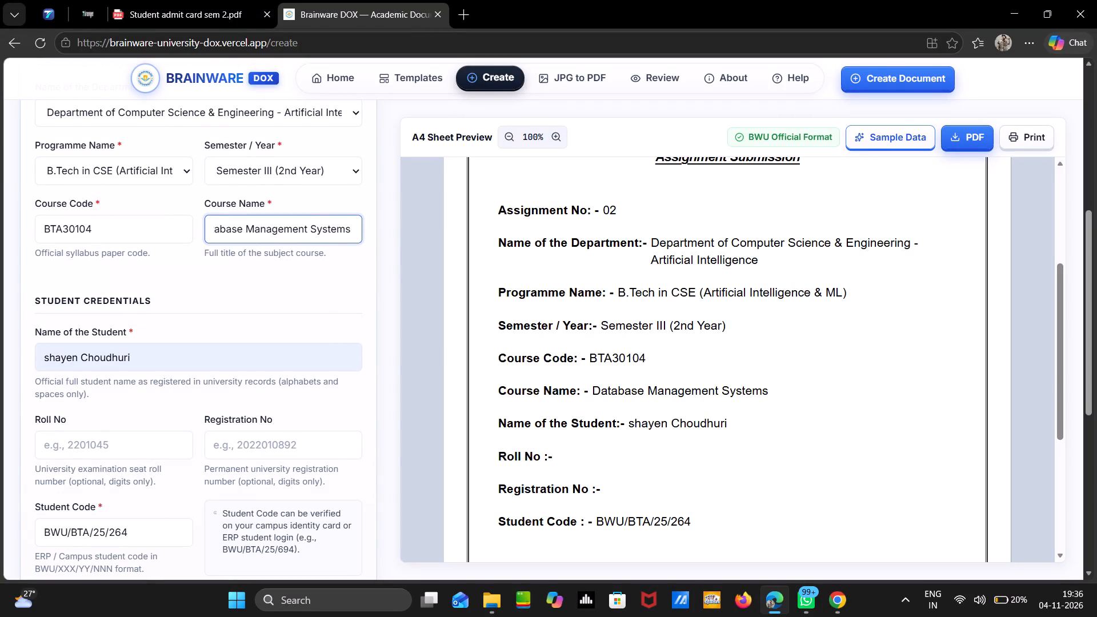
Replace the course name in the academic details with Python For Machine Learning.
key("Right")
key("BackSpace")
key("BackSpace")
key("BackSpace")
key("BackSpace")
key("BackSpace")
key("BackSpace")
key("BackSpace")
key("BackSpace")
key("BackSpace")
key("BackSpace")
key("BackSpace")
key("BackSpace")
key("BackSpace")
key("BackSpace")
key("BackSpace")
key("BackSpace")
key("BackSpace")
key("BackSpace")
key("BackSpace")
key("BackSpace")
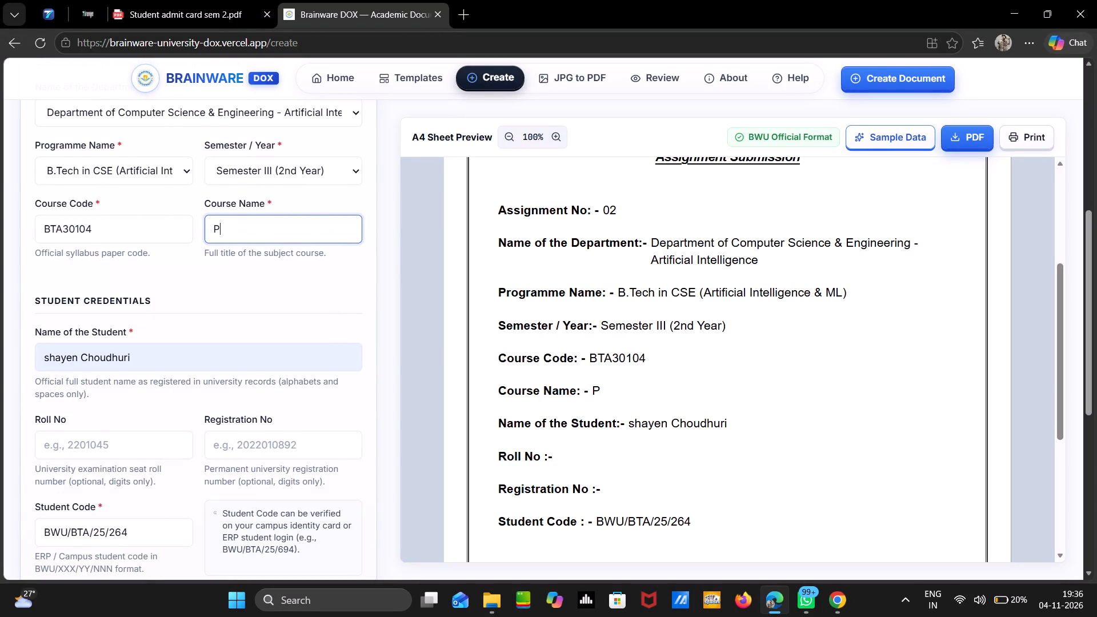
type("ythone")
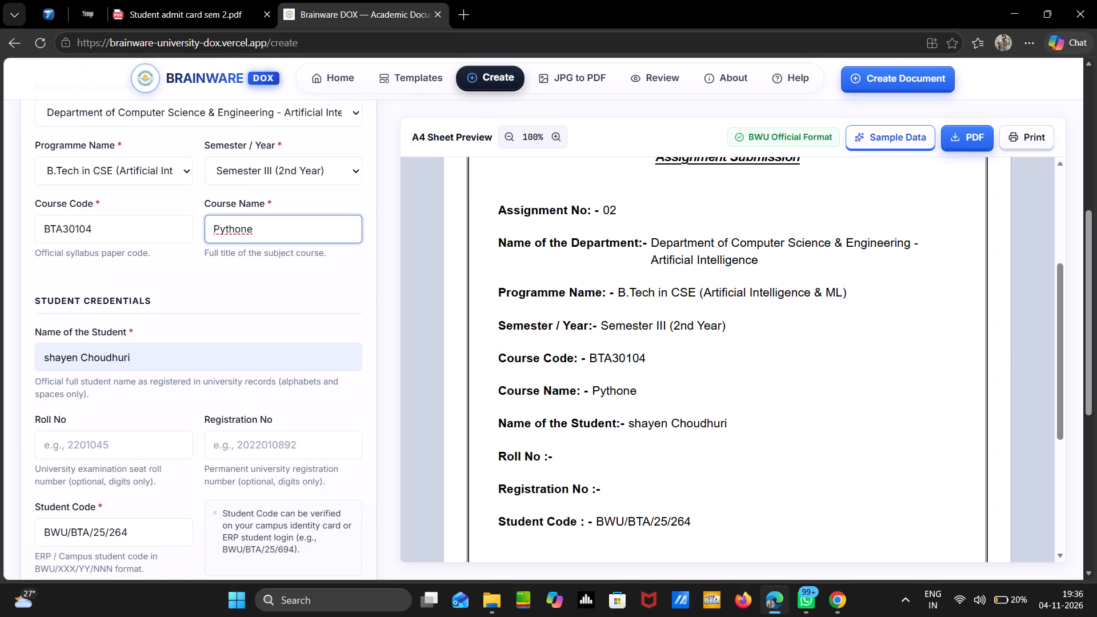
key("BackSpace")
key("space")
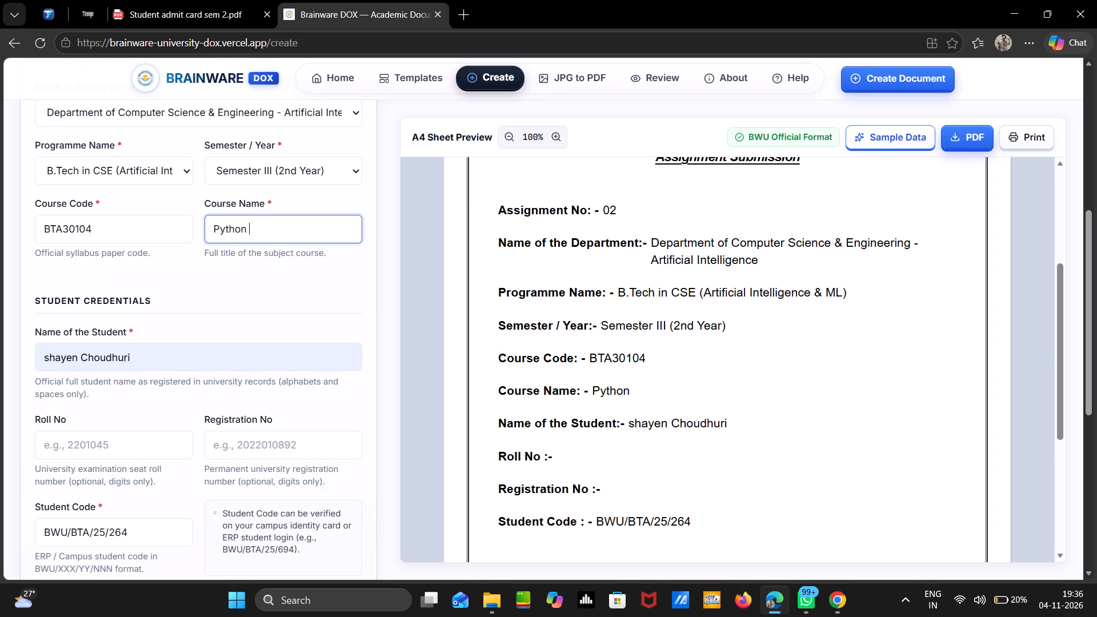
type("or")
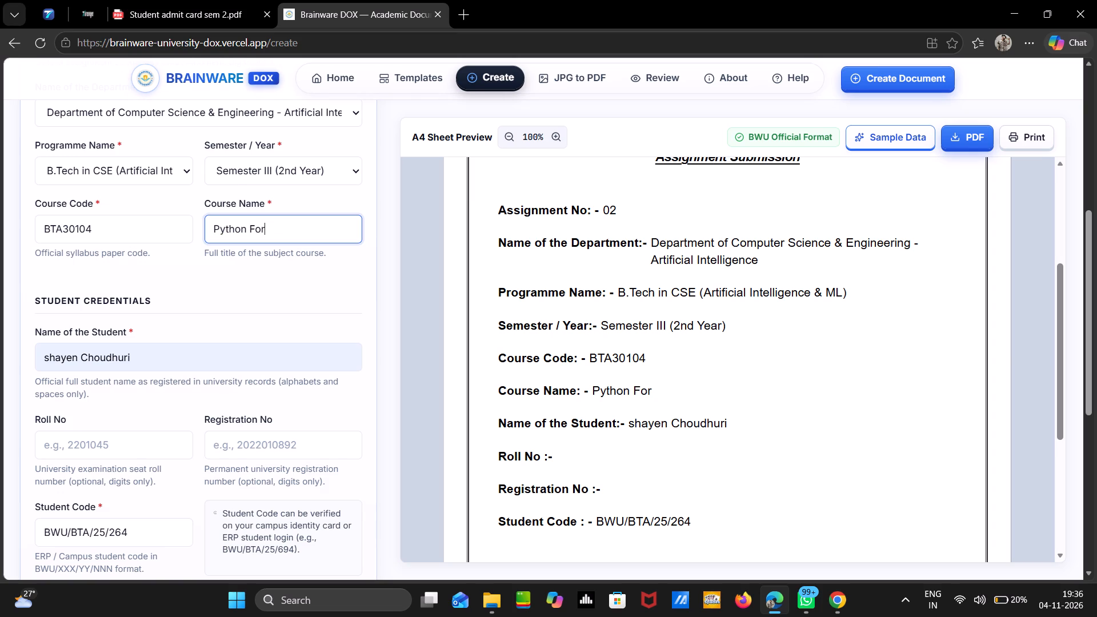
key("space")
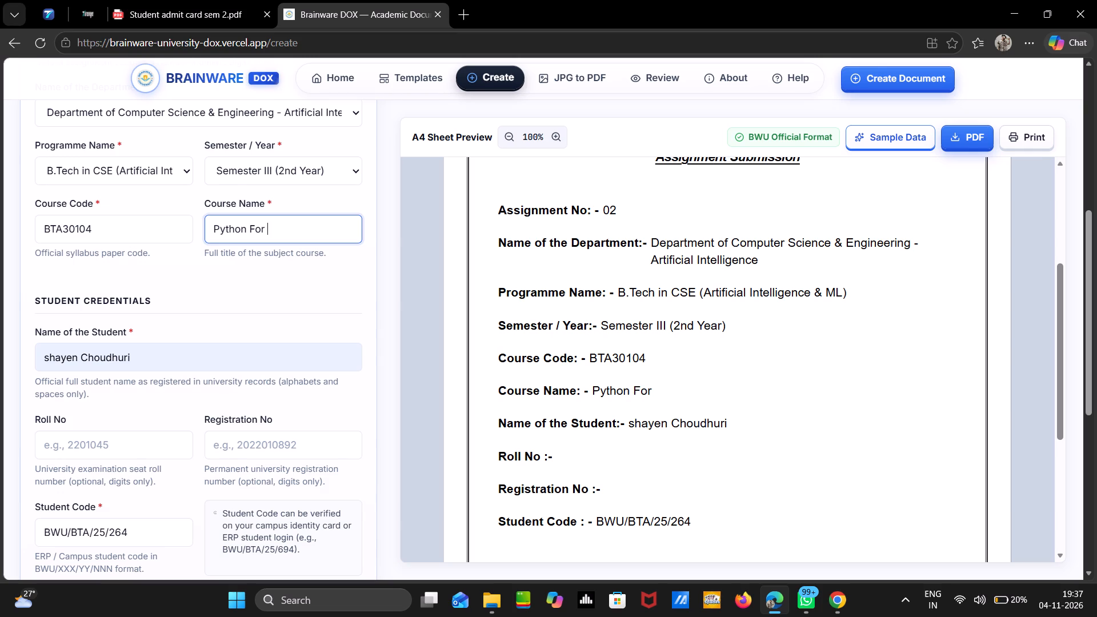
type("achin")
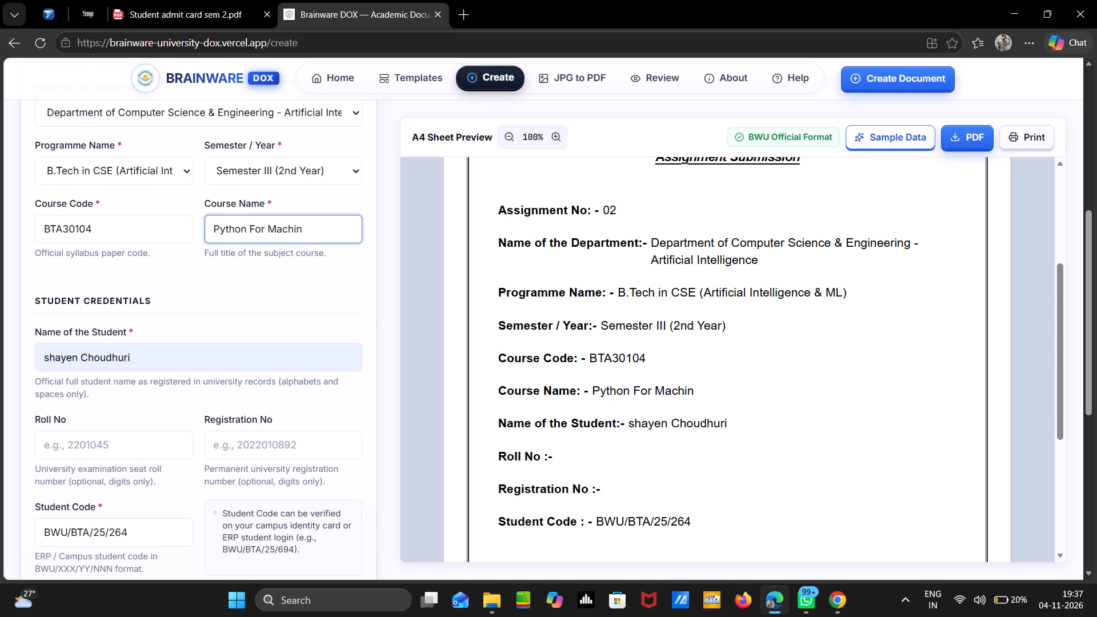
key("e")
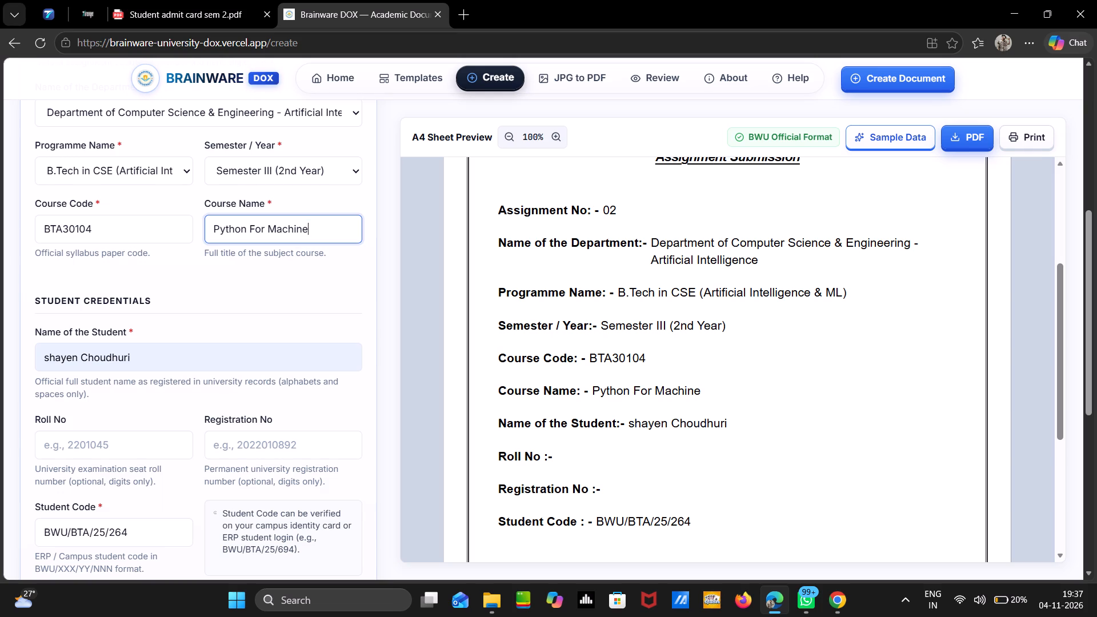
key("space")
type("earninh")
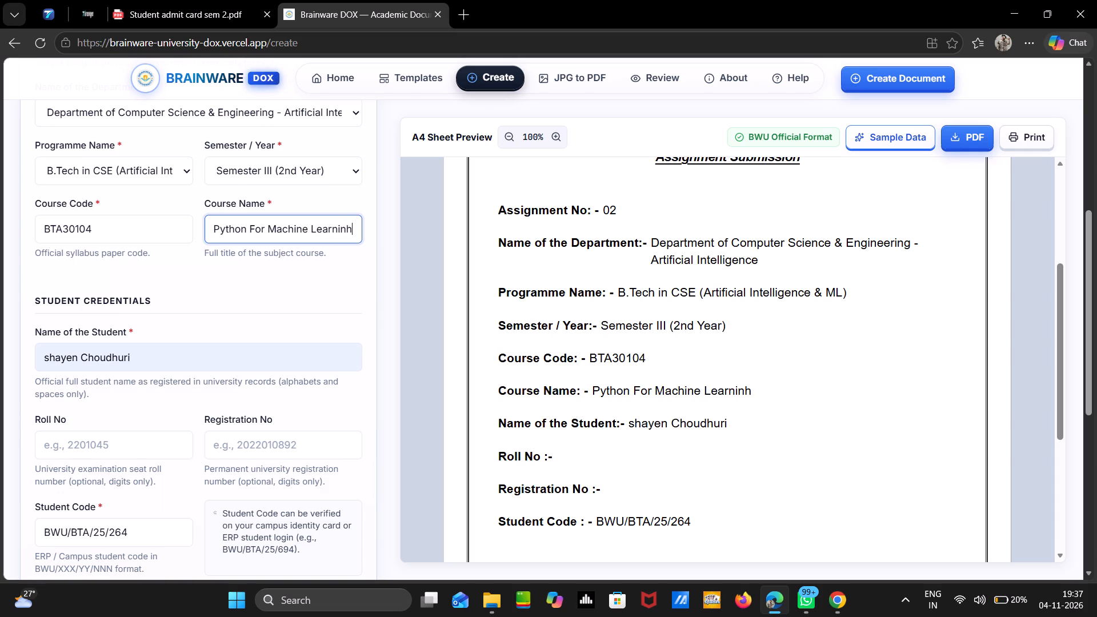
key("BackSpace")
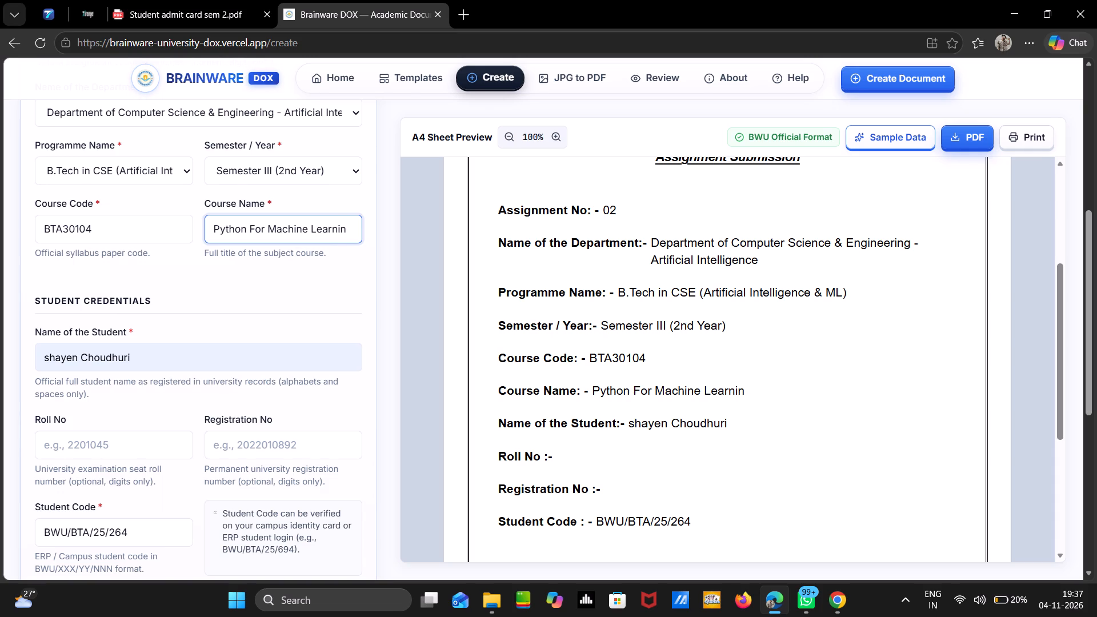
key("g")
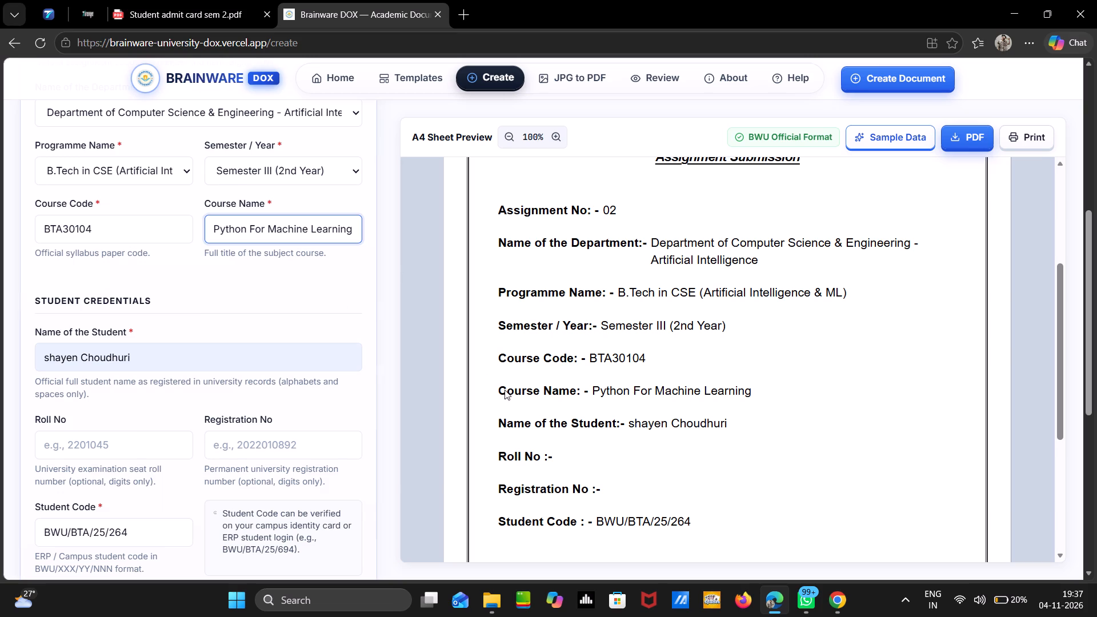
Make the word For lowercase in the course name so that it reads Python for Machine Learning.
left_click(253, 227)
key("BackSpace")
key("f")
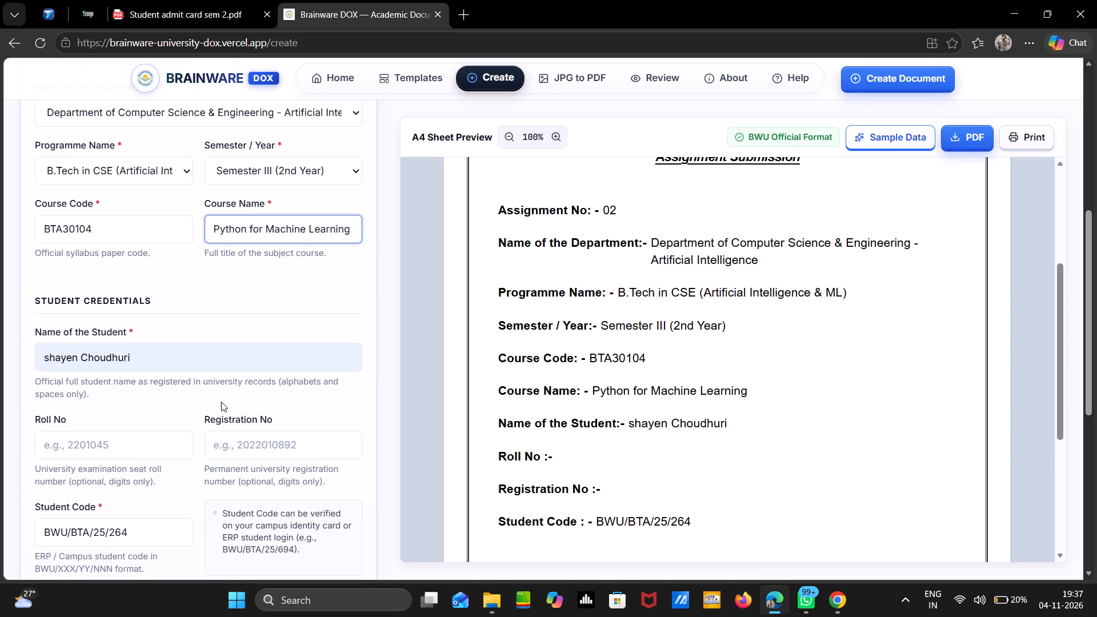
Download the assignment top sheet with the updated course details as a PDF.
right_click(954, 135)
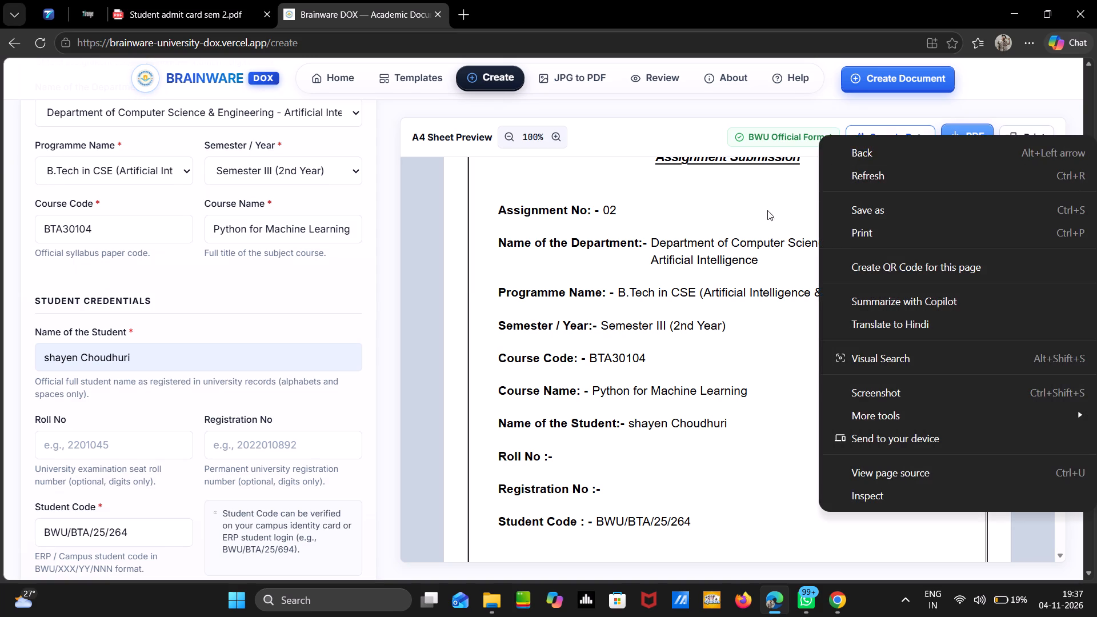
left_click(736, 203)
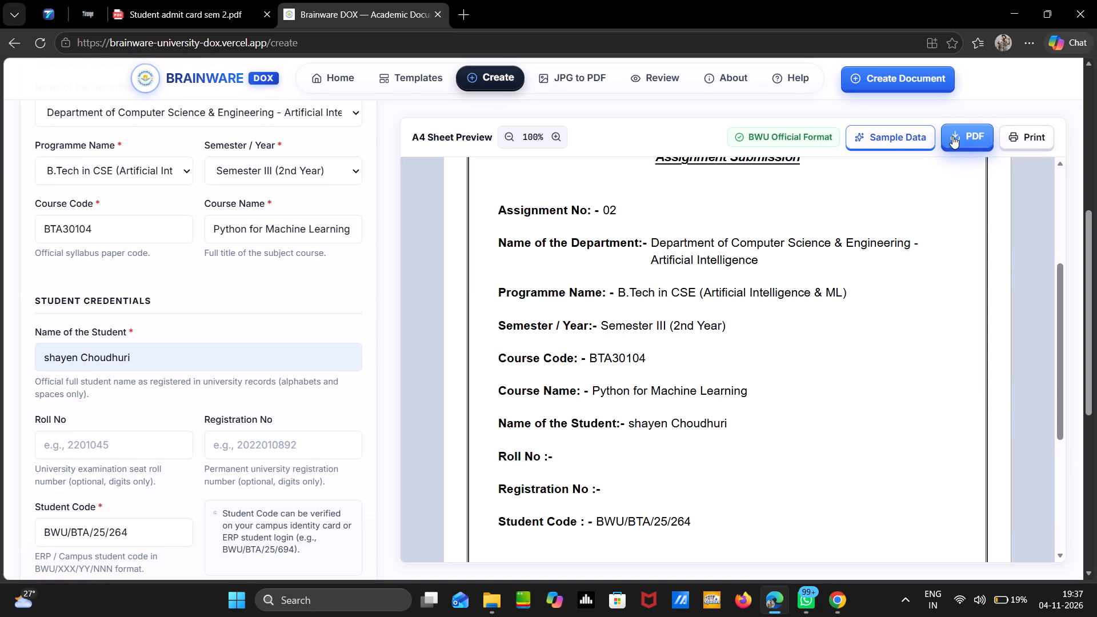
left_click(952, 136)
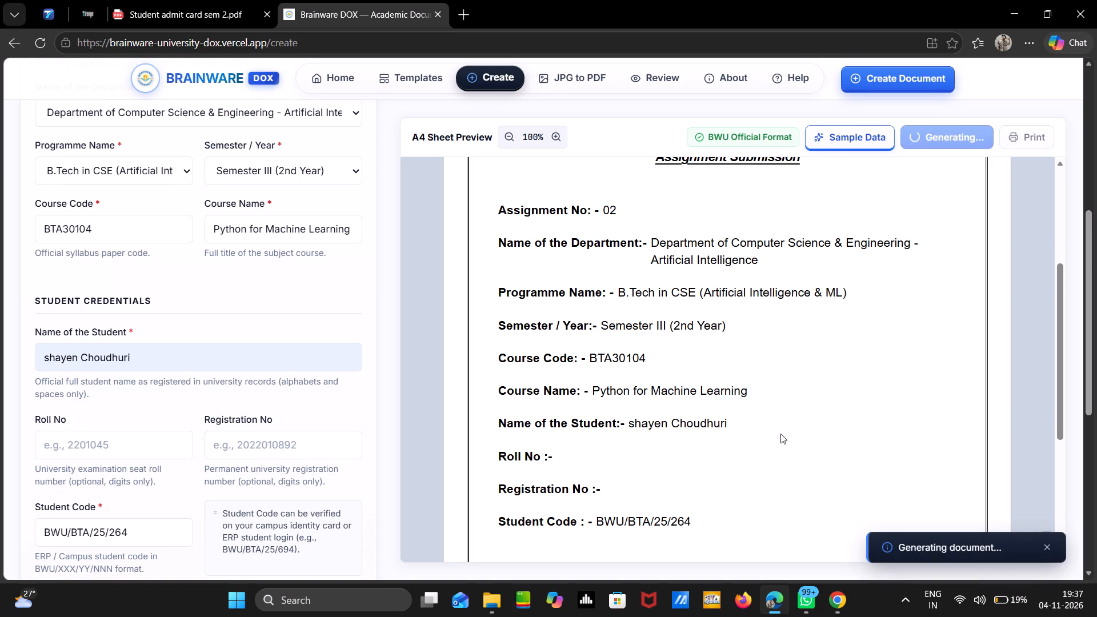
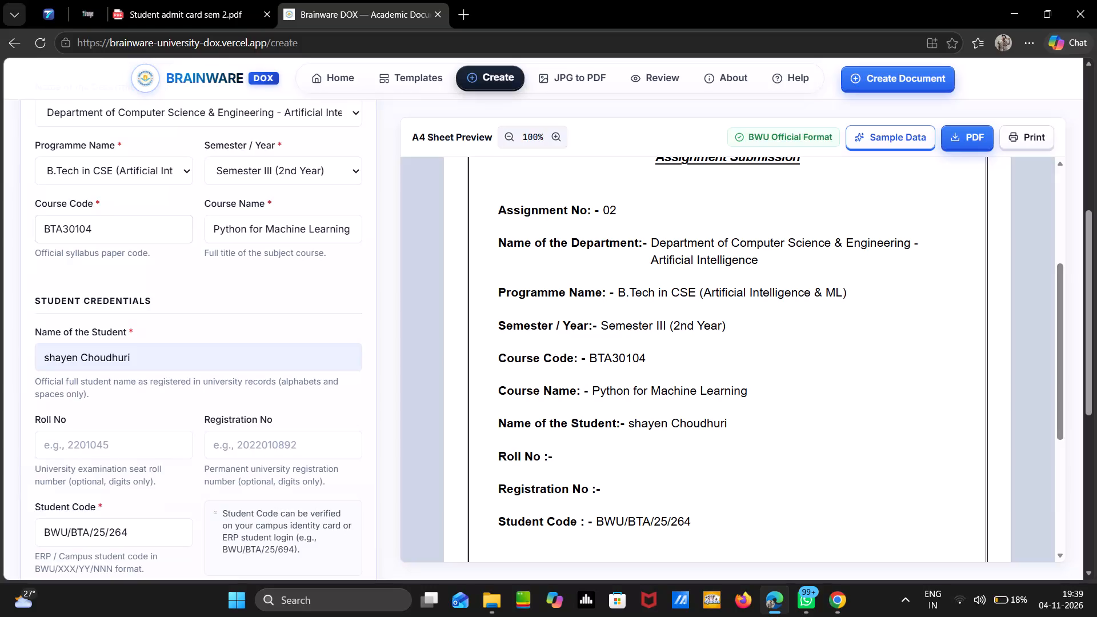
Replace the course code in the academic details with BBS00008.
left_click(108, 233)
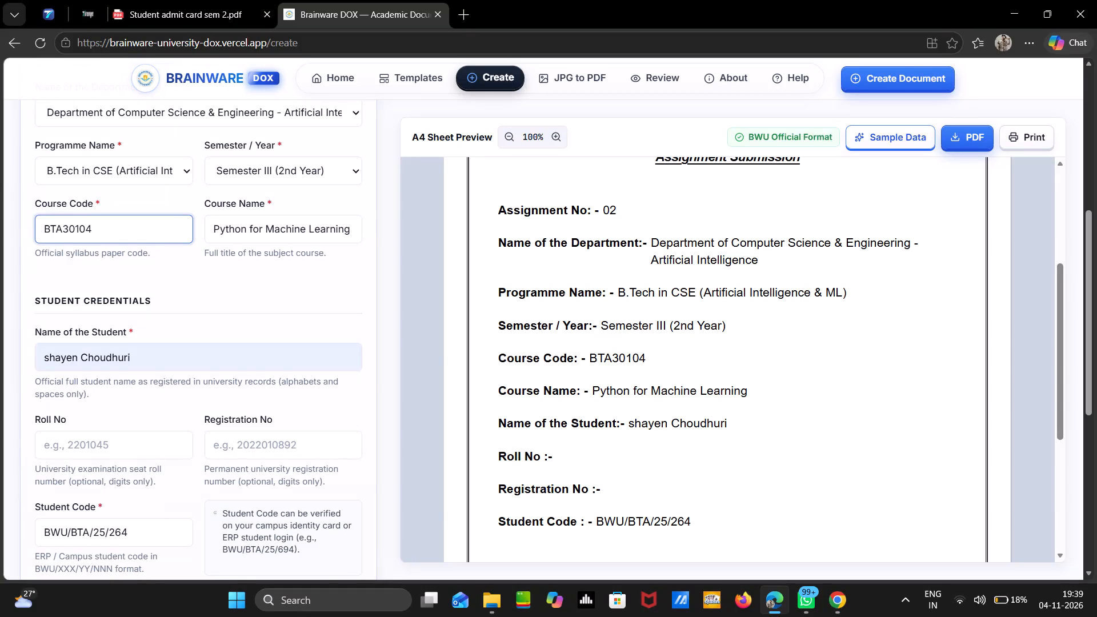
key("BackSpace")
key("BackSpace")
key("BackSpace")
key("BackSpace")
key("BackSpace")
key("BackSpace")
key("BackSpace")
key("BackSpace")
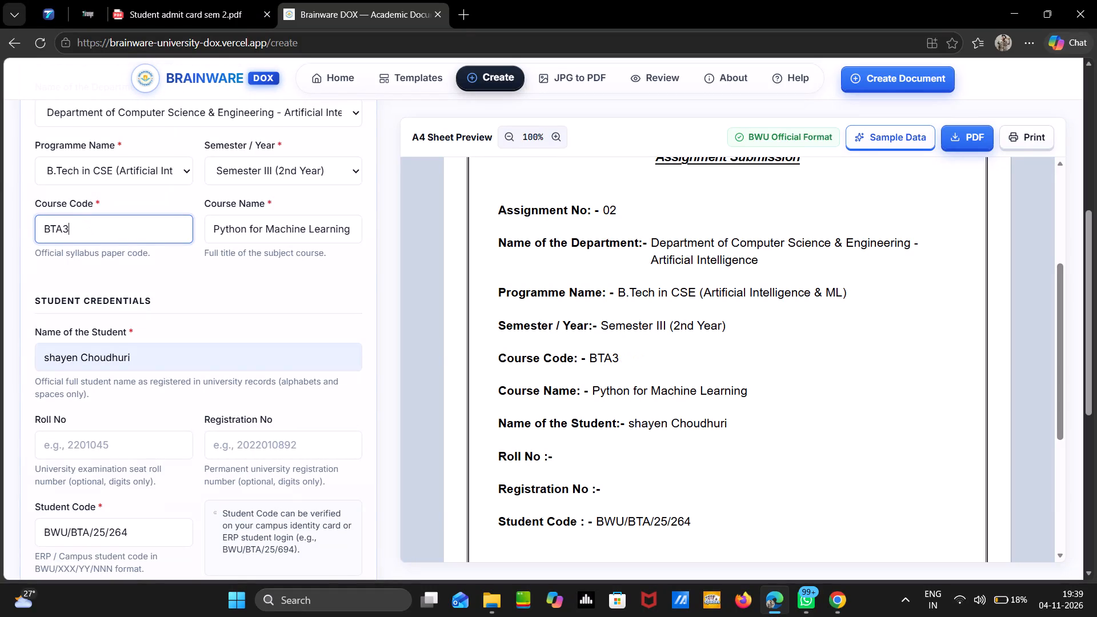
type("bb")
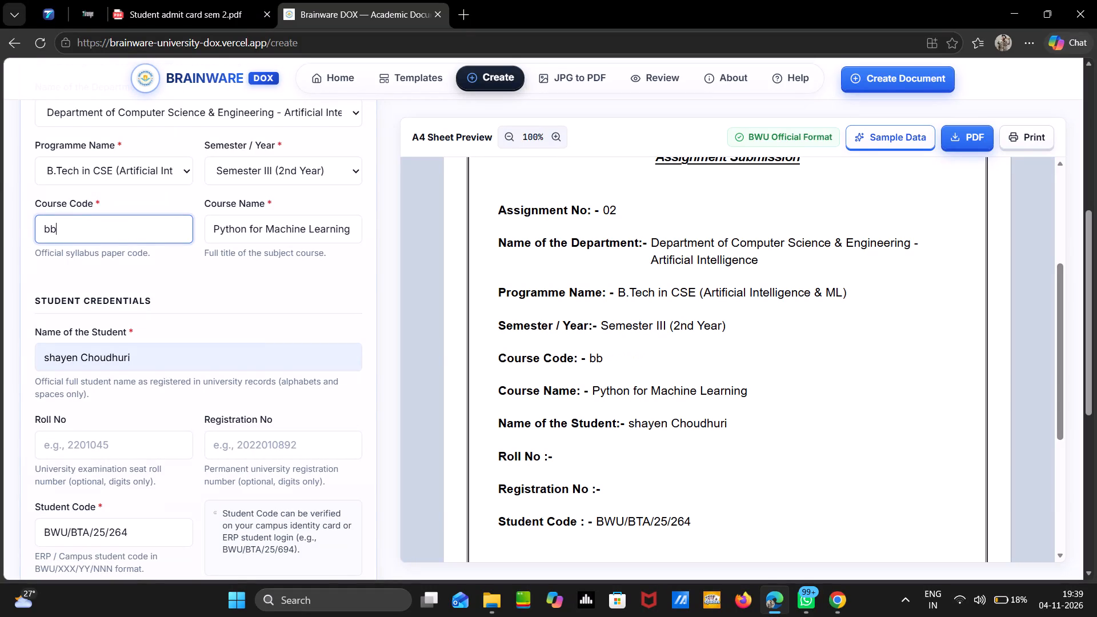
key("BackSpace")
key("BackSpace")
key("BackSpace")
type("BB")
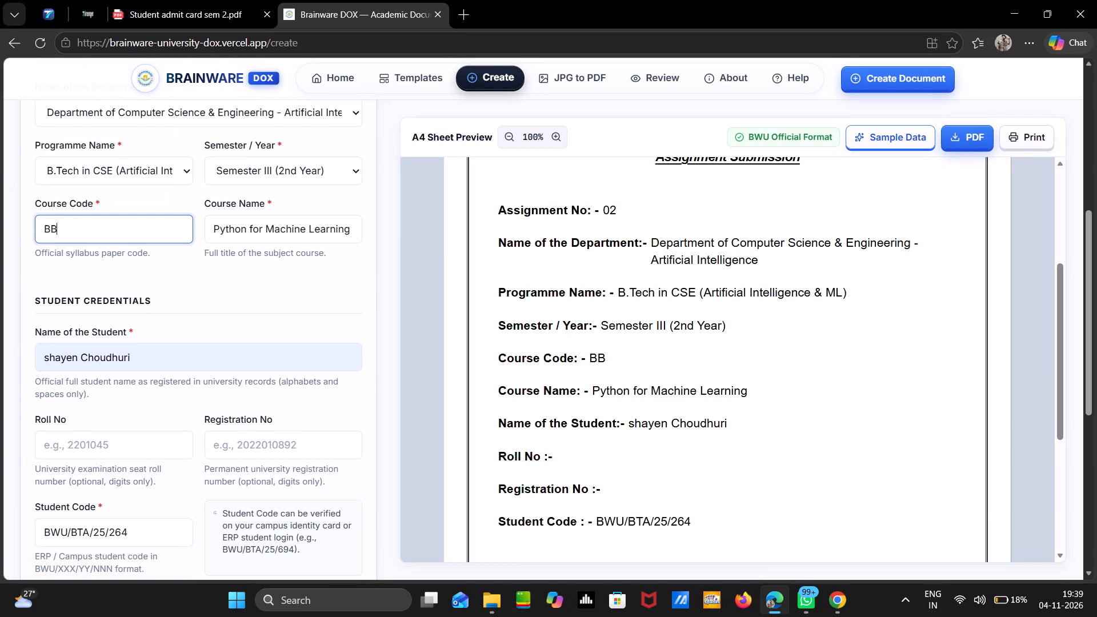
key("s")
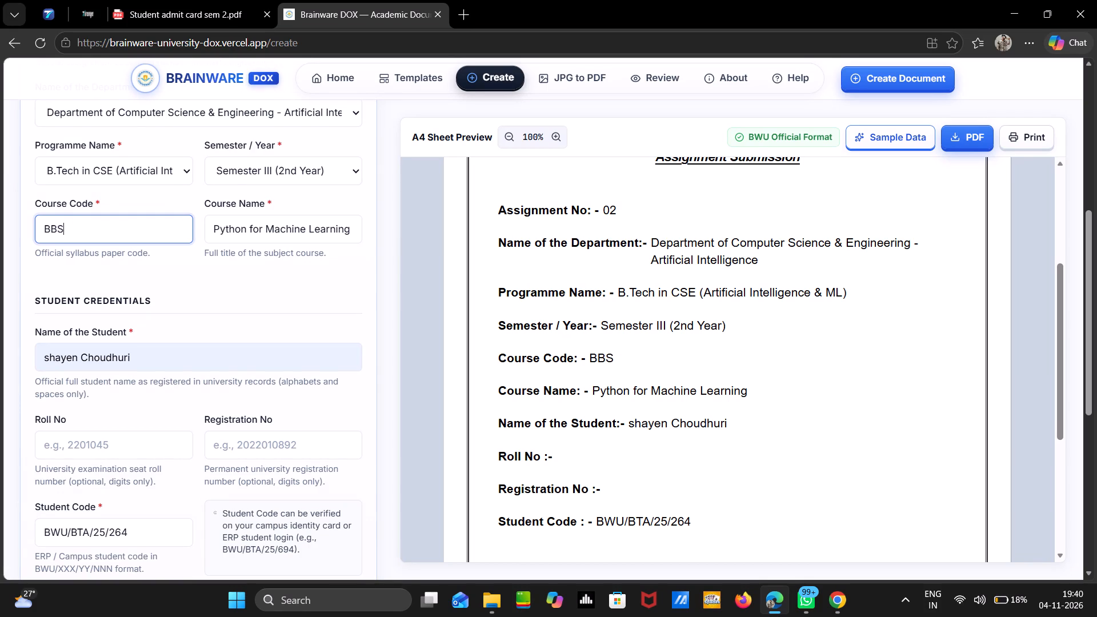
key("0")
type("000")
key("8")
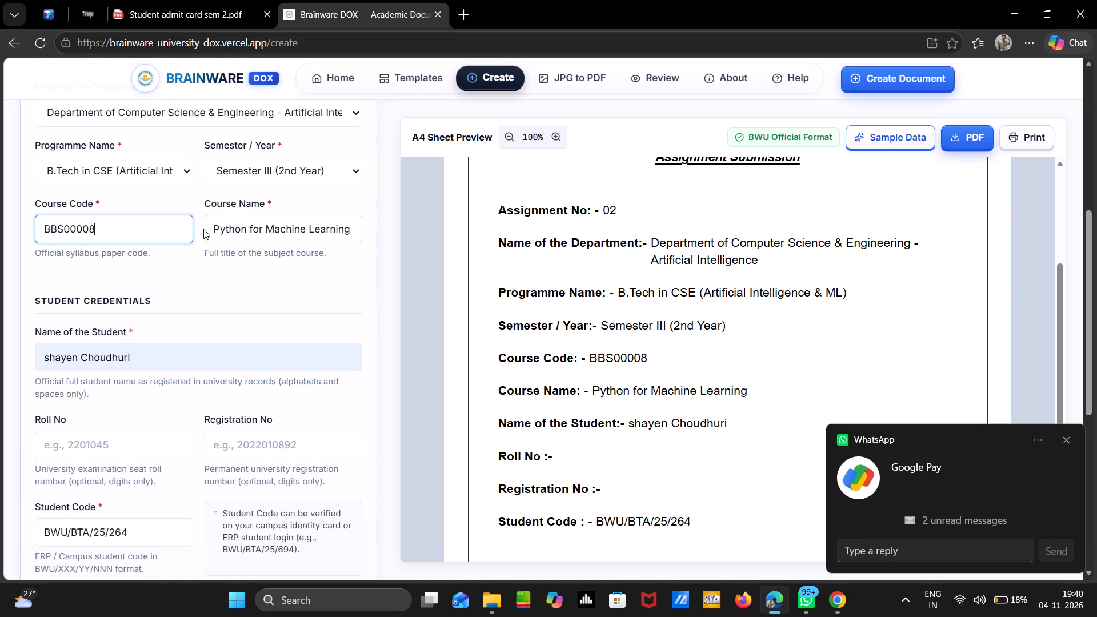
Replace the course name in the academic details with Discreate Mathematics.
left_click_drag(211, 229, 401, 237)
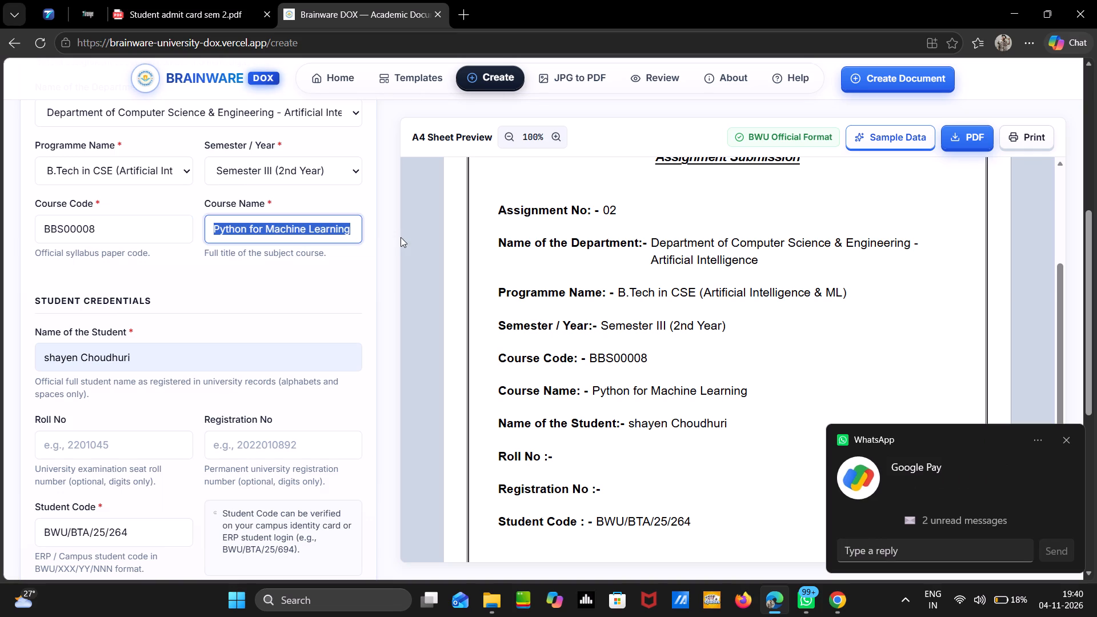
left_click_drag(401, 237, 405, 237)
key("BackSpace")
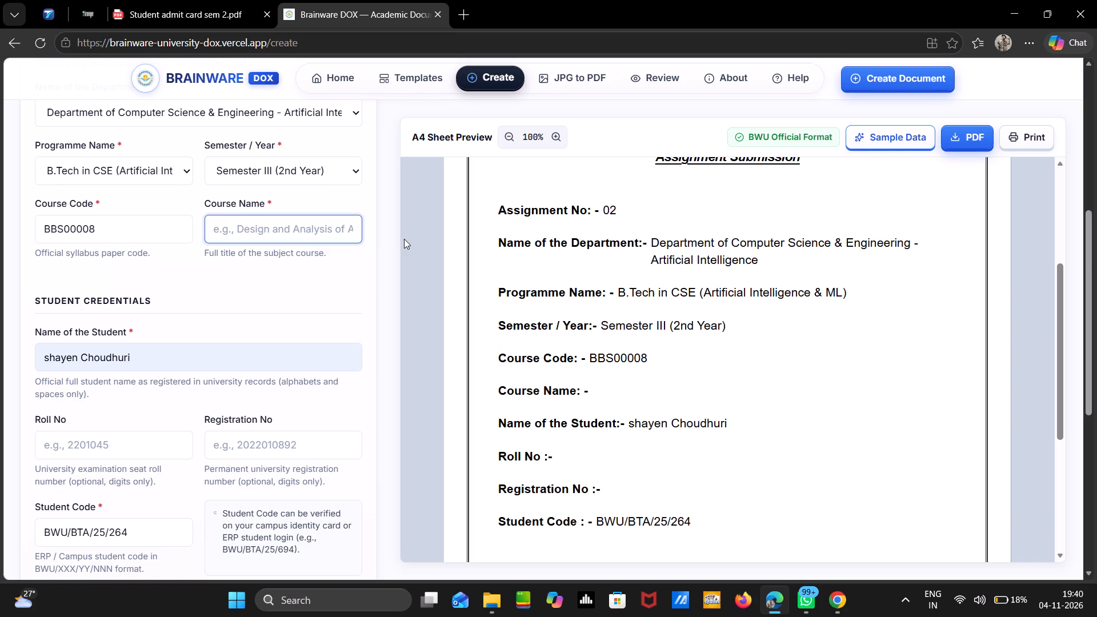
key("d")
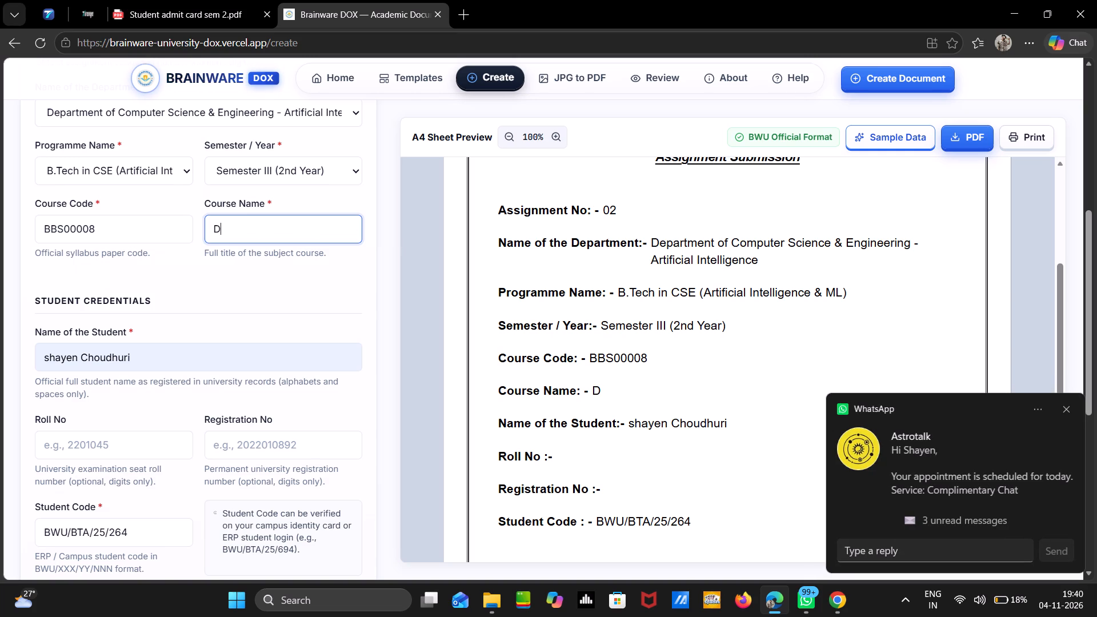
type("isc")
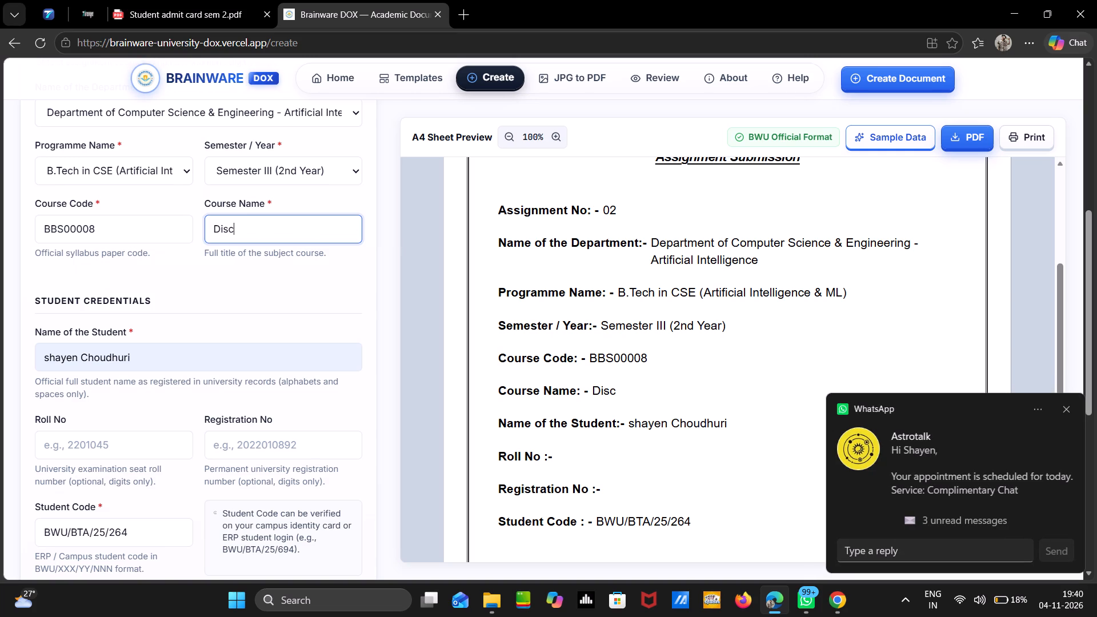
type("reate")
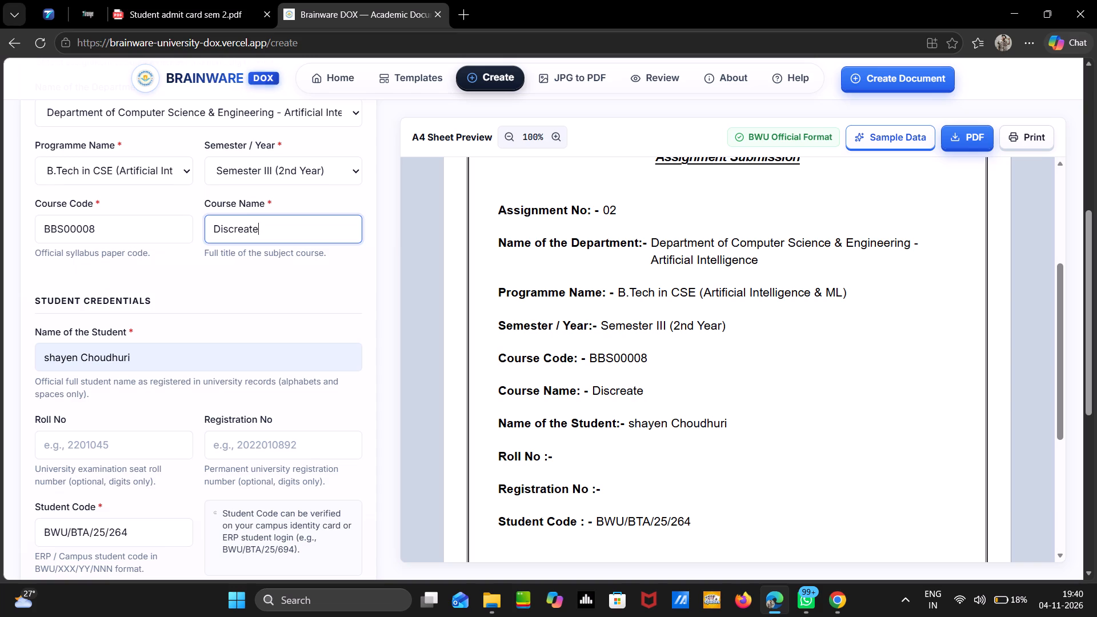
key("space")
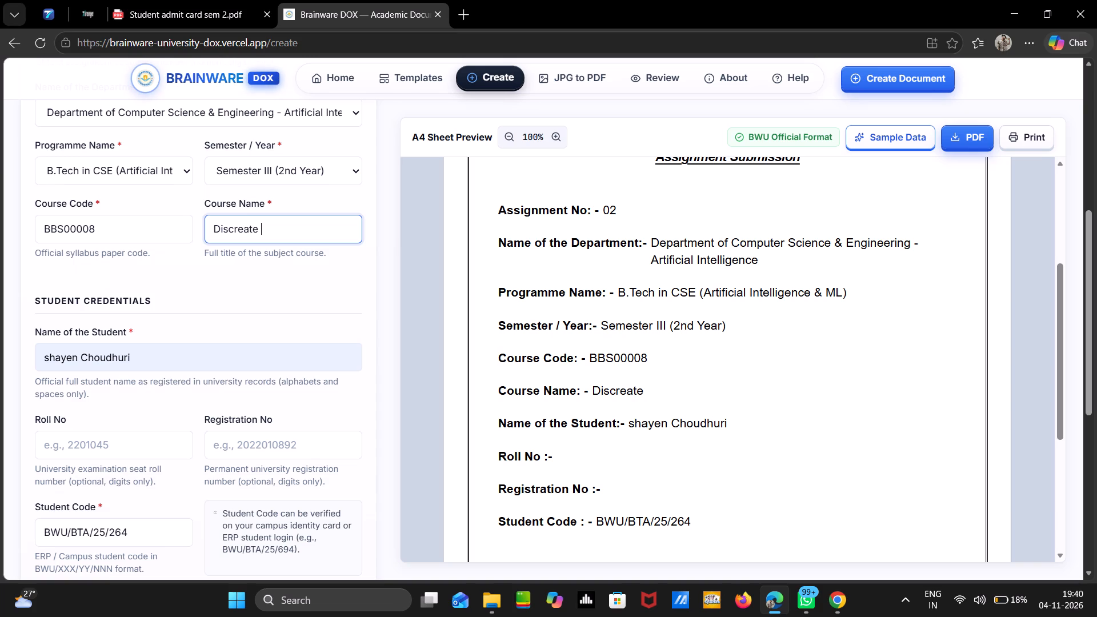
key("m")
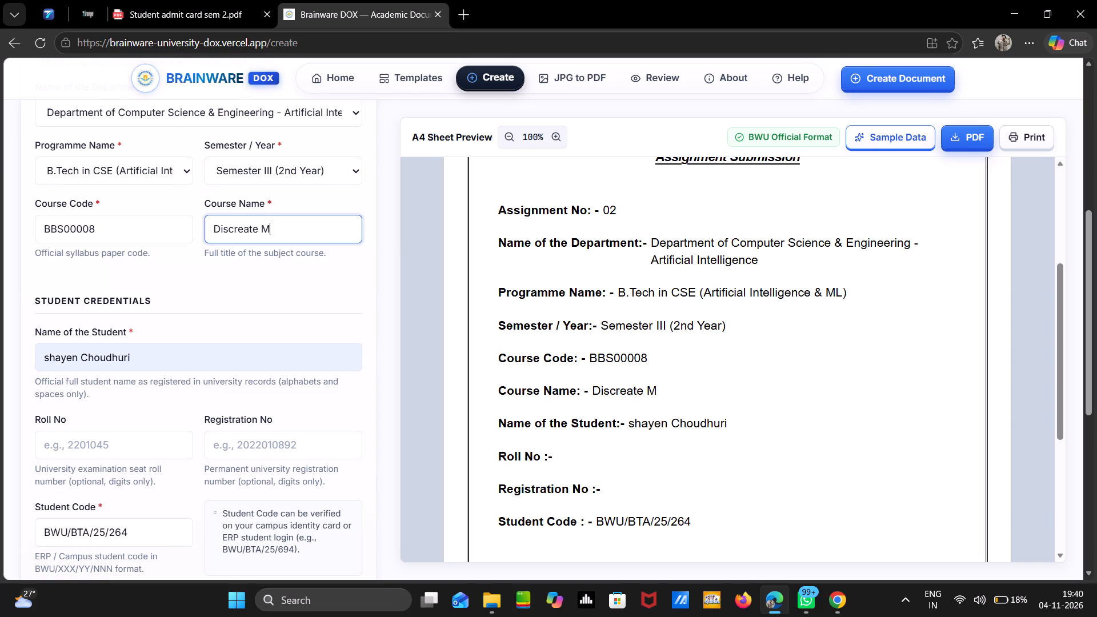
type("at")
key("h")
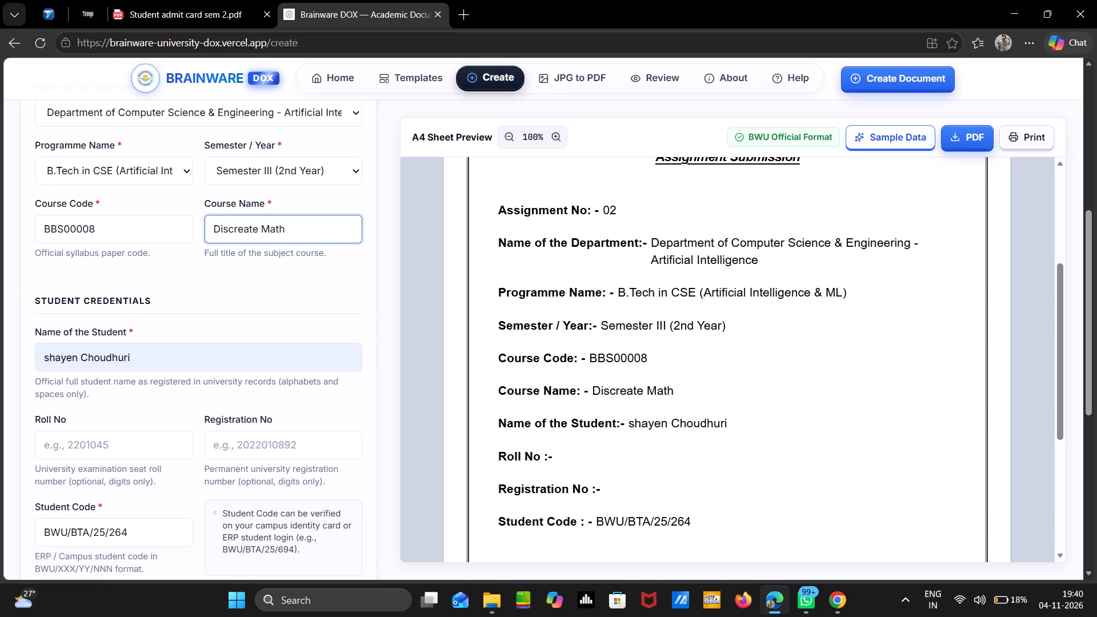
key("e")
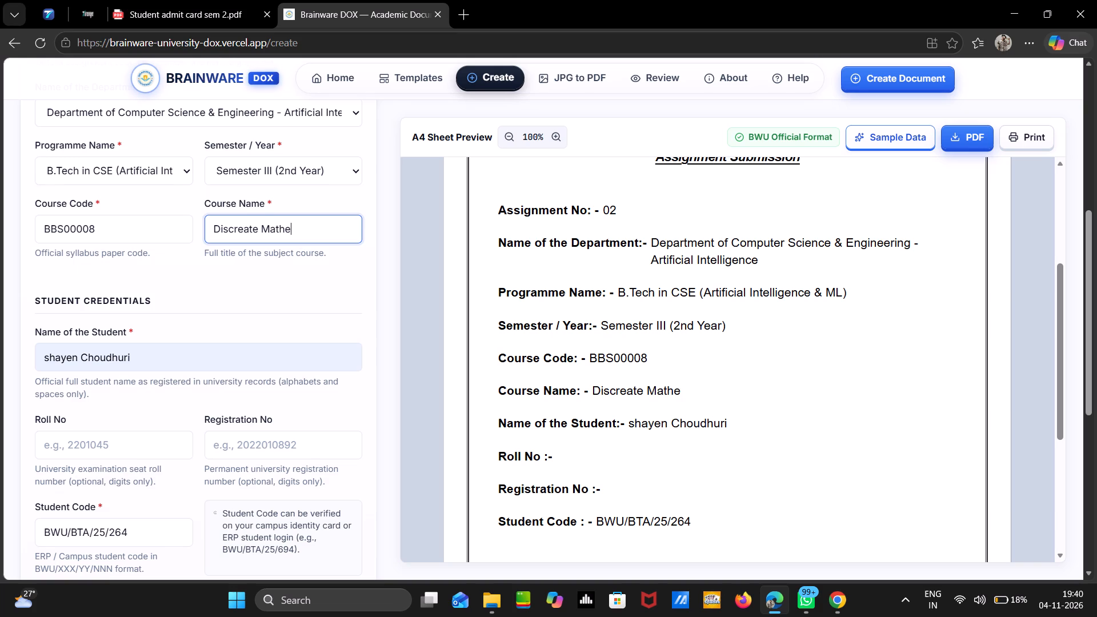
type("mati")
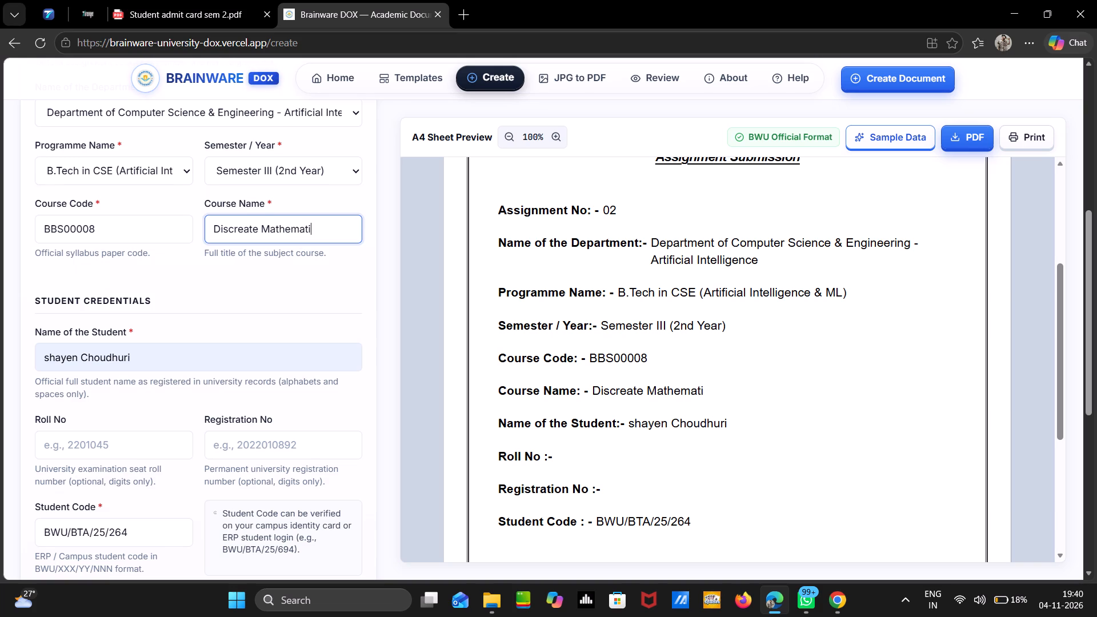
type("cs")
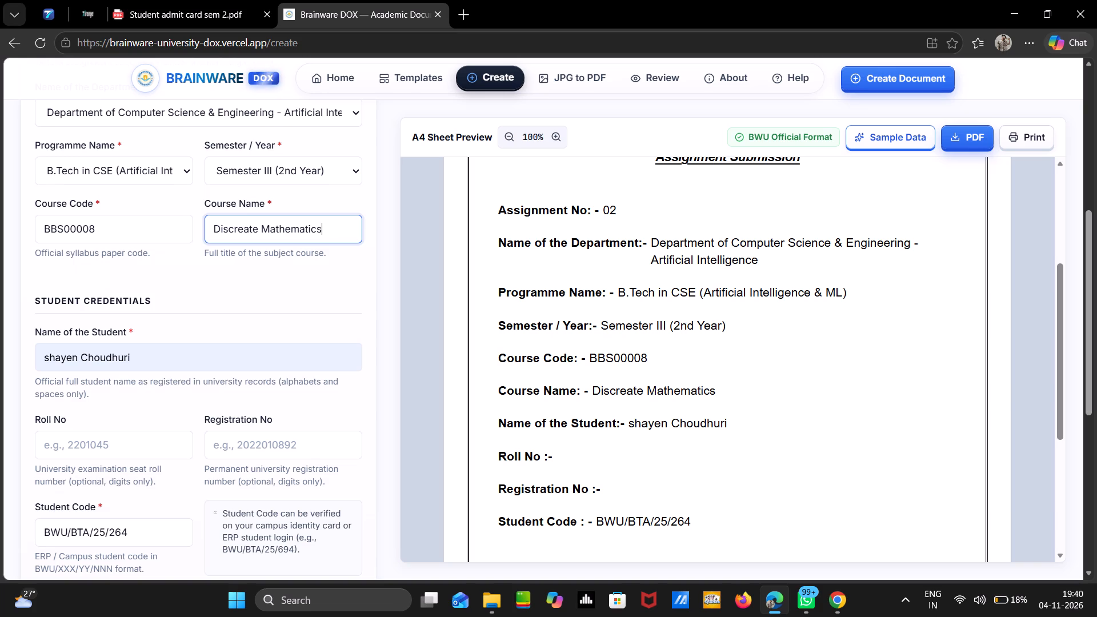
Open the department choices in the academic details and look through the available departments.
scroll(262, 235, "up", 2)
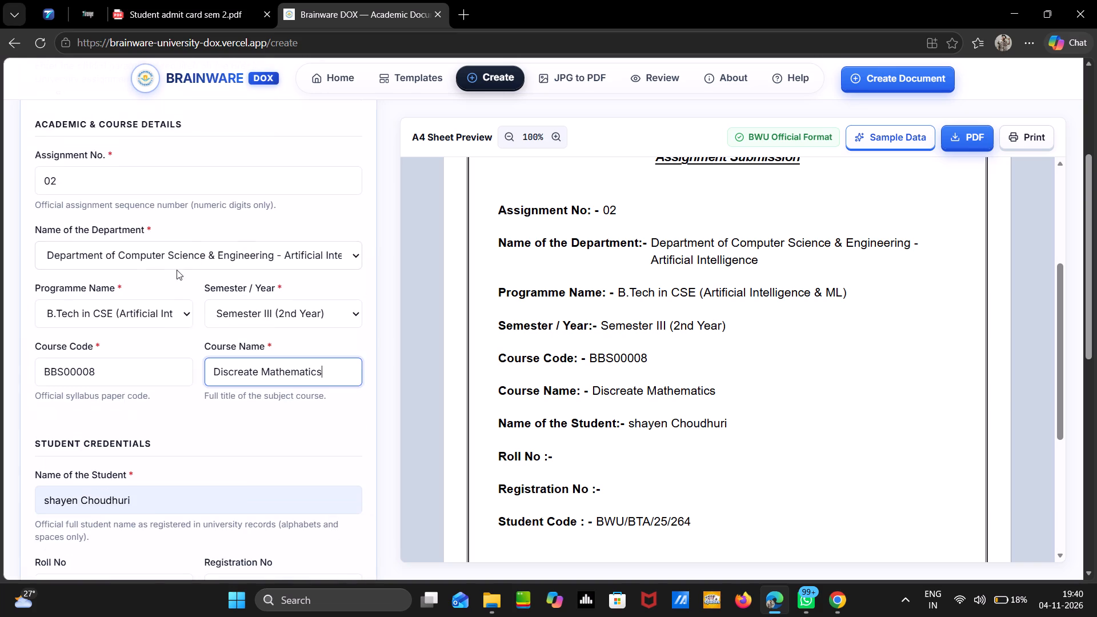
left_click(169, 259)
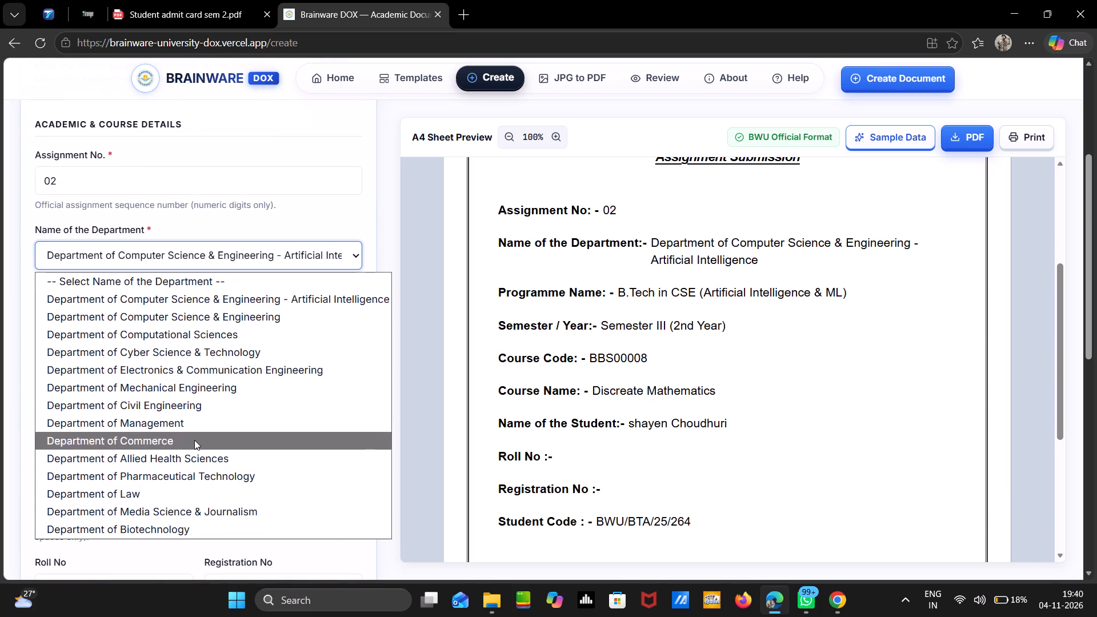
scroll(143, 498, "down", 2)
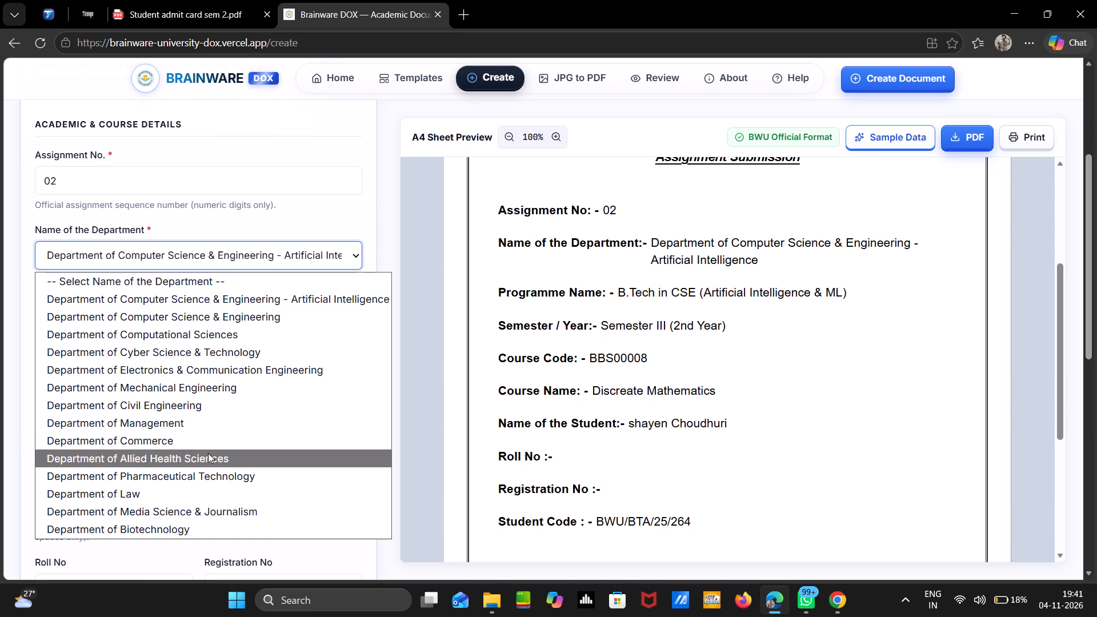
scroll(208, 453, "down", 2)
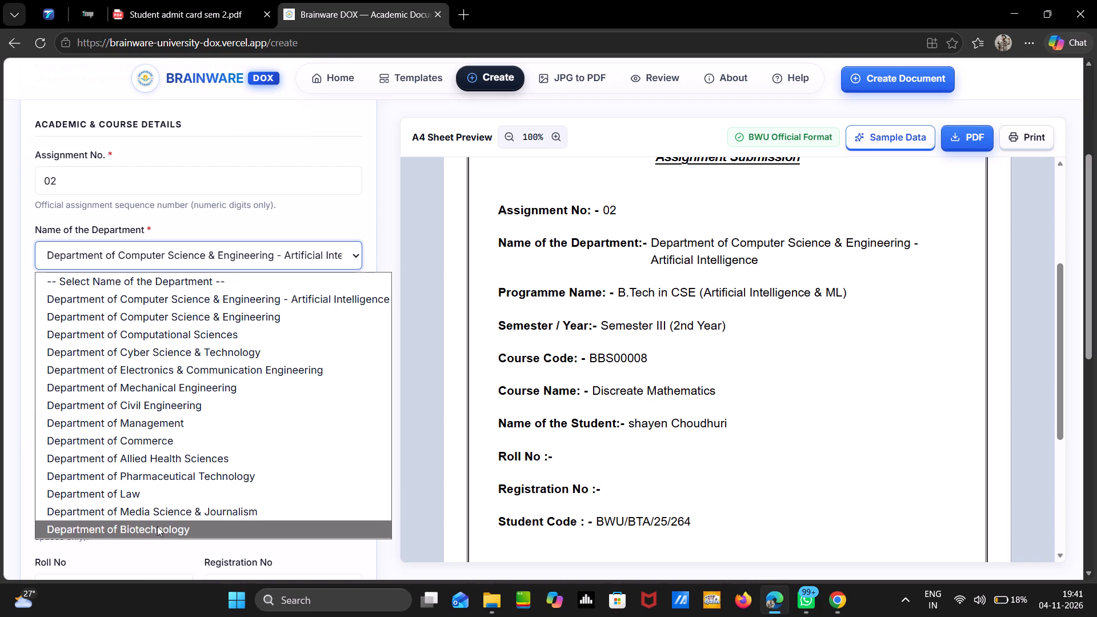
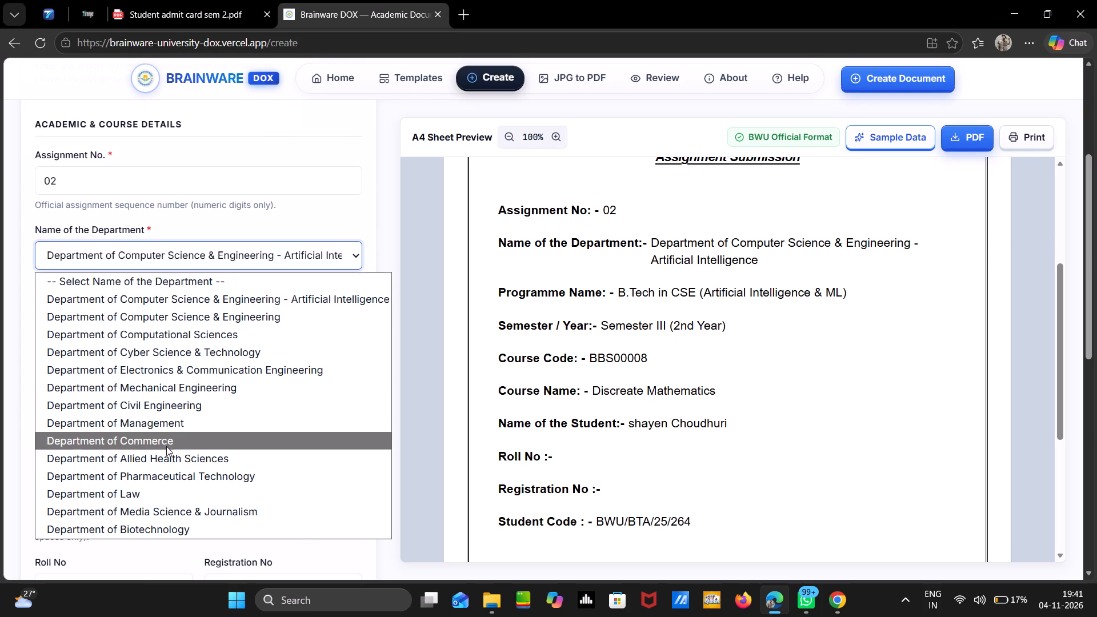
Clear the department in the academic details by choosing the placeholder "-- Select Name of the Department --".
scroll(170, 442, "down", 2)
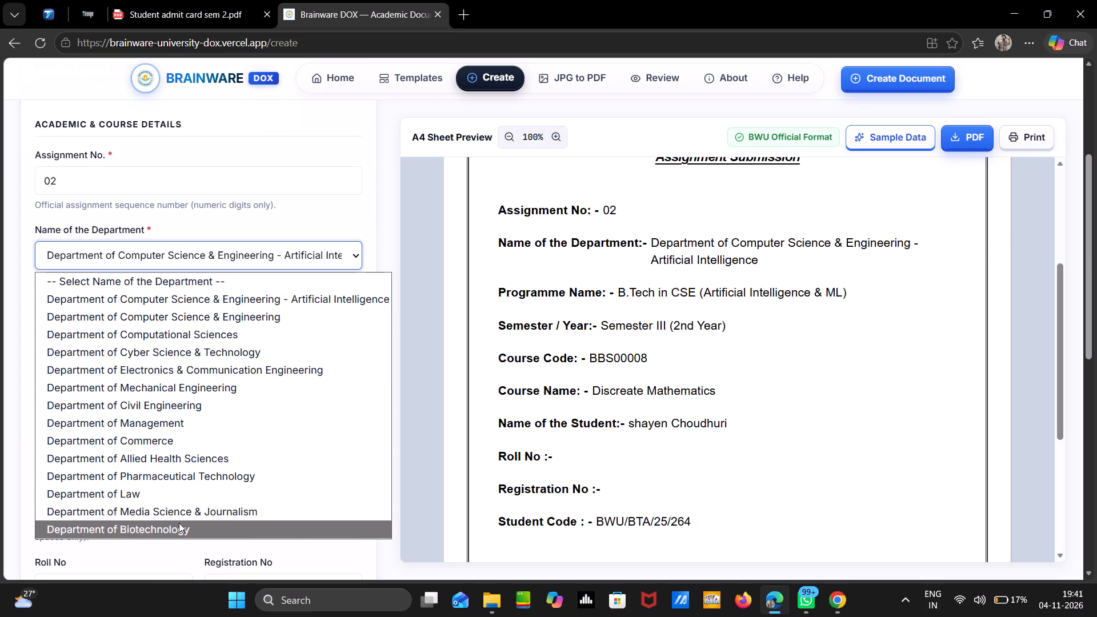
left_click(276, 222)
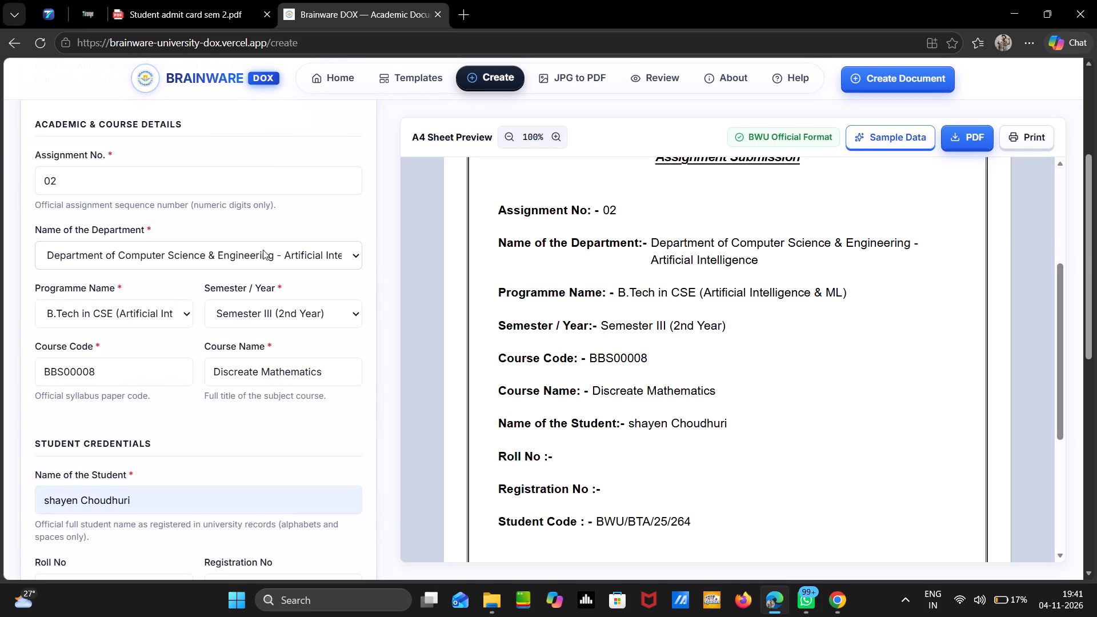
left_click(318, 258)
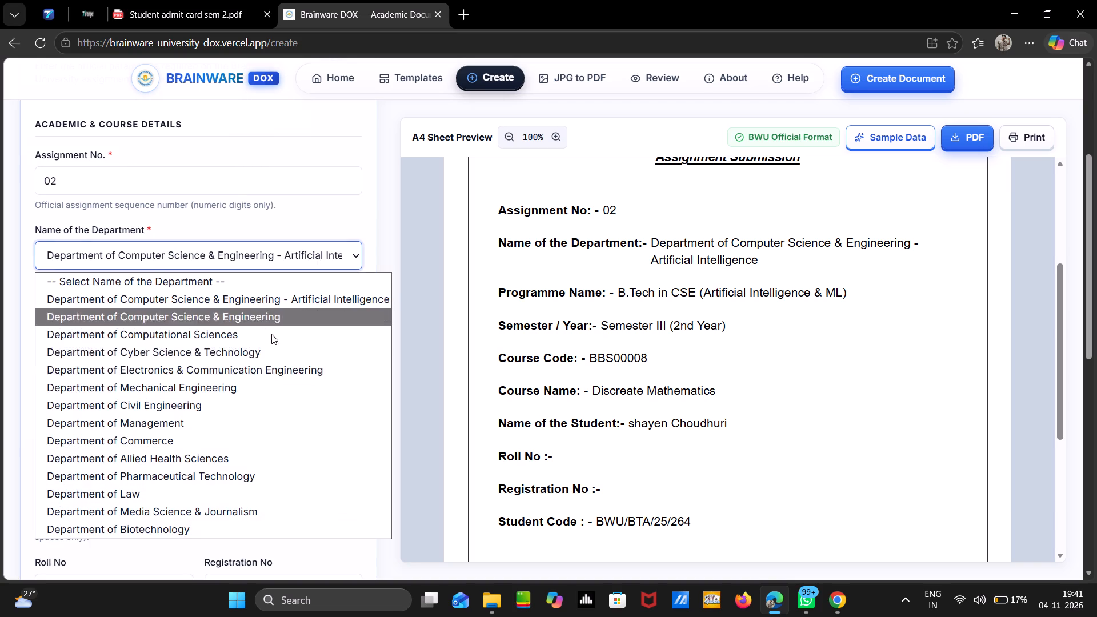
left_click(273, 284)
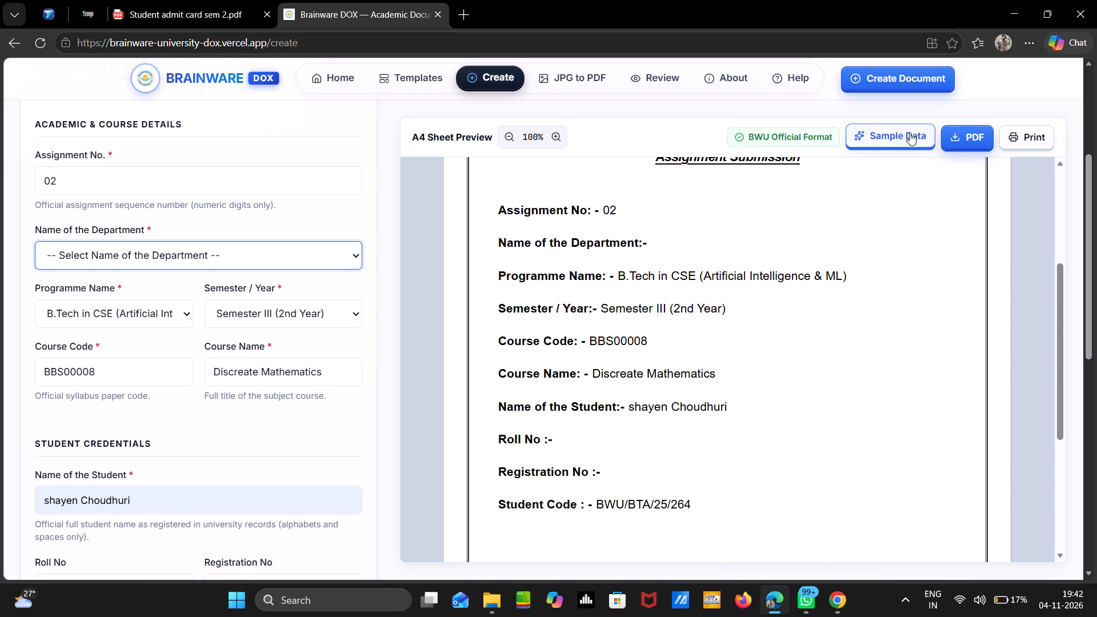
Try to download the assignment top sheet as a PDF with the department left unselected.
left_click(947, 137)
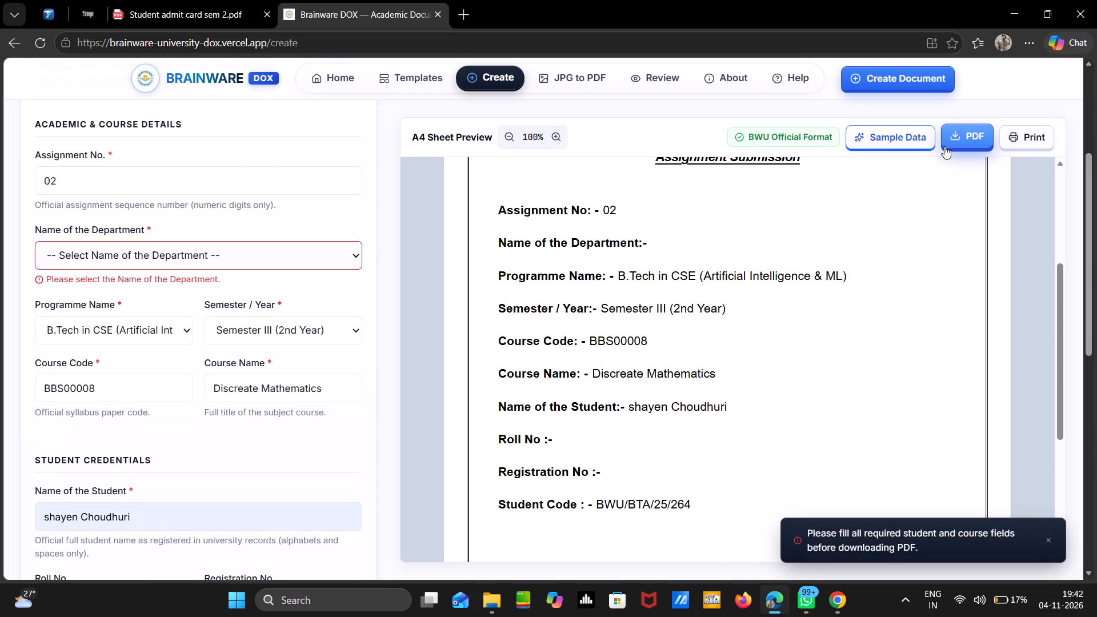
Open the department choices in the academic details and look through the available departments.
left_click(269, 248)
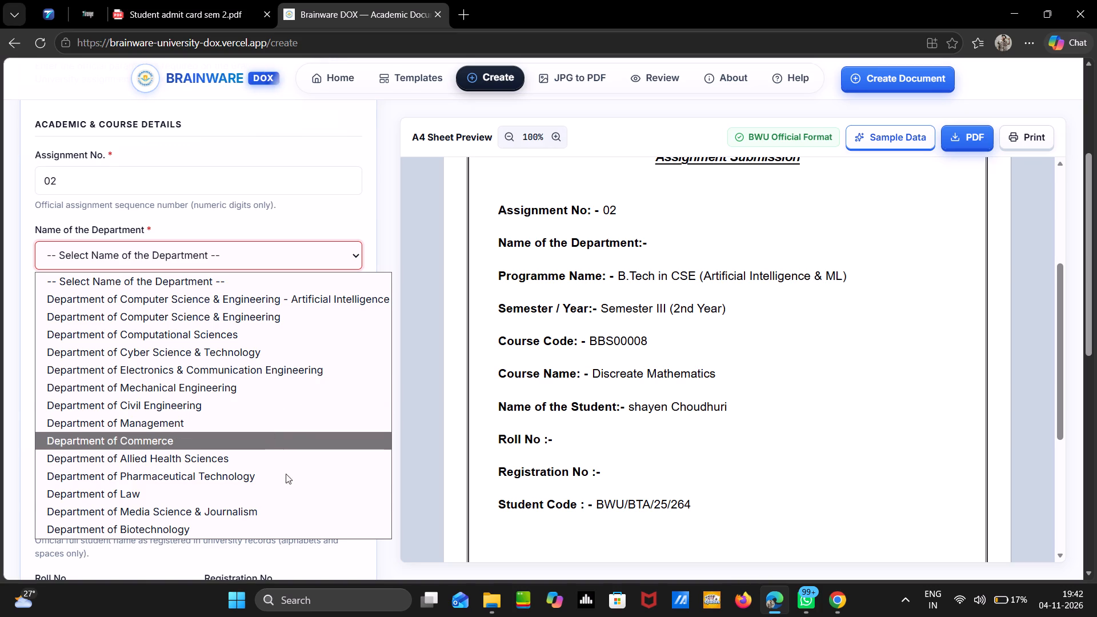
scroll(290, 506, "down", 2)
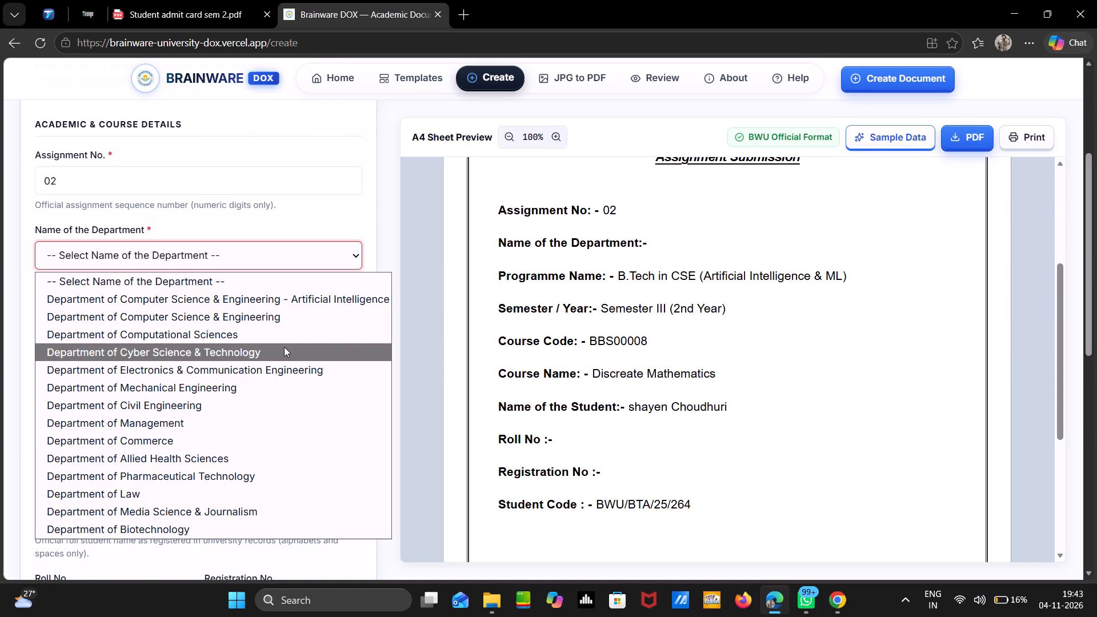
scroll(267, 381, "down", 1)
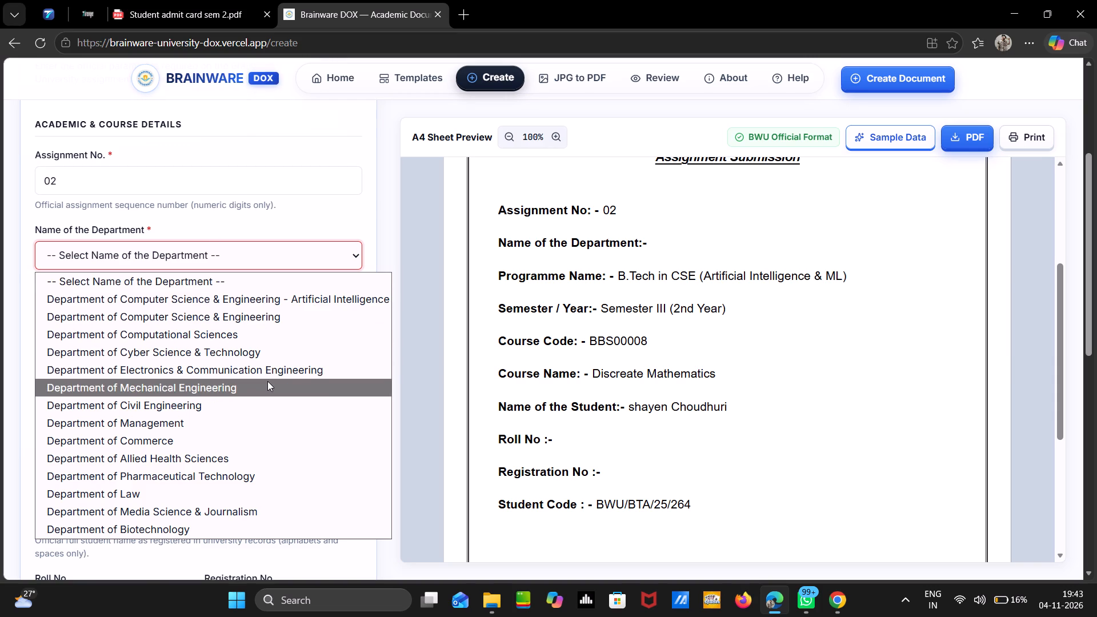
scroll(267, 381, "down", 2)
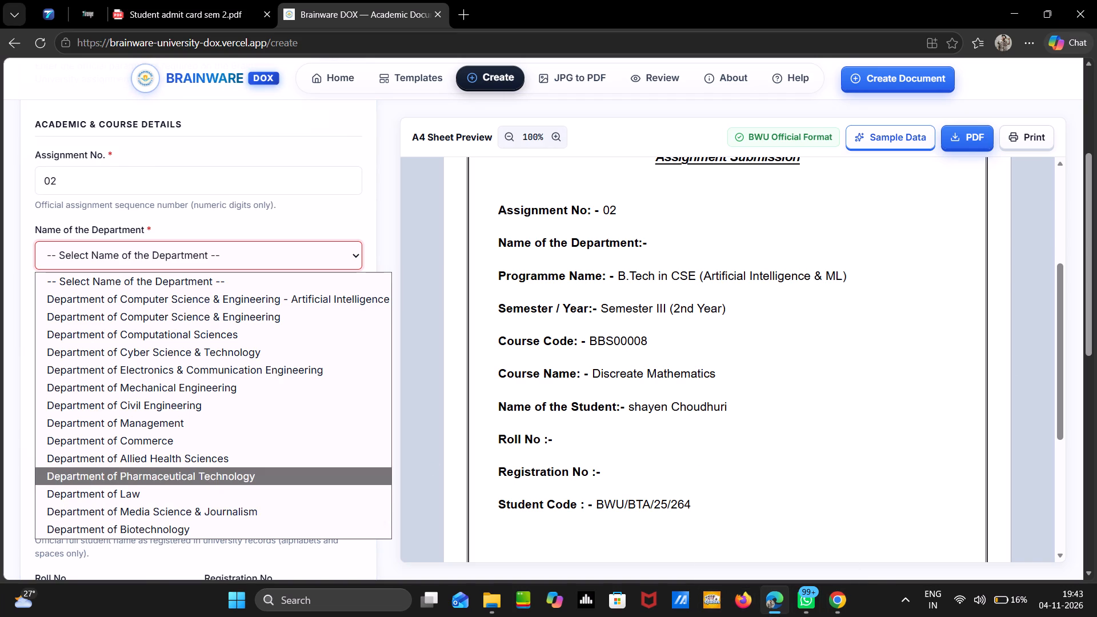
Try zooming the A4 sheet preview in and out from its top, leaving it at 110%.
scroll(618, 348, "up", 1)
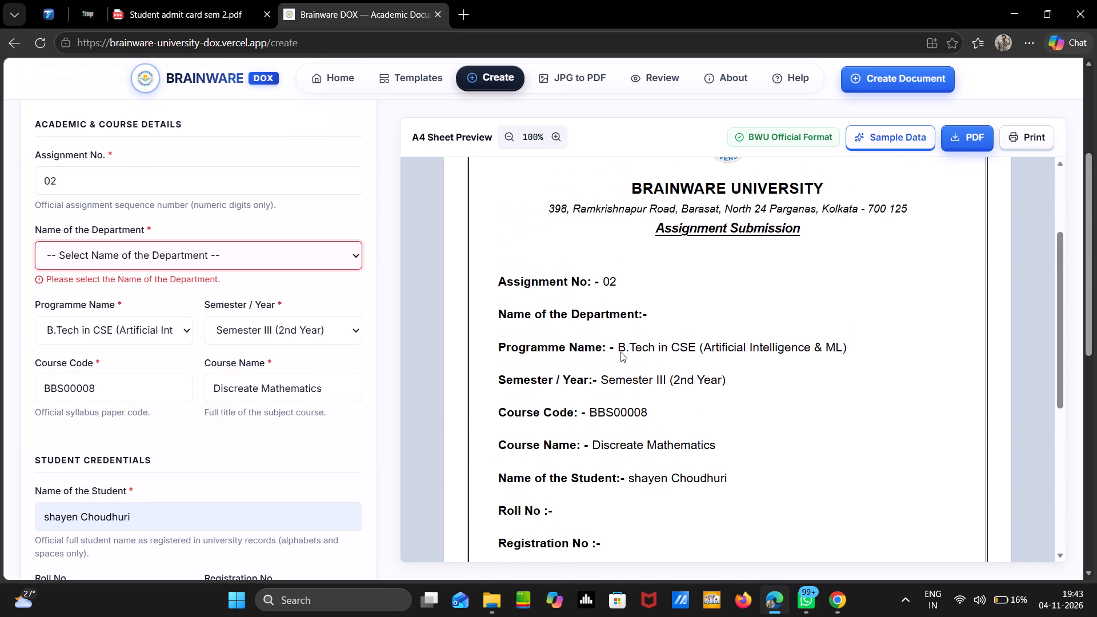
scroll(715, 399, "up", 2)
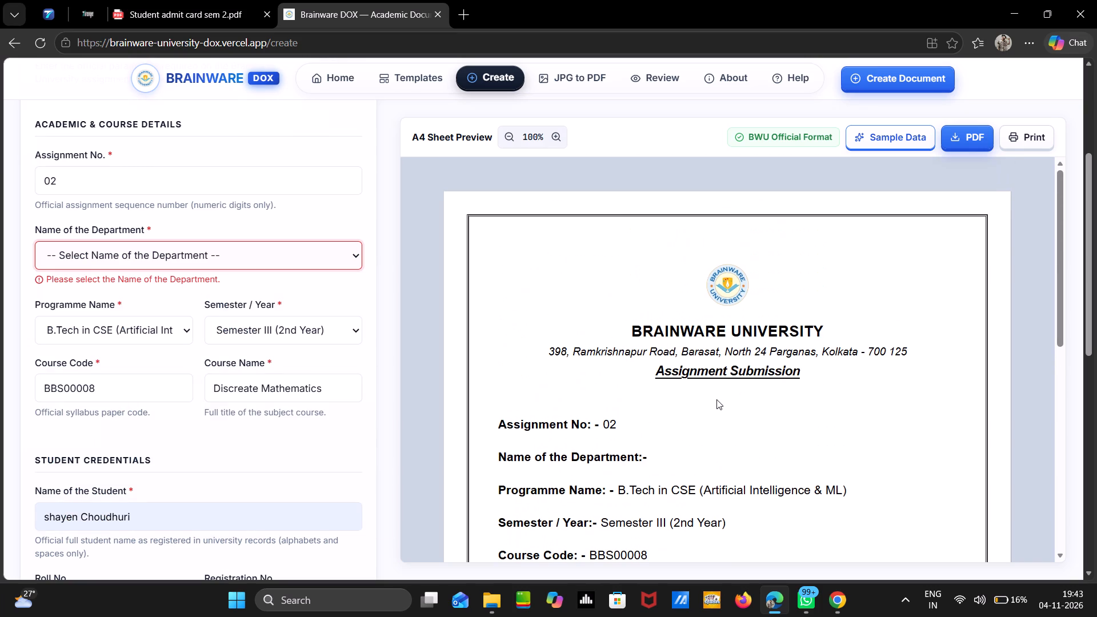
left_click(555, 140)
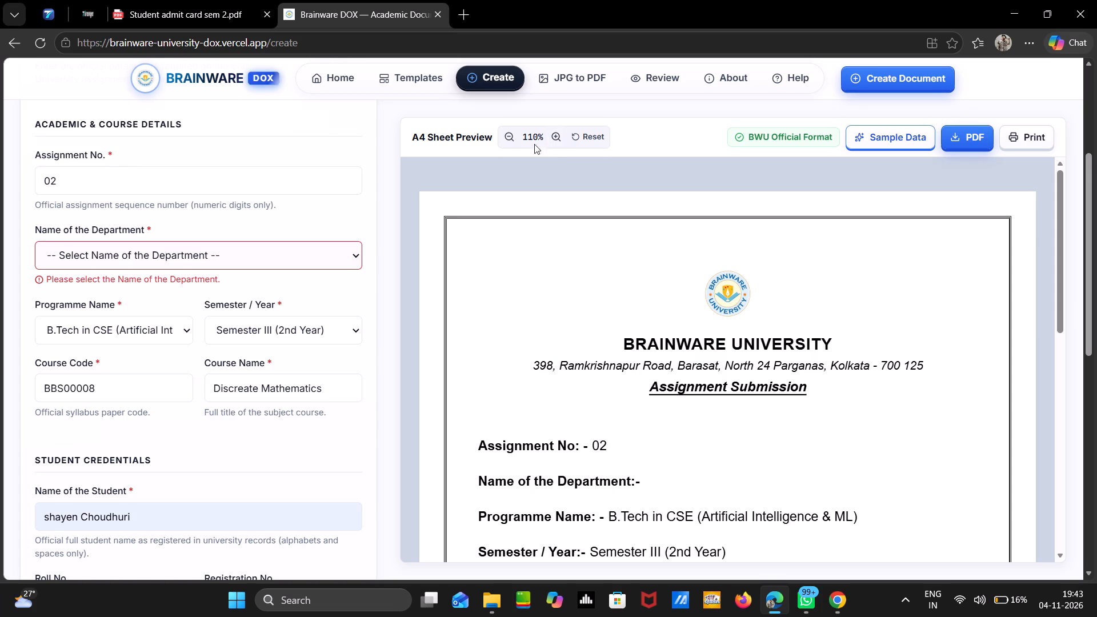
left_click(506, 141)
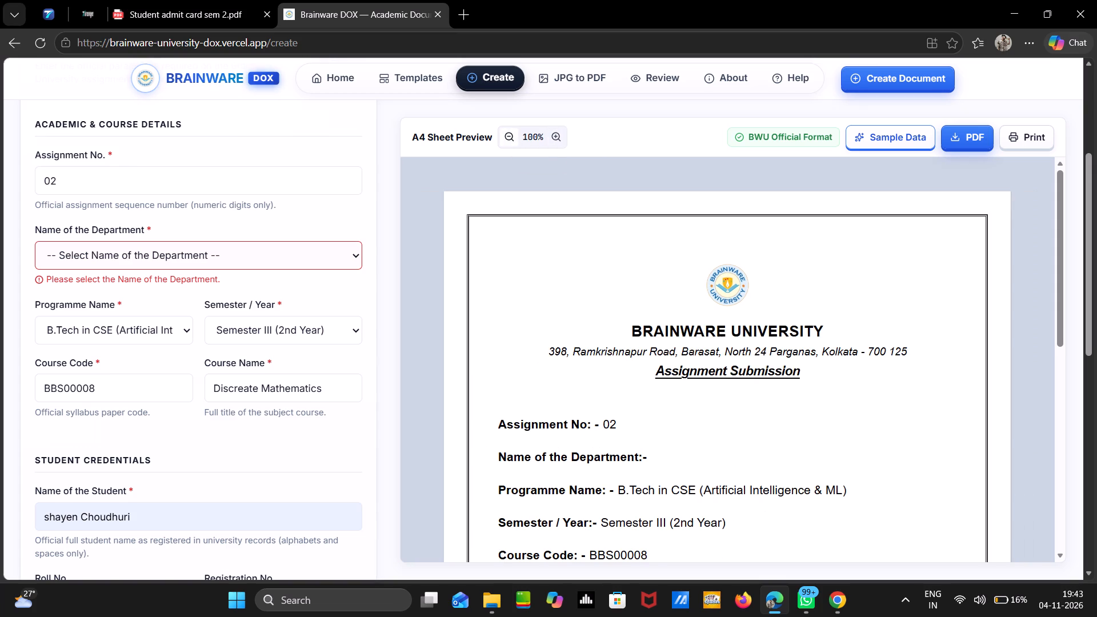
left_click(553, 139)
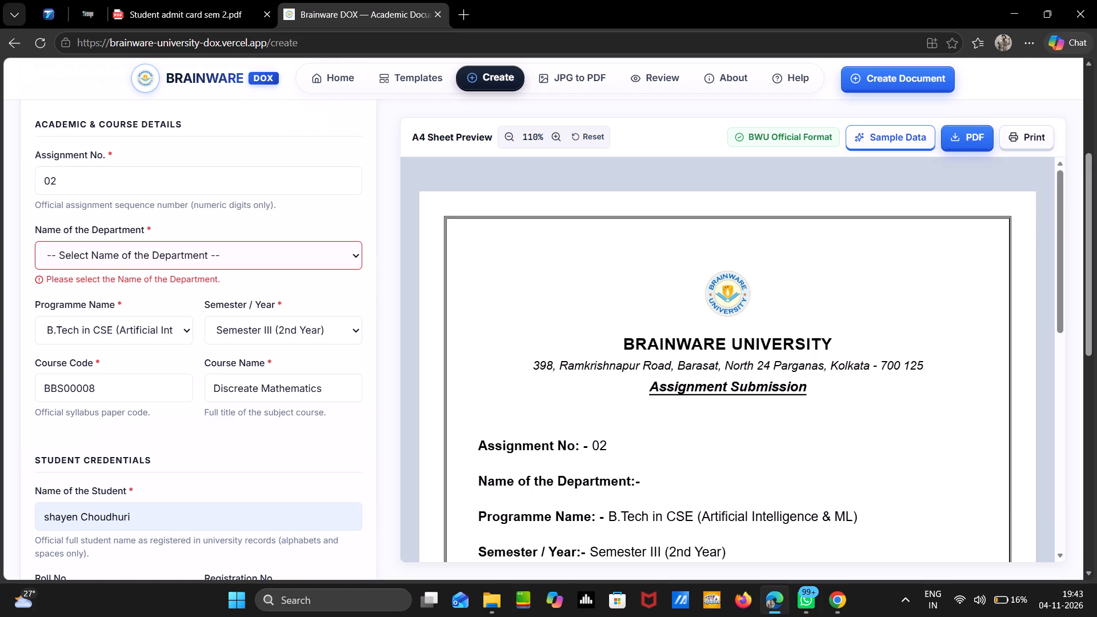
Highlight the university's address line beneath the heading in the A4 sheet preview.
left_click_drag(533, 363, 926, 376)
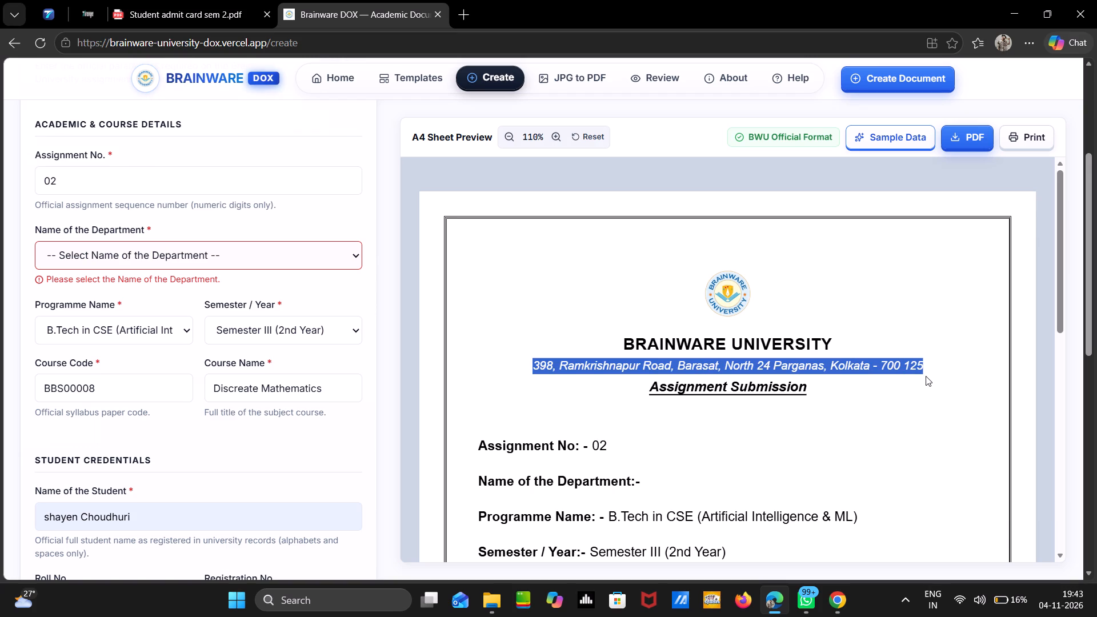
left_click_drag(926, 376, 929, 376)
left_click(931, 367)
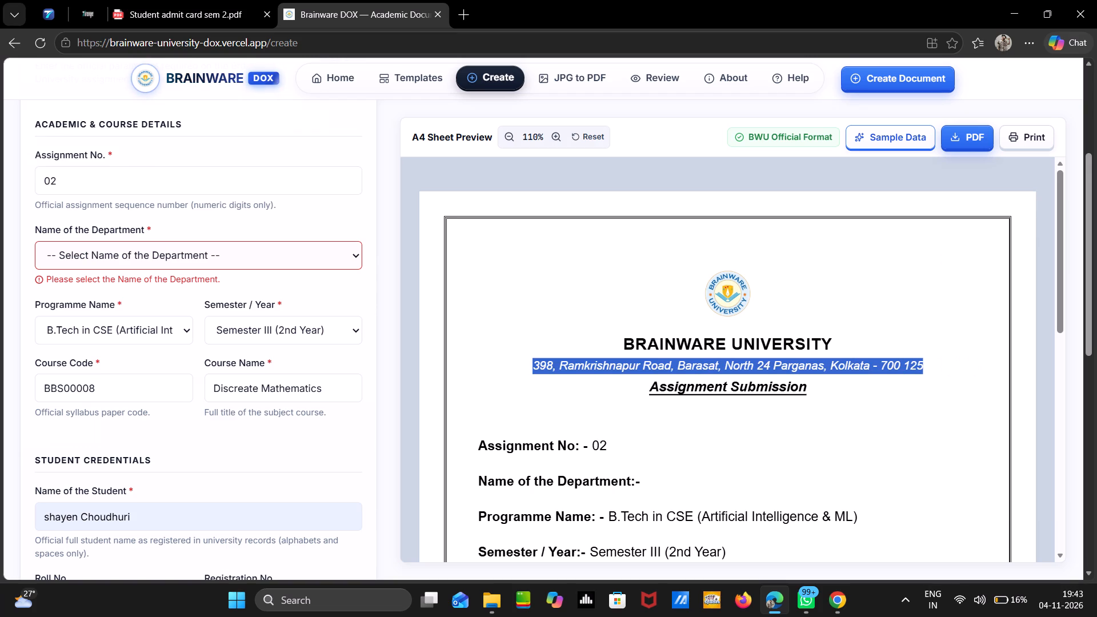
left_click(534, 363)
left_click_drag(534, 363, 921, 346)
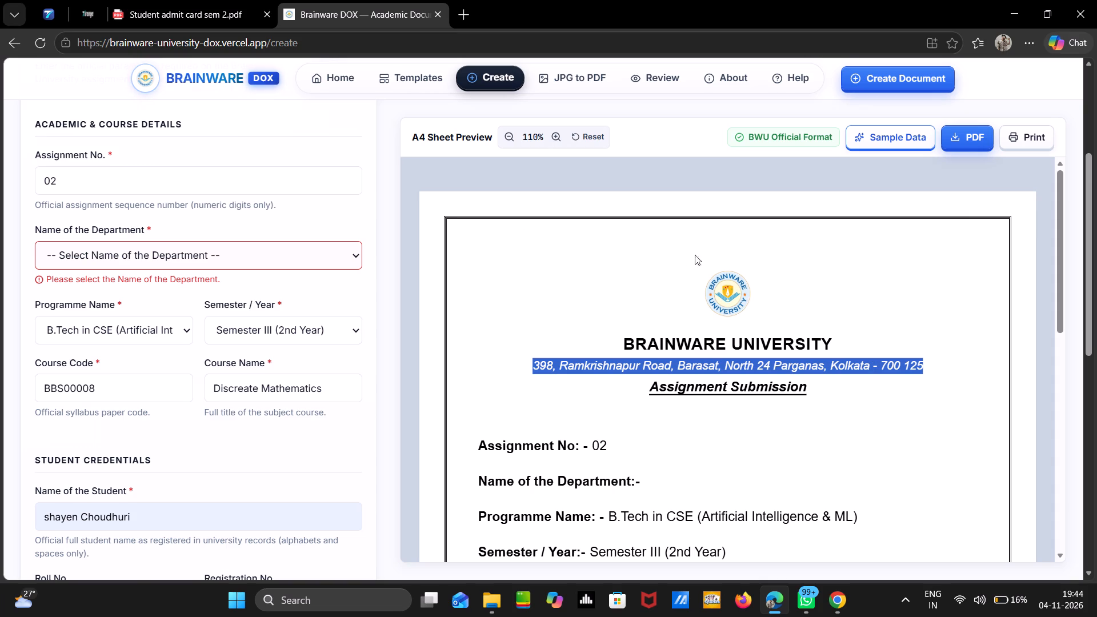
Examine the assignment, course and student details in the A4 sheet preview, highlighting the block up to Assignment No. before clearing the selection.
scroll(684, 399, "down", 1)
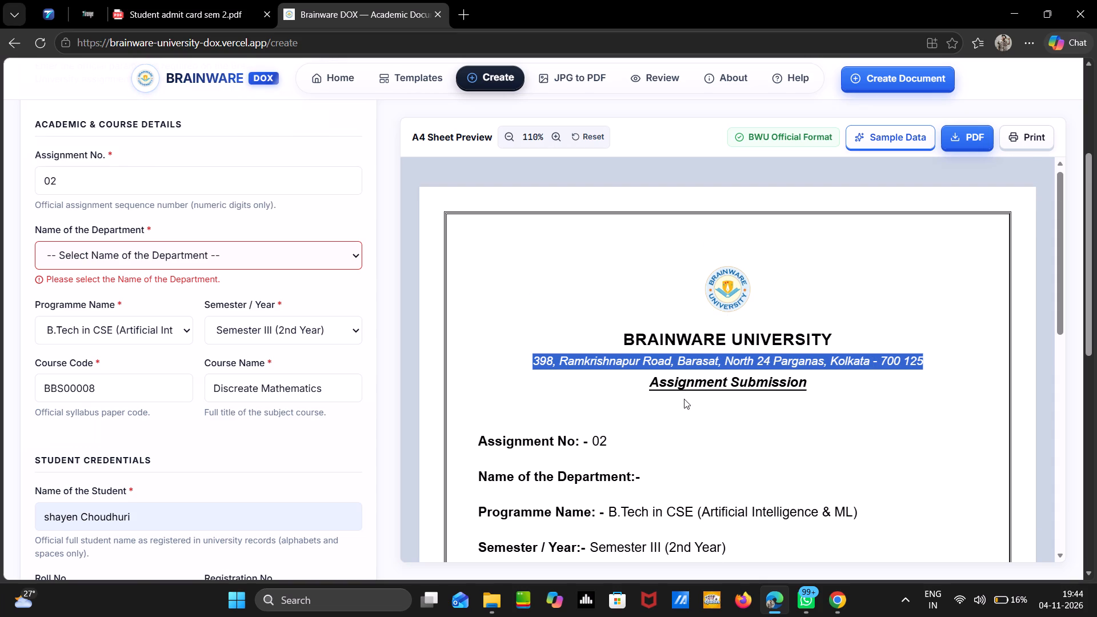
scroll(684, 399, "down", 2)
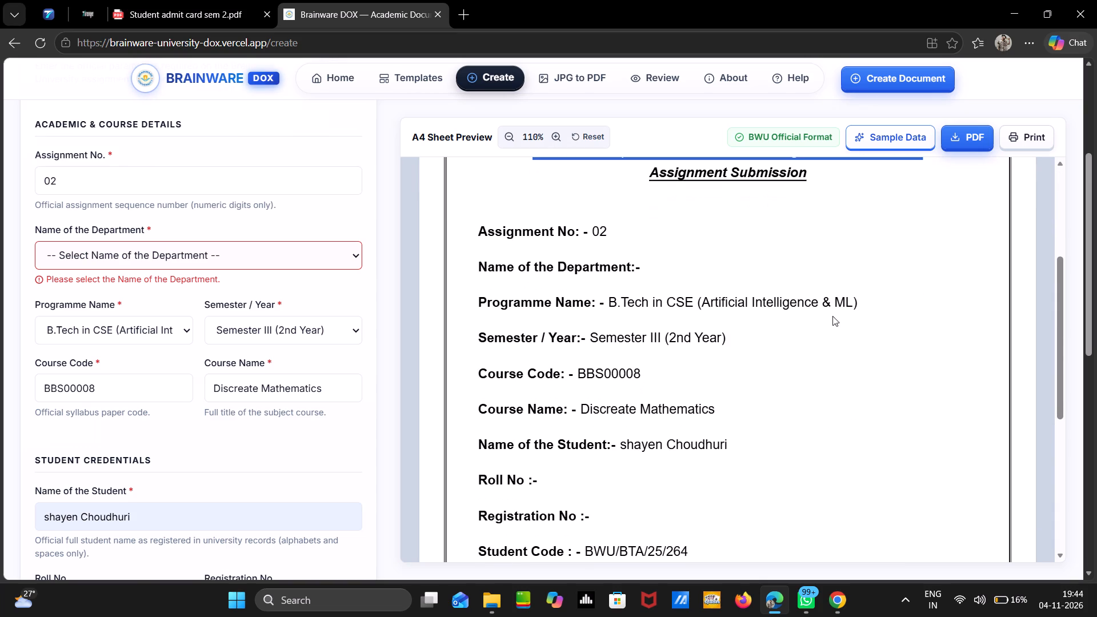
scroll(722, 424, "down", 3)
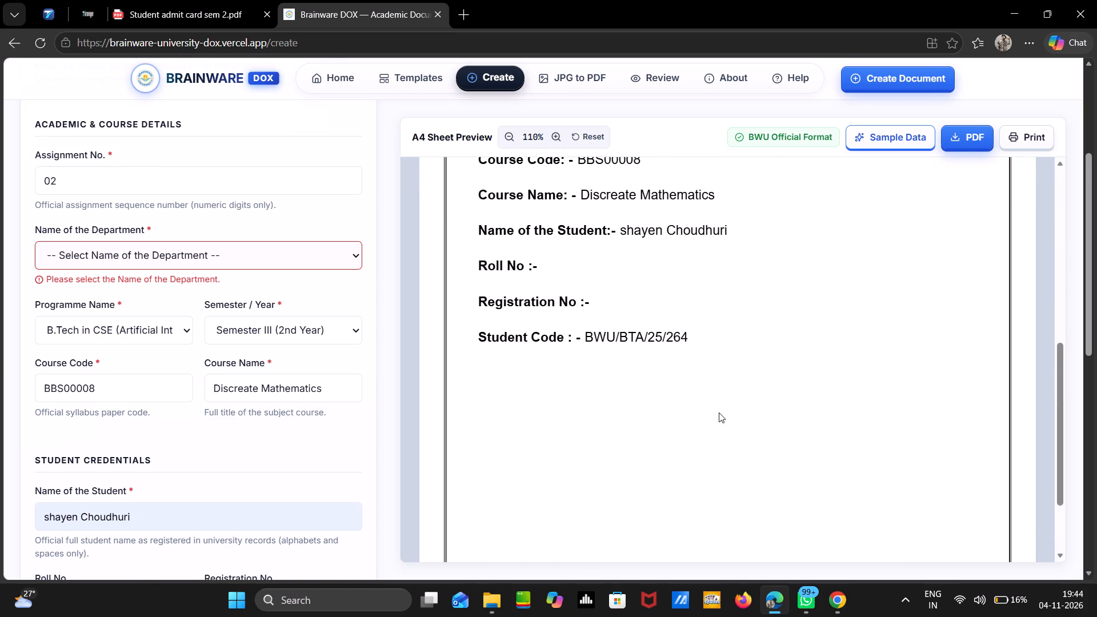
scroll(715, 402, "up", 1)
left_click_drag(688, 408, 674, 399)
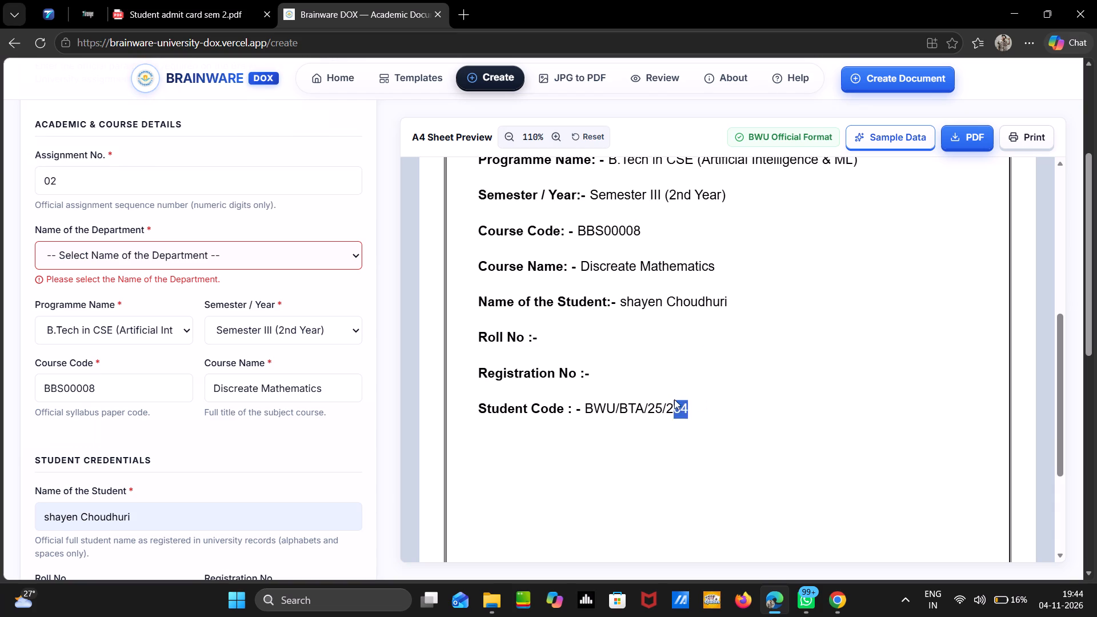
left_click_drag(674, 399, 494, 327)
scroll(670, 385, "up", 3)
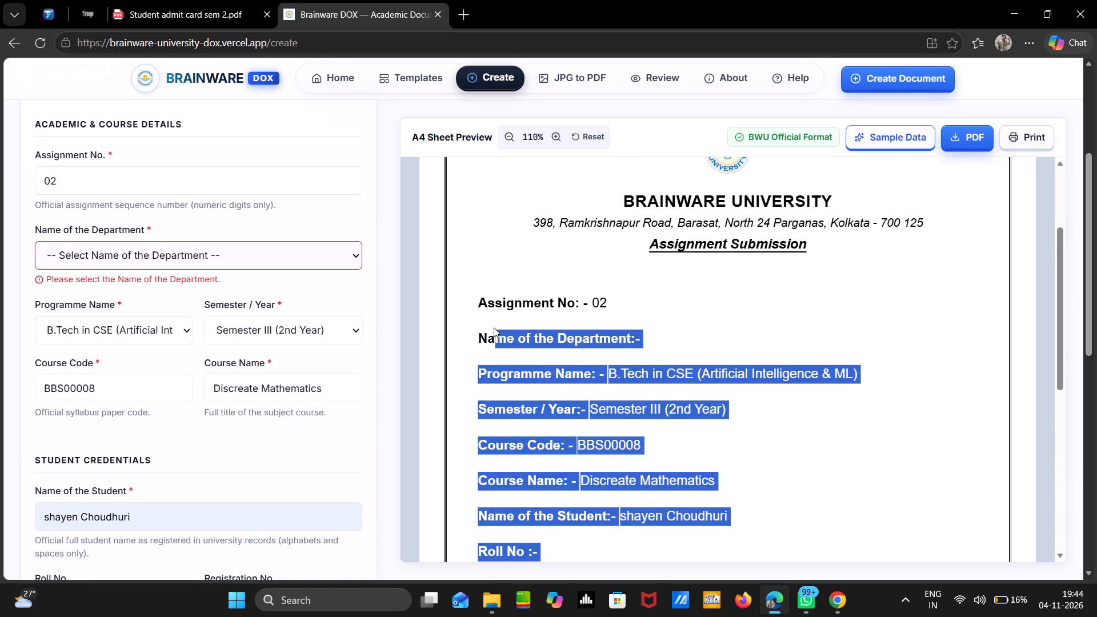
left_click_drag(494, 327, 583, 328)
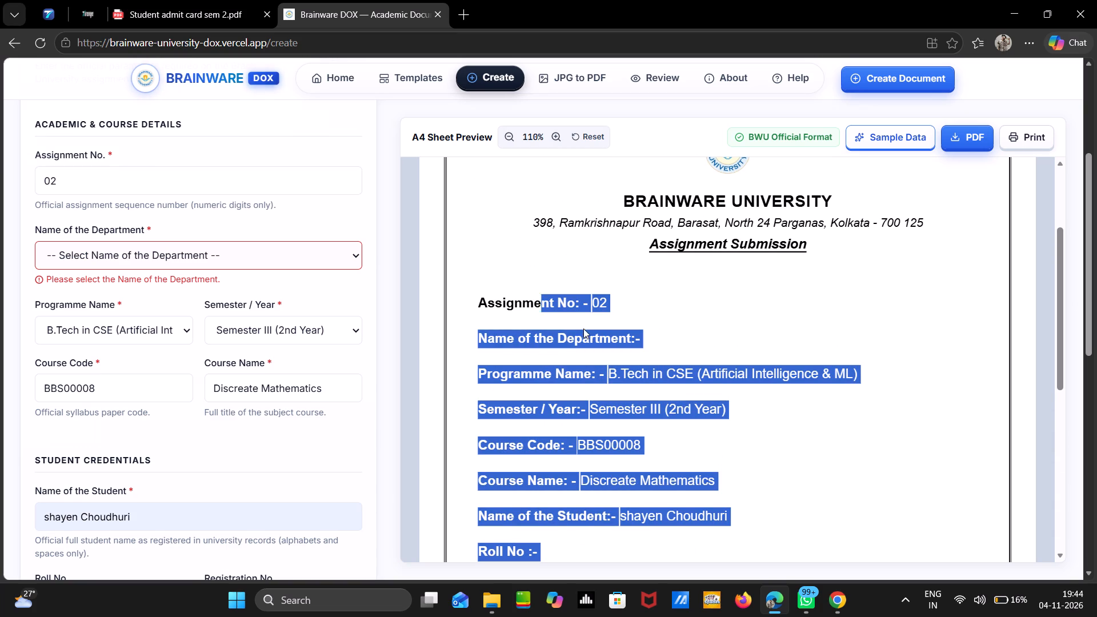
left_click_drag(583, 328, 755, 473)
scroll(740, 402, "down", 2)
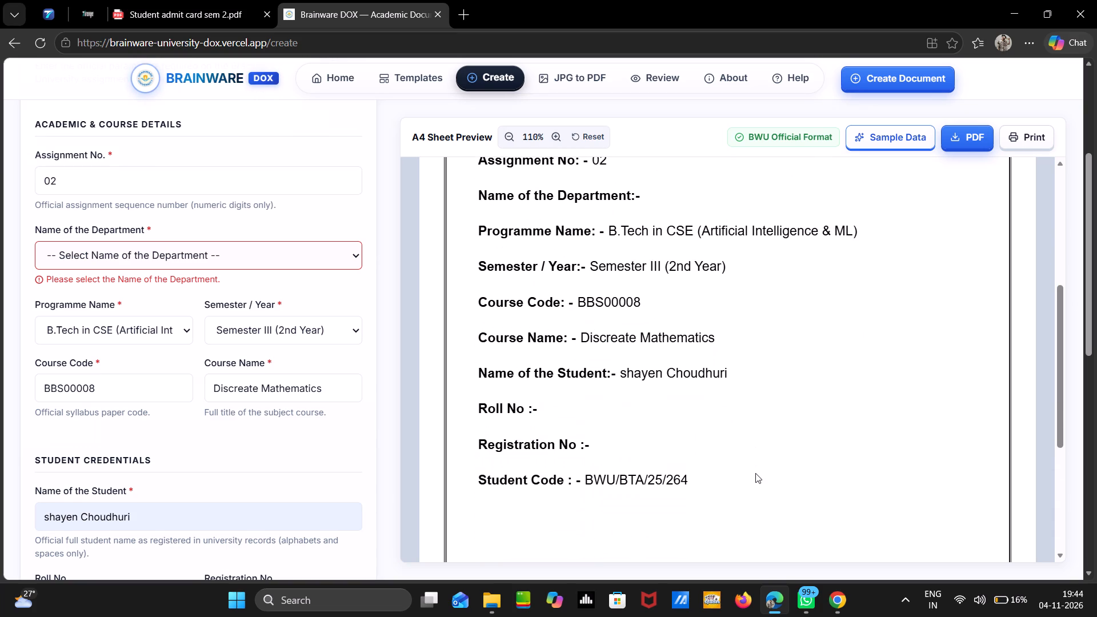
left_click_drag(755, 473, 599, 419)
scroll(744, 419, "up", 3)
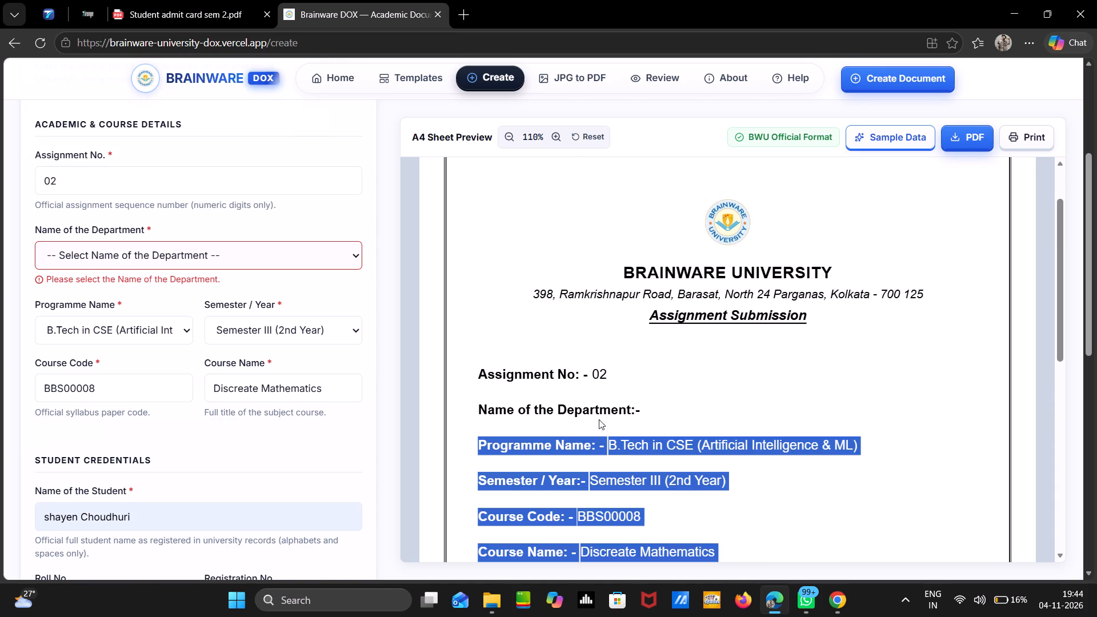
left_click_drag(599, 419, 475, 341)
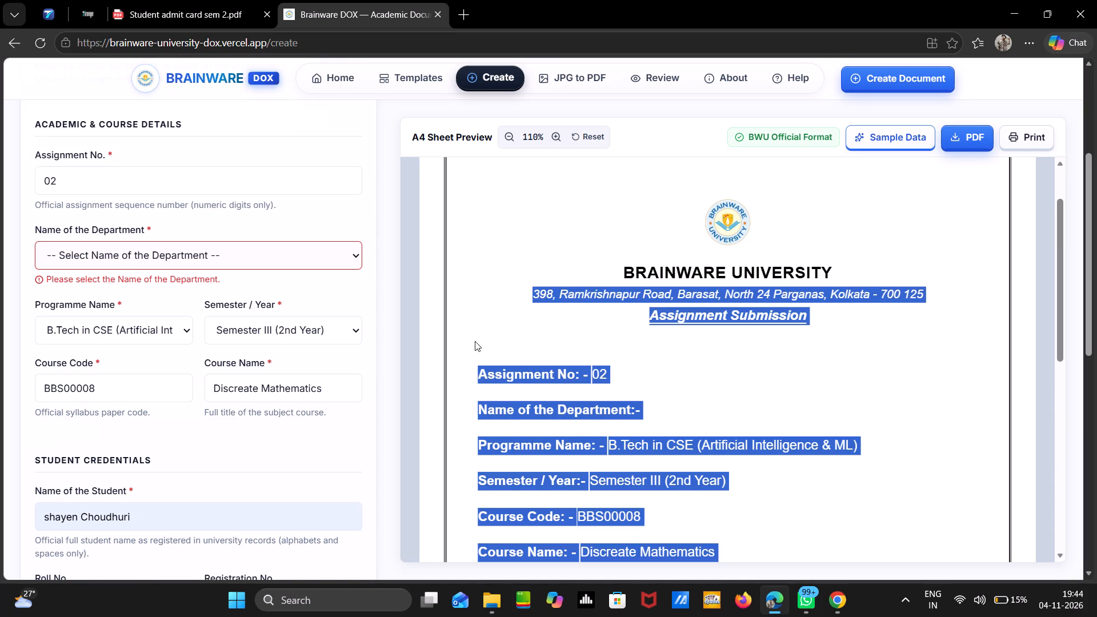
left_click_drag(475, 341, 466, 359)
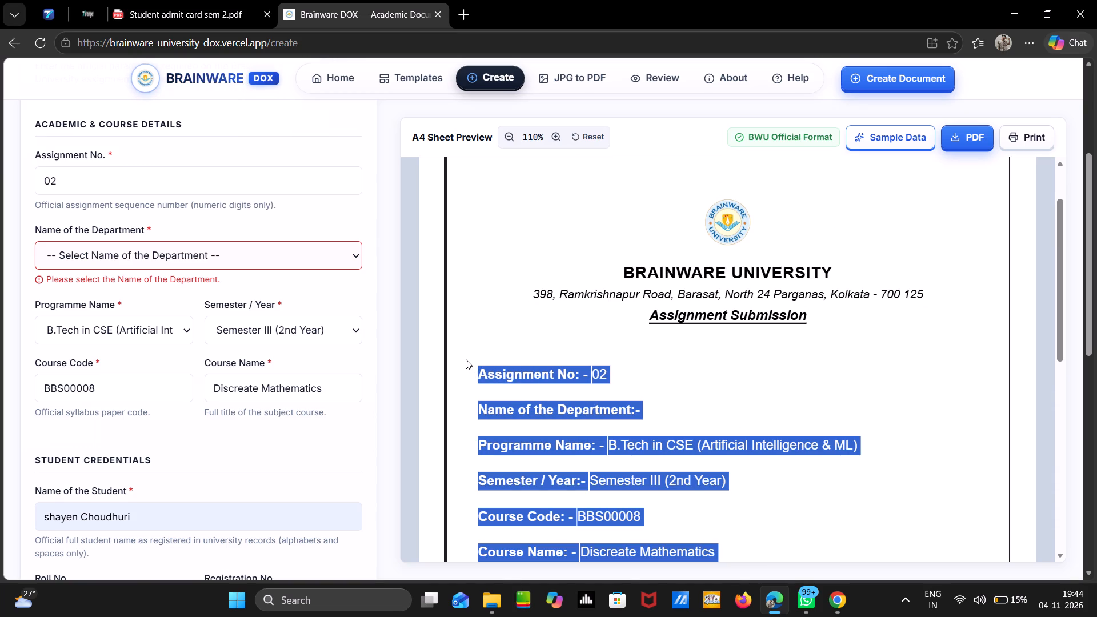
left_click(670, 372)
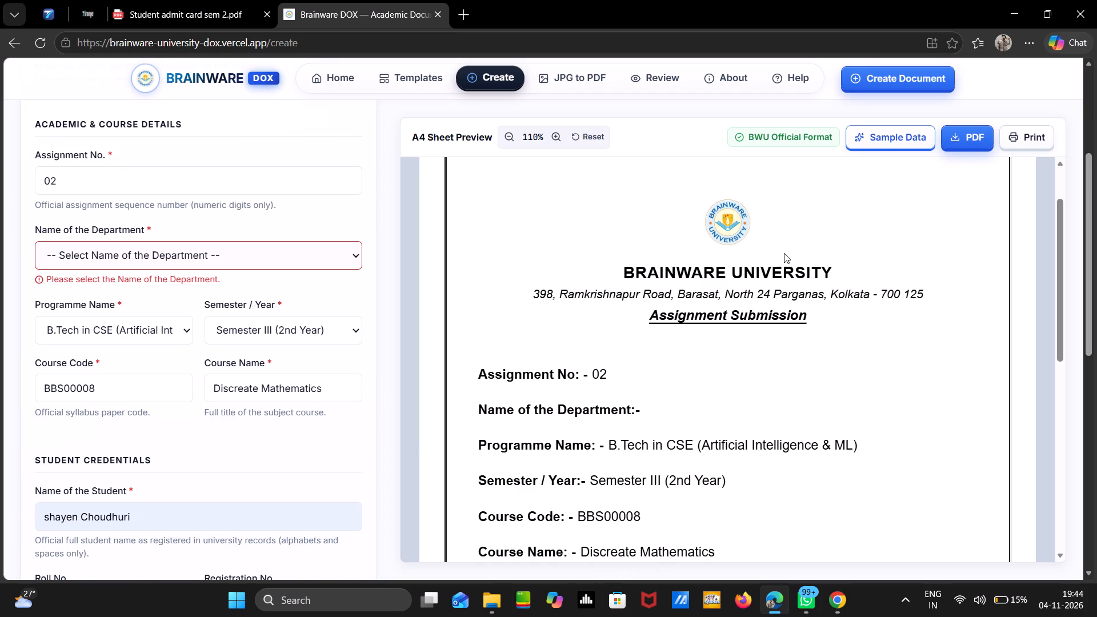
Highlight the BRAINWARE UNIVERSITY heading in the A4 sheet preview and clear the selection.
left_click(729, 268)
left_click(729, 268)
left_click_drag(729, 268, 727, 295)
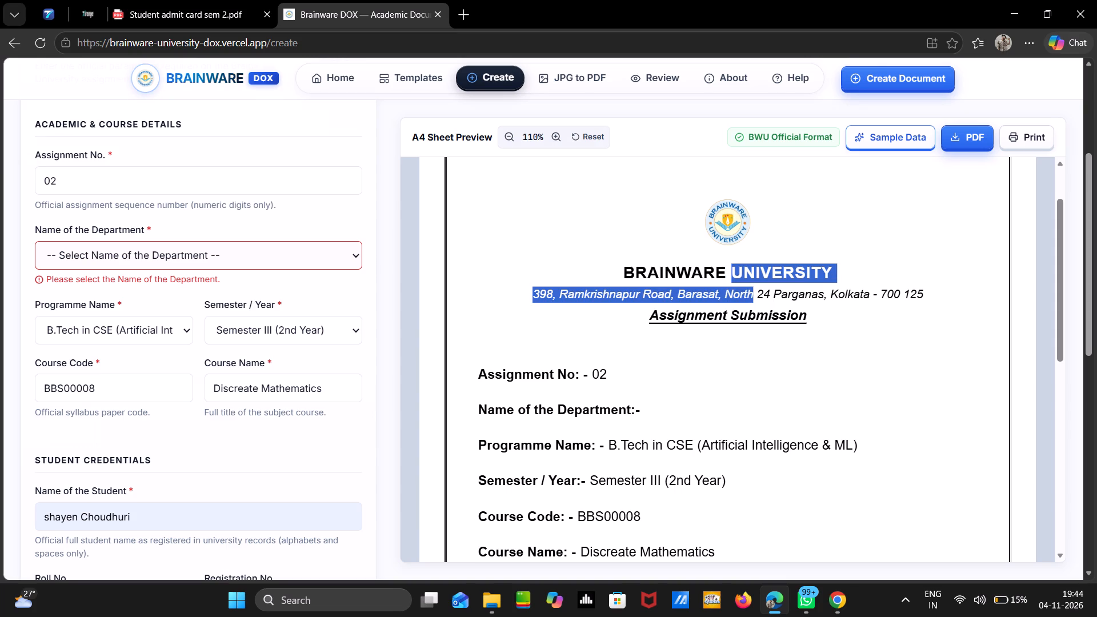
left_click_drag(727, 295, 612, 305)
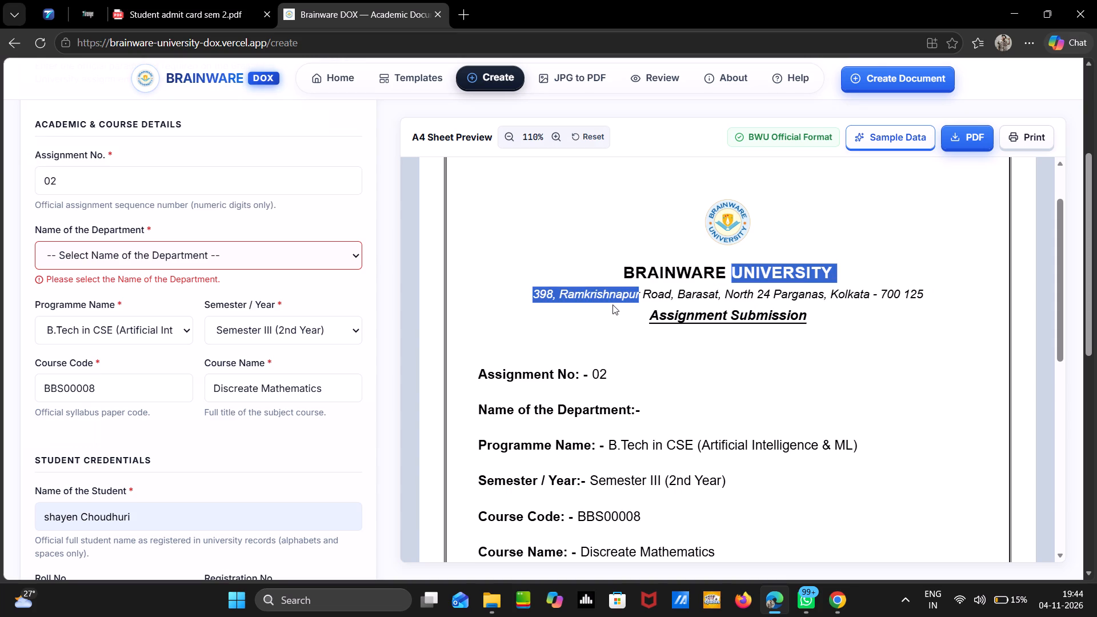
left_click_drag(612, 305, 621, 259)
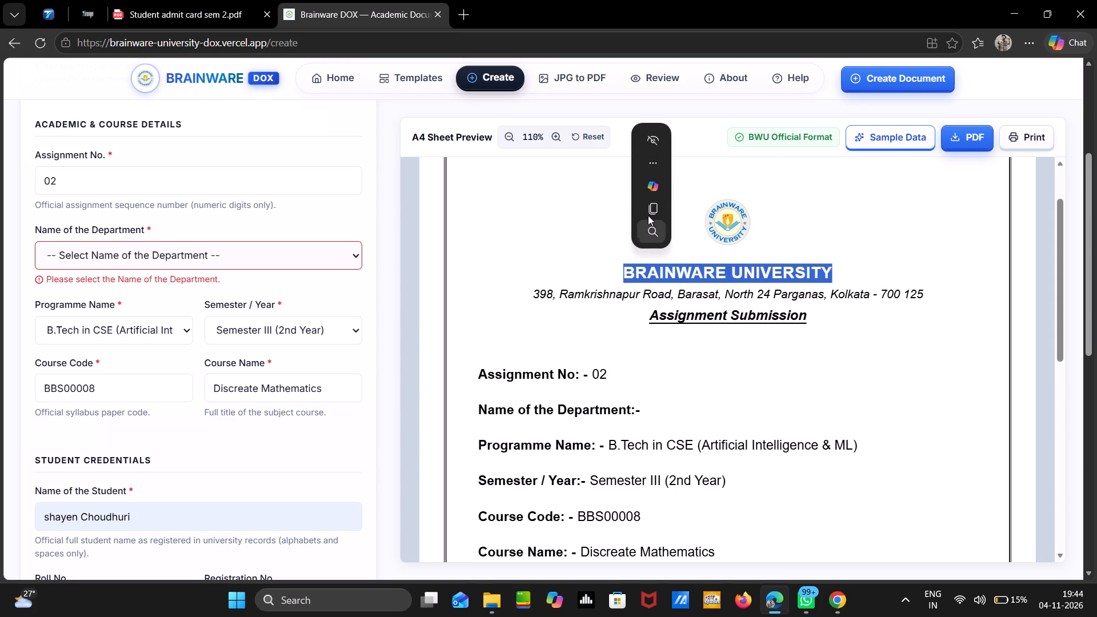
left_click(766, 339)
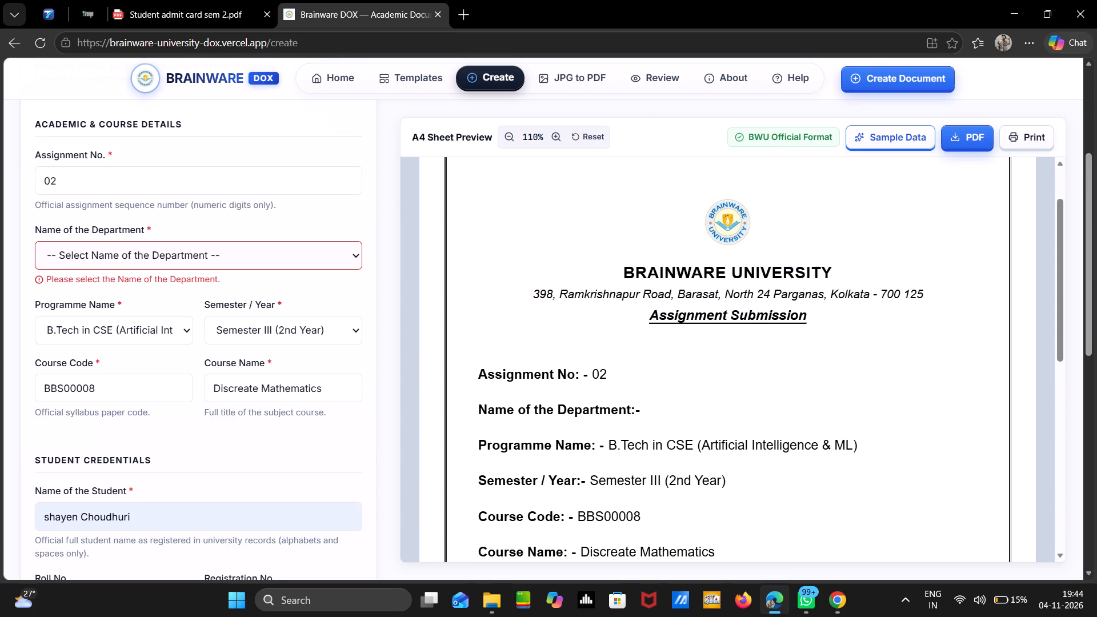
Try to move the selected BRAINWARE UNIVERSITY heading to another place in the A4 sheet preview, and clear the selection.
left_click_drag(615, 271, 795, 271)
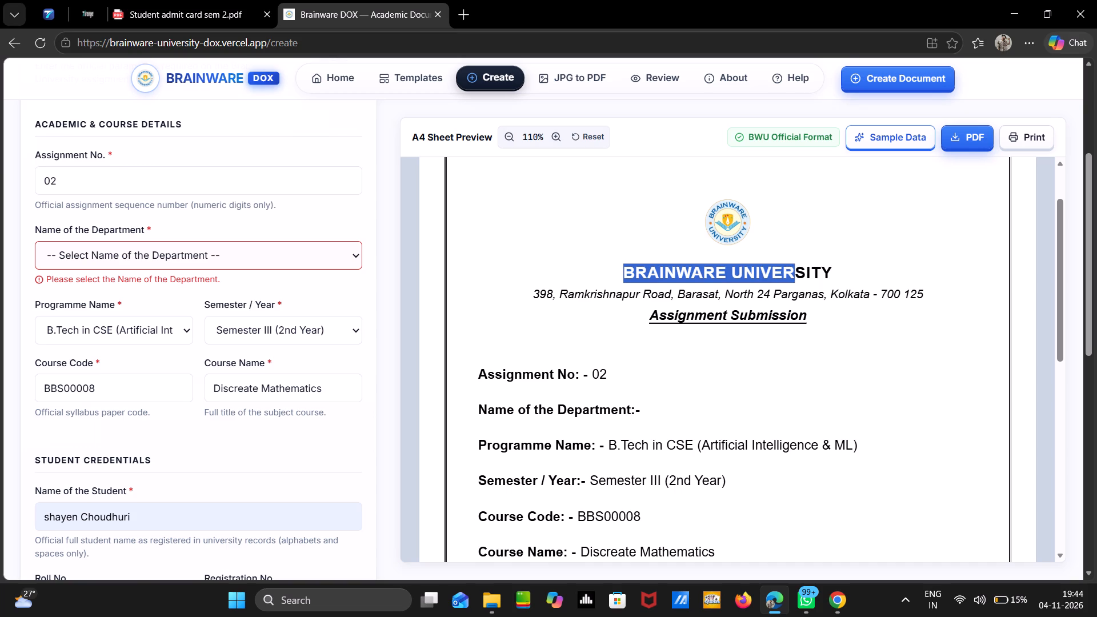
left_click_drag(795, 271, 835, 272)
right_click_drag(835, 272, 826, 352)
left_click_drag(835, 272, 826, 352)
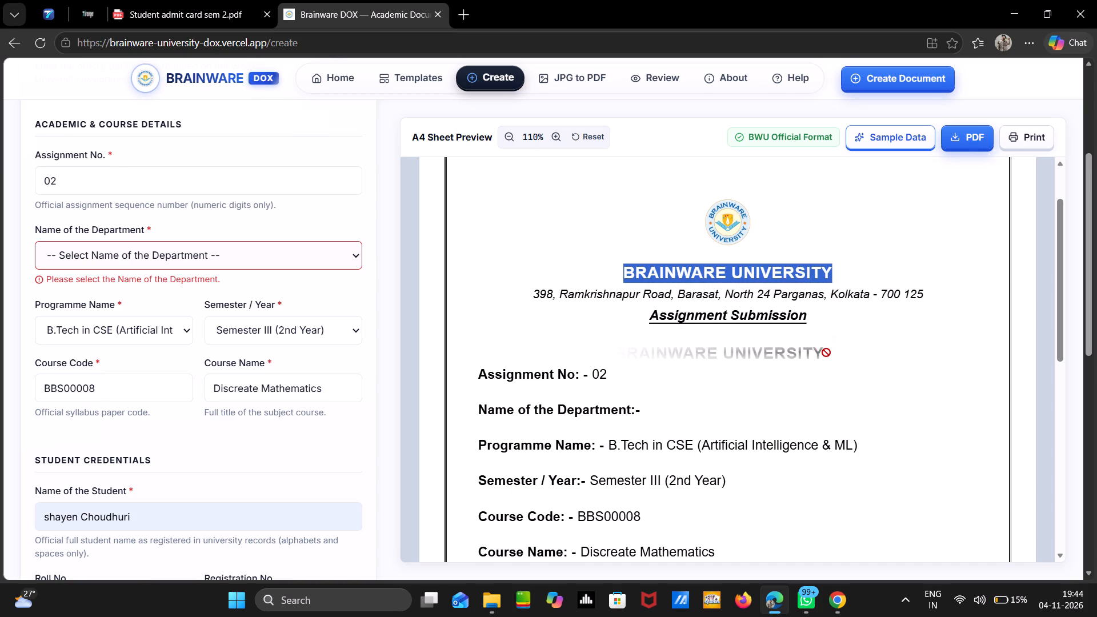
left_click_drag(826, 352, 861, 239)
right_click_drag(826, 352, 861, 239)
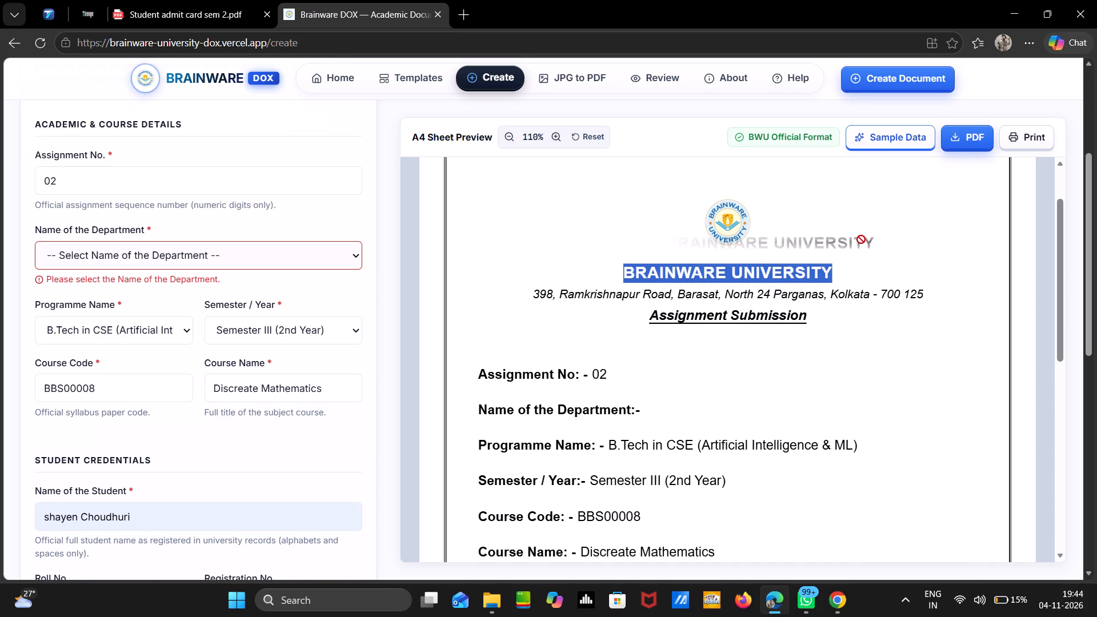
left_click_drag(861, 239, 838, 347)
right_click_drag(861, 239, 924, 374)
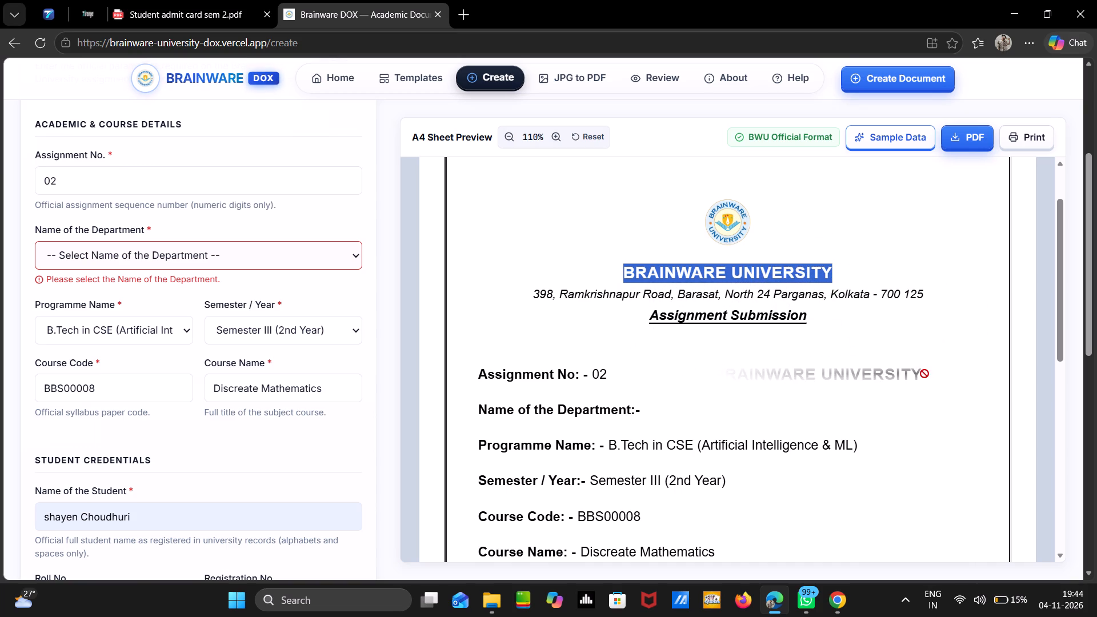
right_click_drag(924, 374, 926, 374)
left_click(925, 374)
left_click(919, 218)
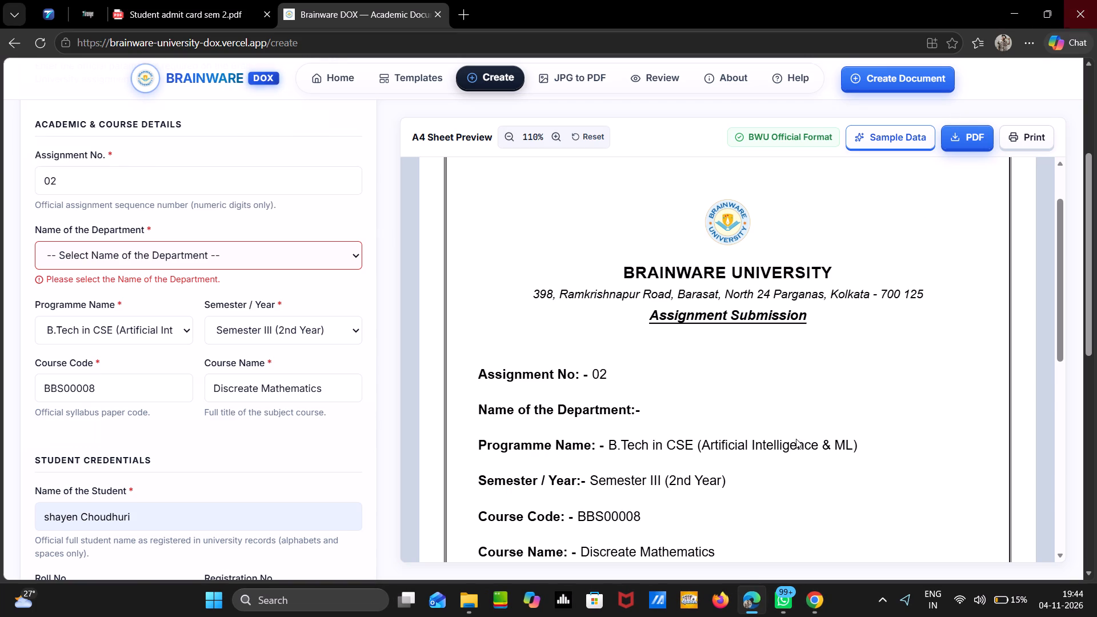
Switch to the Top Sheet design in Canva and examine the assignment top sheets on pages 2 and 3.
left_click(823, 608)
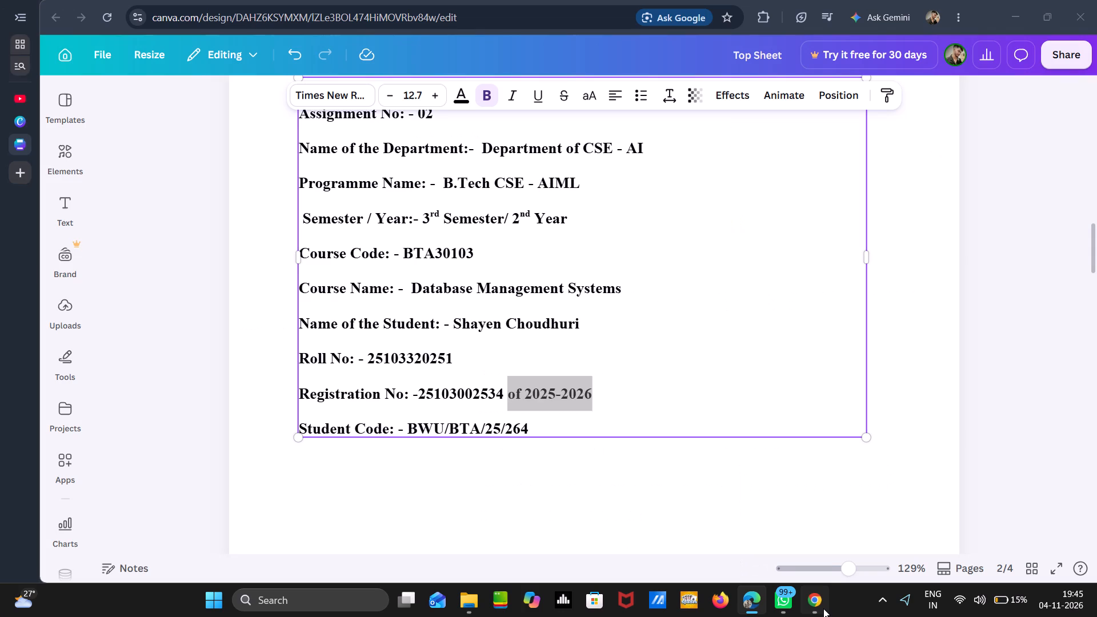
left_click(623, 460)
scroll(630, 456, "up", 1)
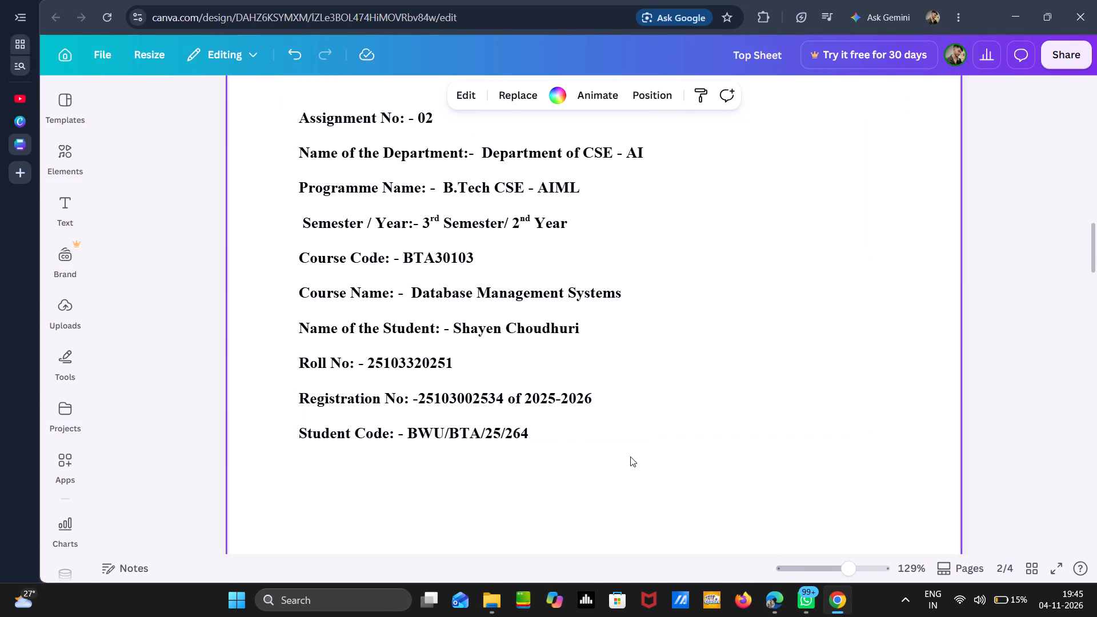
scroll(630, 456, "up", 1)
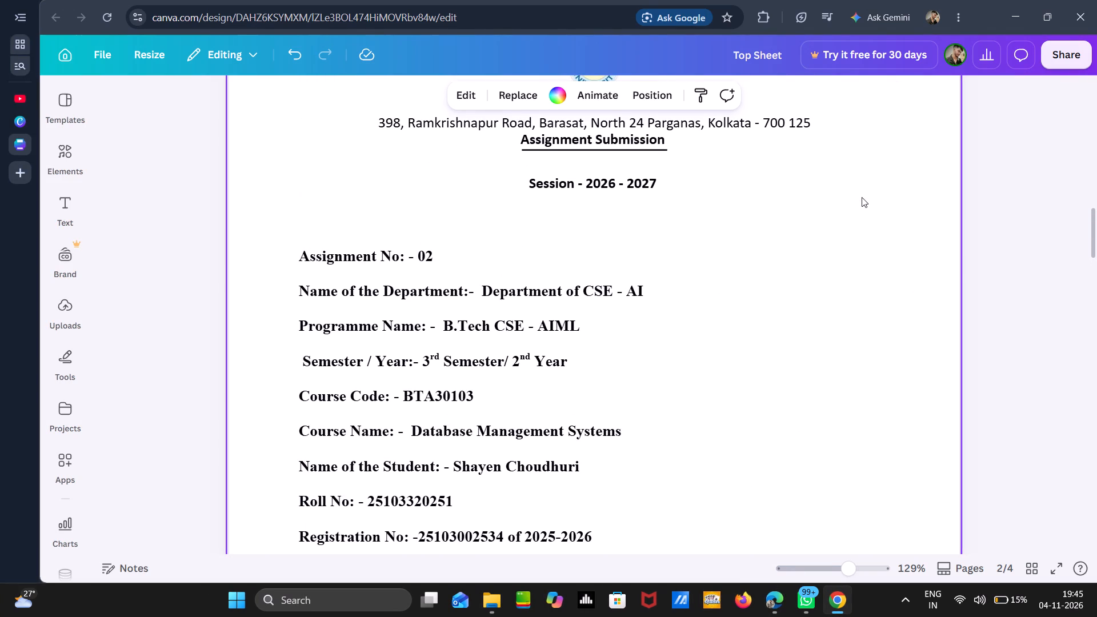
scroll(872, 293, "down", 2)
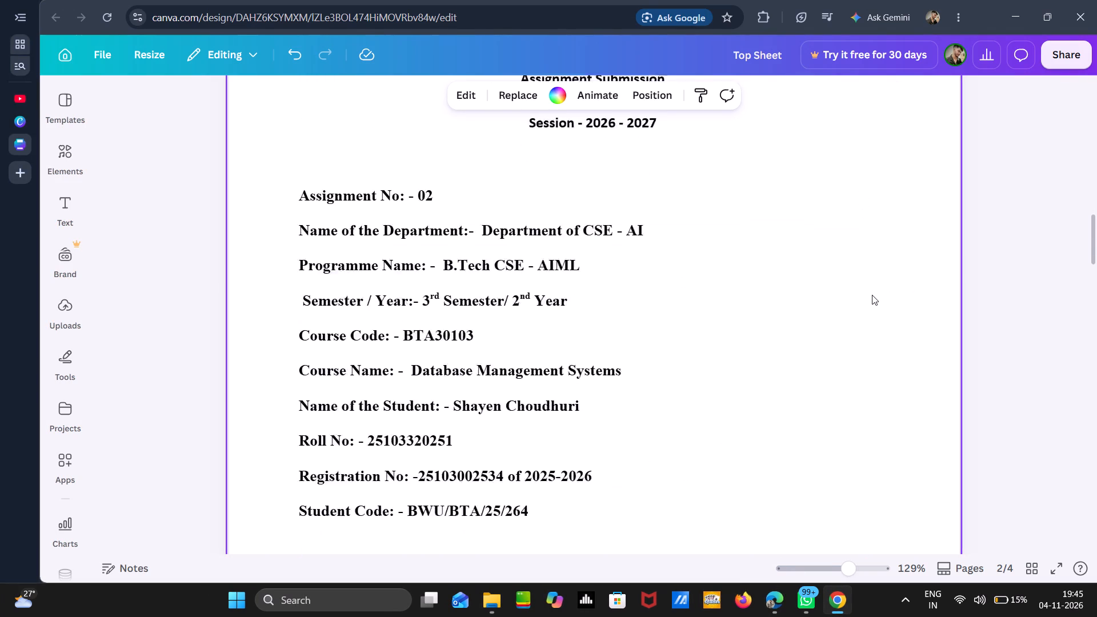
scroll(872, 295, "down", 10)
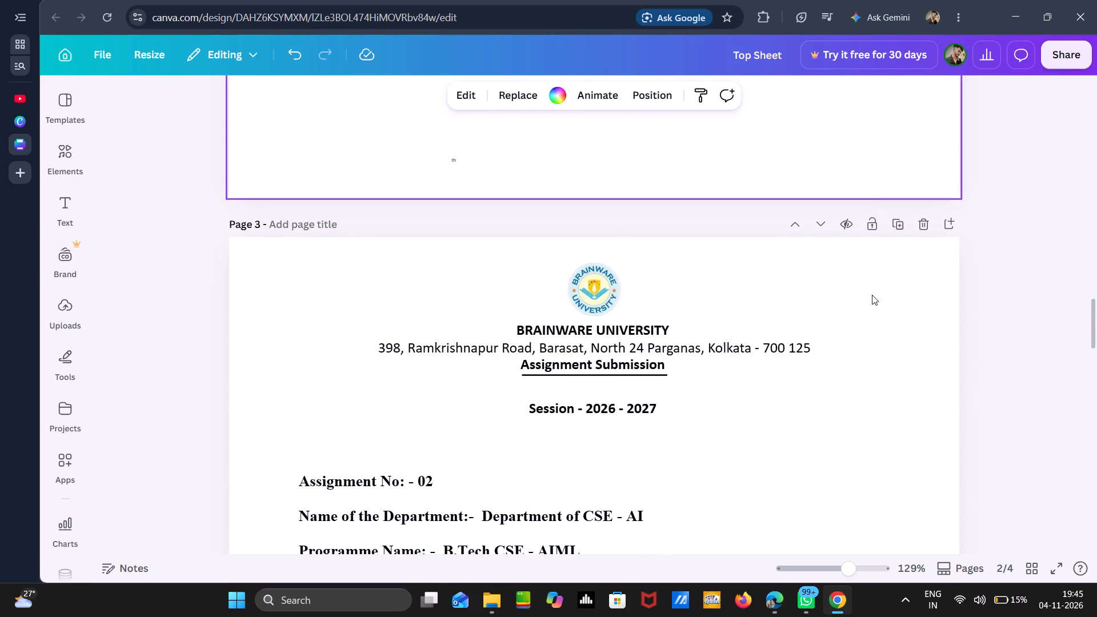
scroll(872, 295, "down", 2)
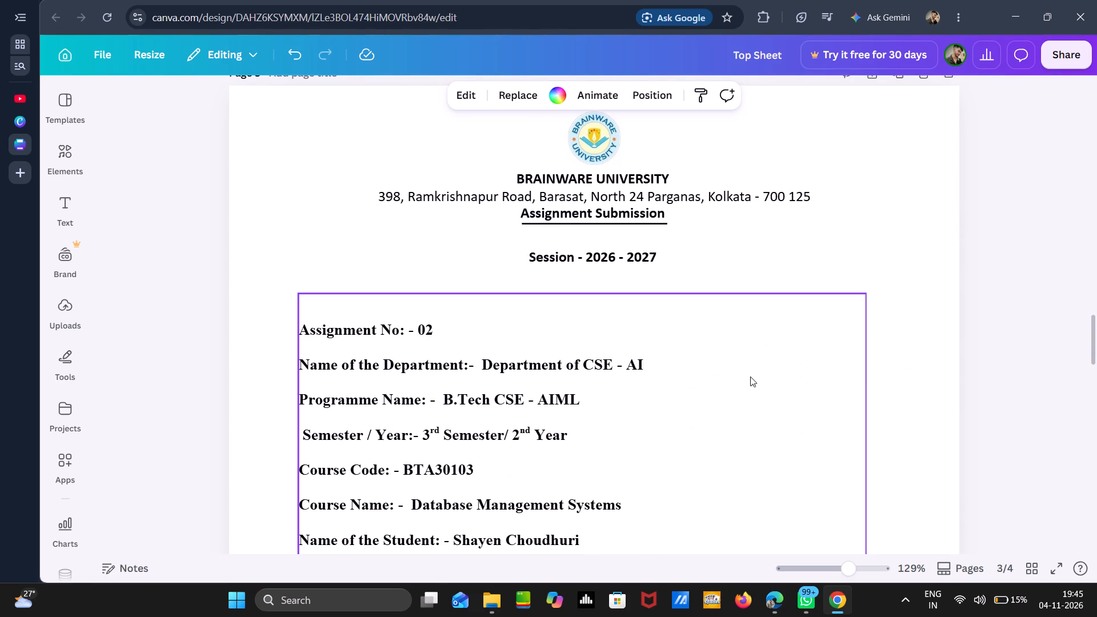
Move the assignment and student details text box on page 3 slightly down and right, and deselect it.
scroll(728, 356, "down", 1)
left_click_drag(712, 181, 708, 205)
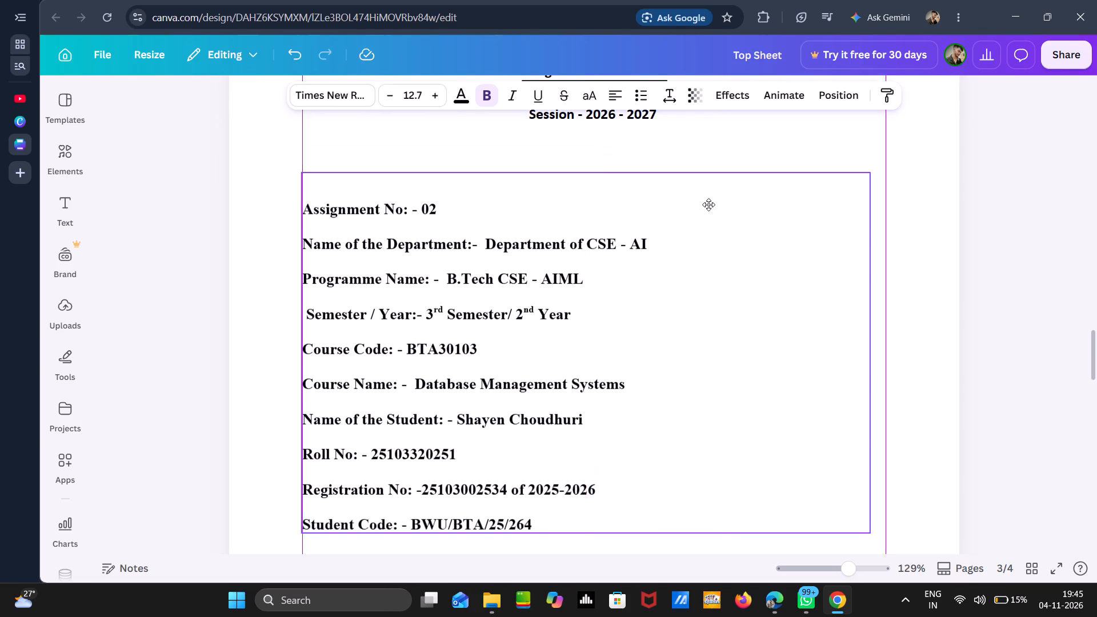
left_click_drag(708, 205, 718, 206)
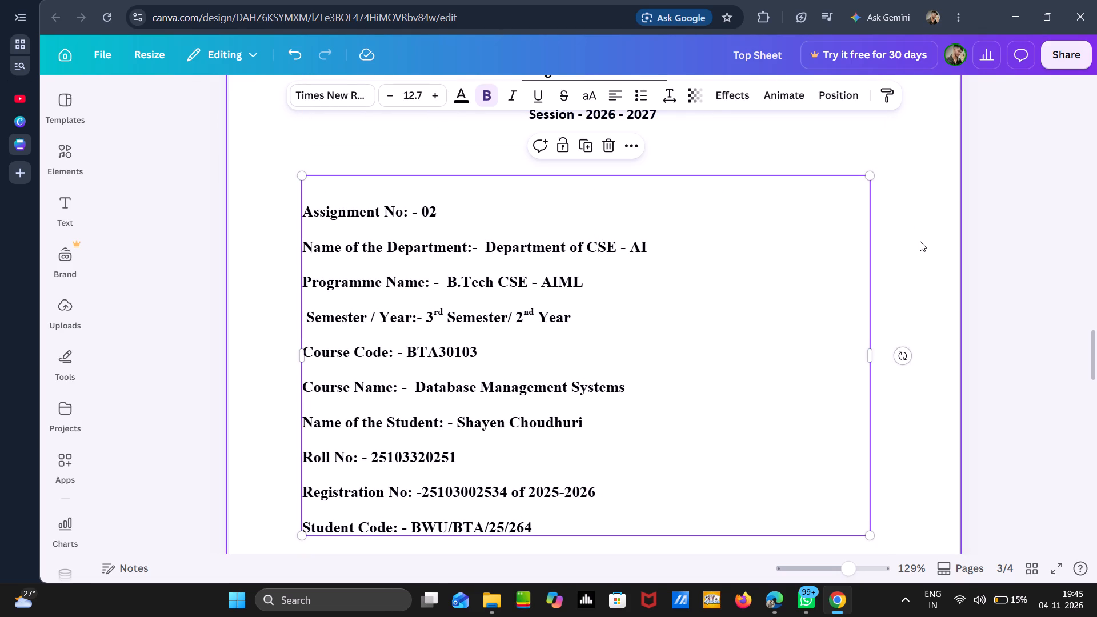
scroll(920, 241, "down", 1)
scroll(920, 241, "up", 1)
left_click(920, 241)
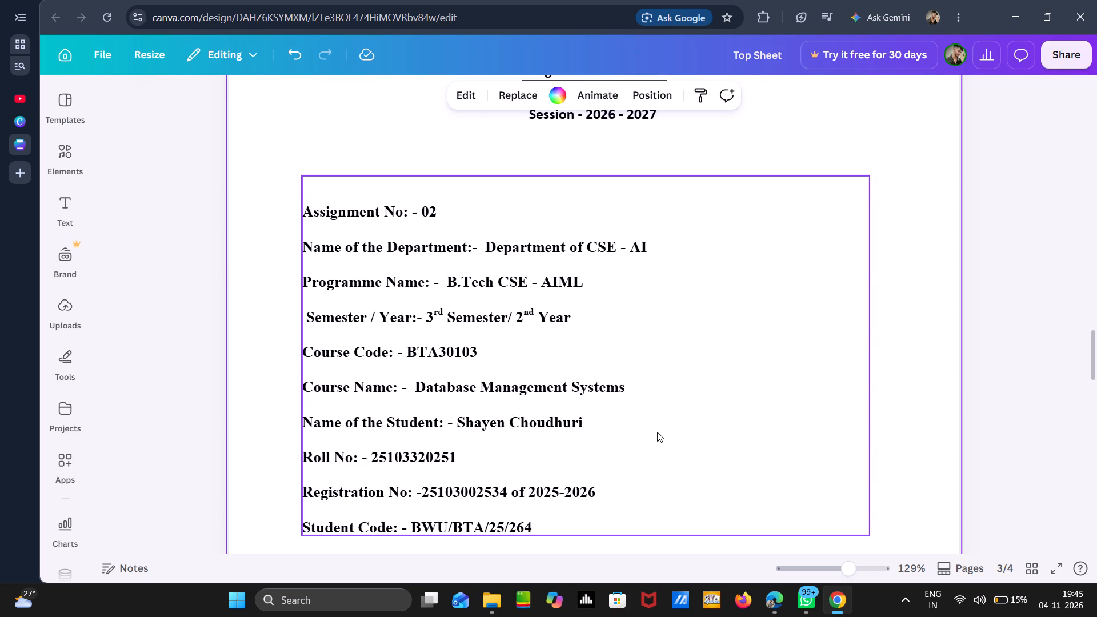
left_click(744, 150)
Try narrower and wider sizes for page 3's details text box, leaving its width at about 17.1.
left_click(742, 235)
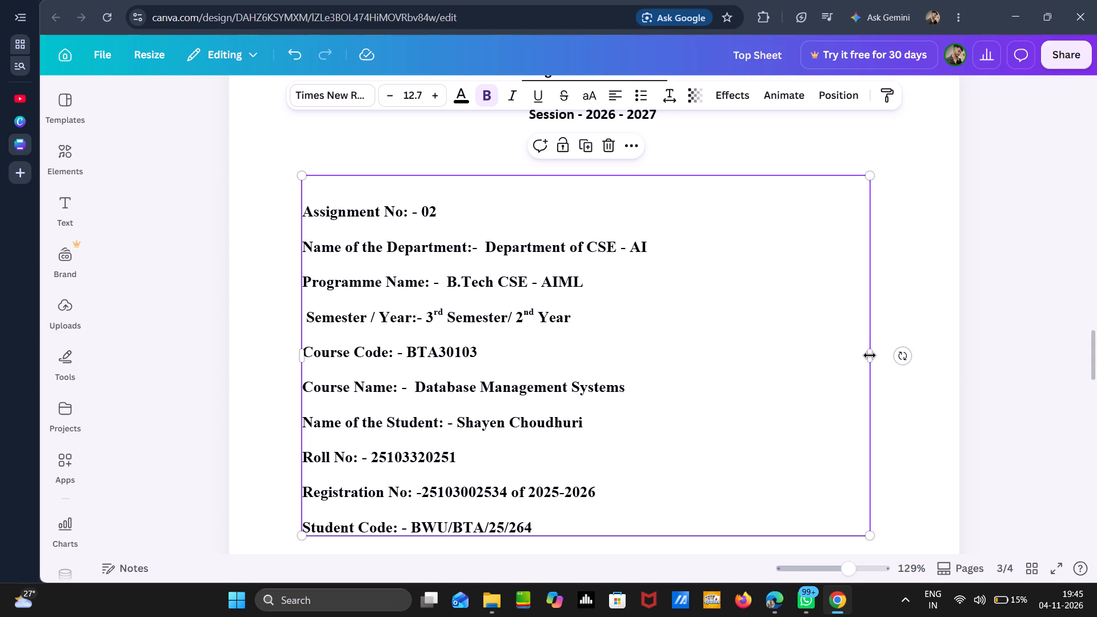
left_click_drag(870, 355, 748, 352)
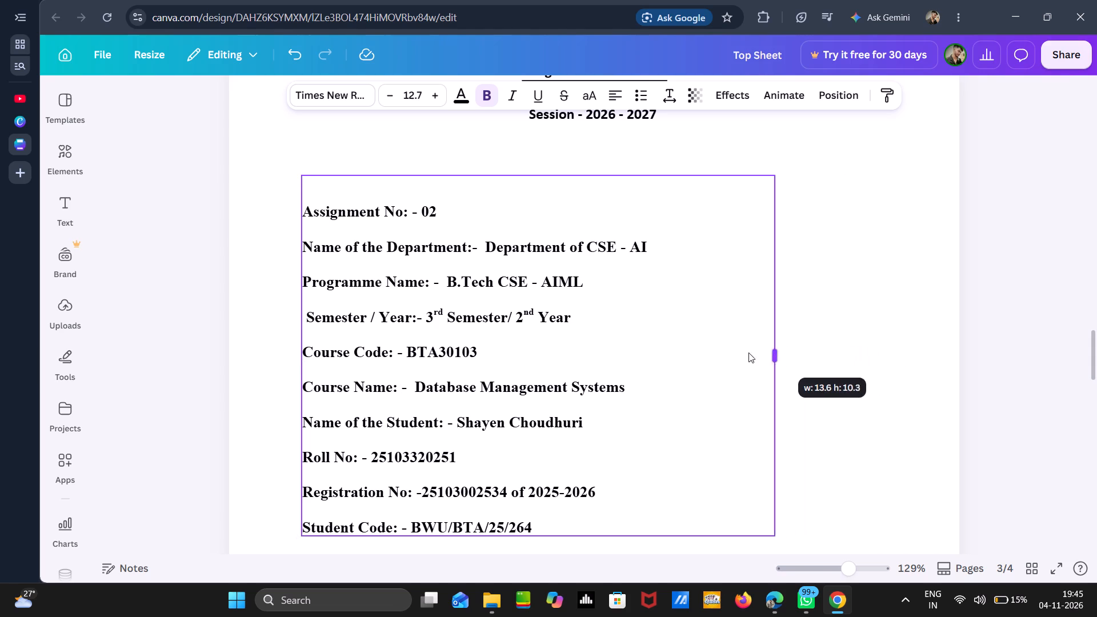
left_click_drag(748, 352, 671, 346)
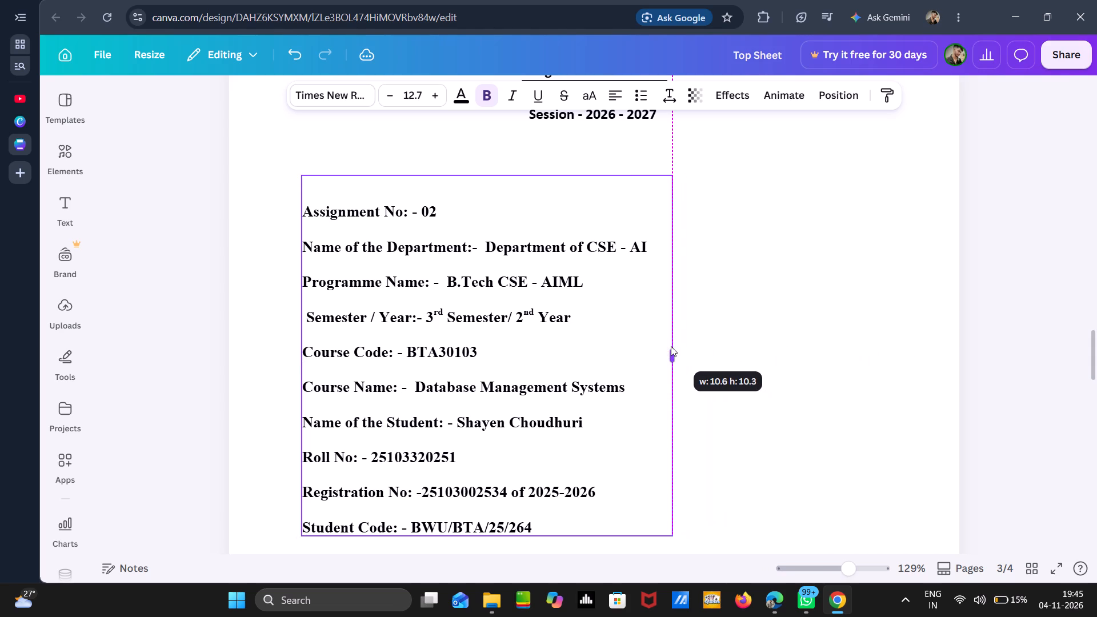
left_click_drag(671, 346, 851, 351)
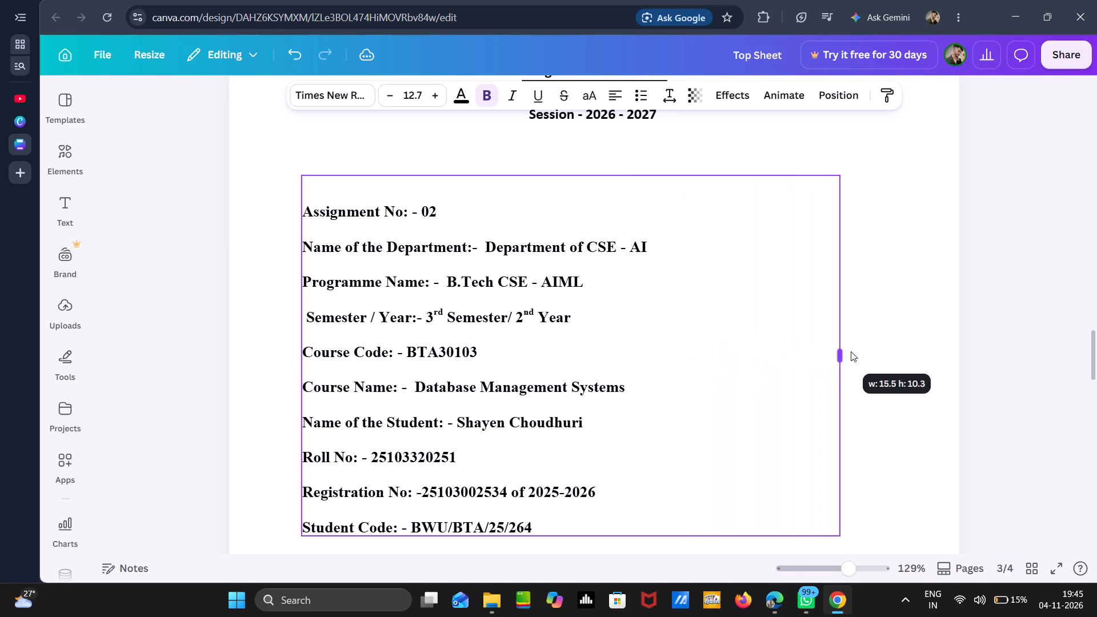
left_click_drag(851, 351, 910, 363)
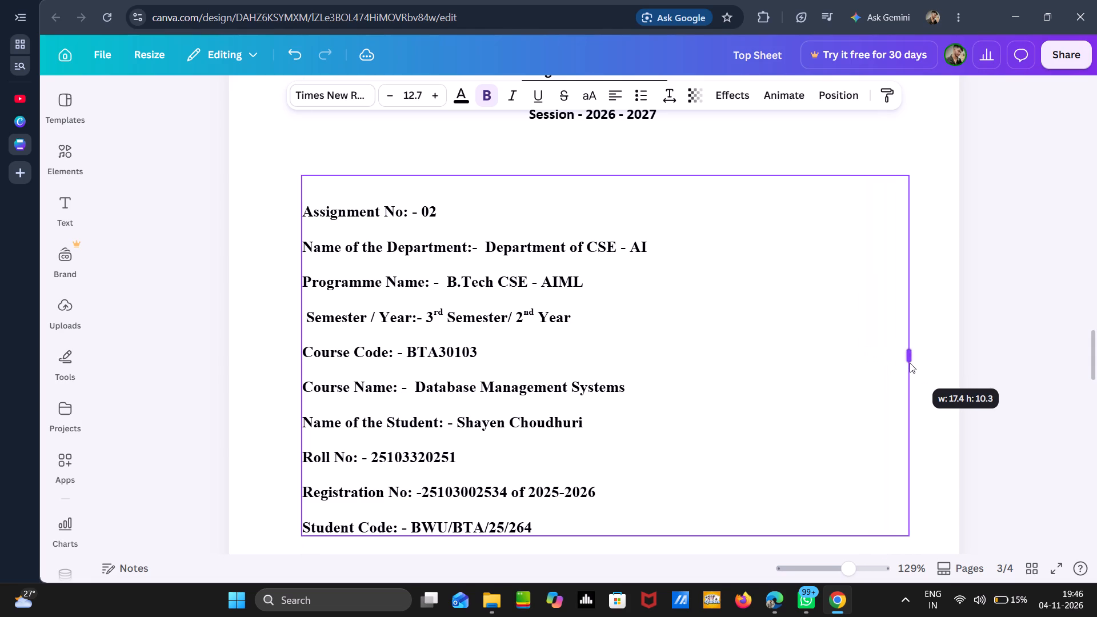
left_click_drag(910, 363, 895, 361)
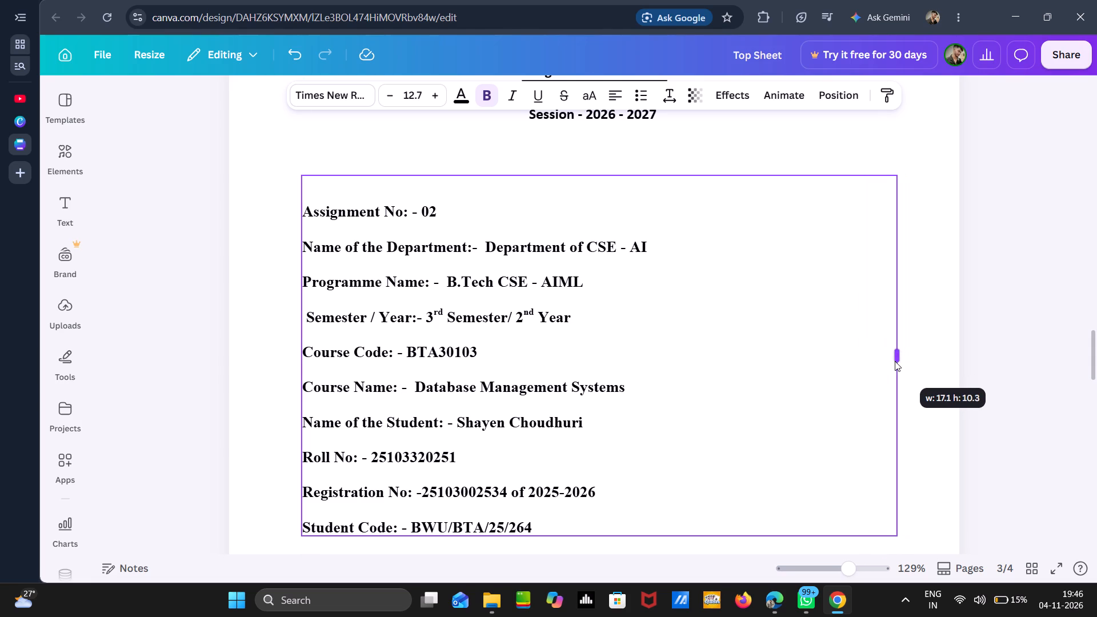
left_click_drag(895, 361, 900, 360)
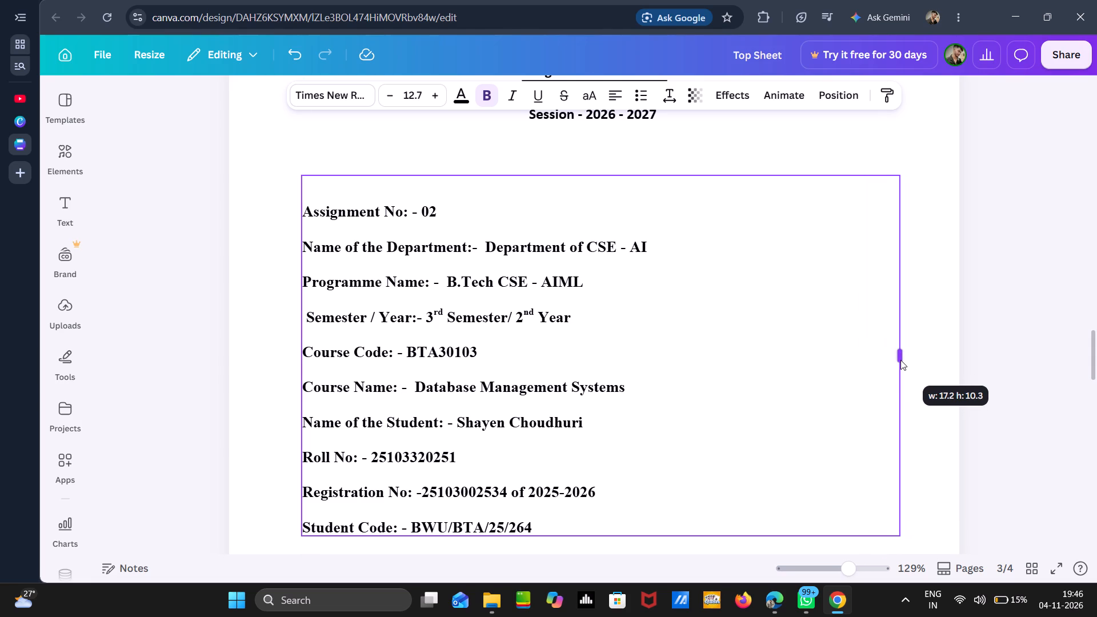
left_click_drag(900, 360, 897, 360)
Examine page 3's layout, repeatedly selecting and deselecting the details text box to check its frame.
scroll(927, 262, "down", 4)
scroll(759, 329, "up", 2)
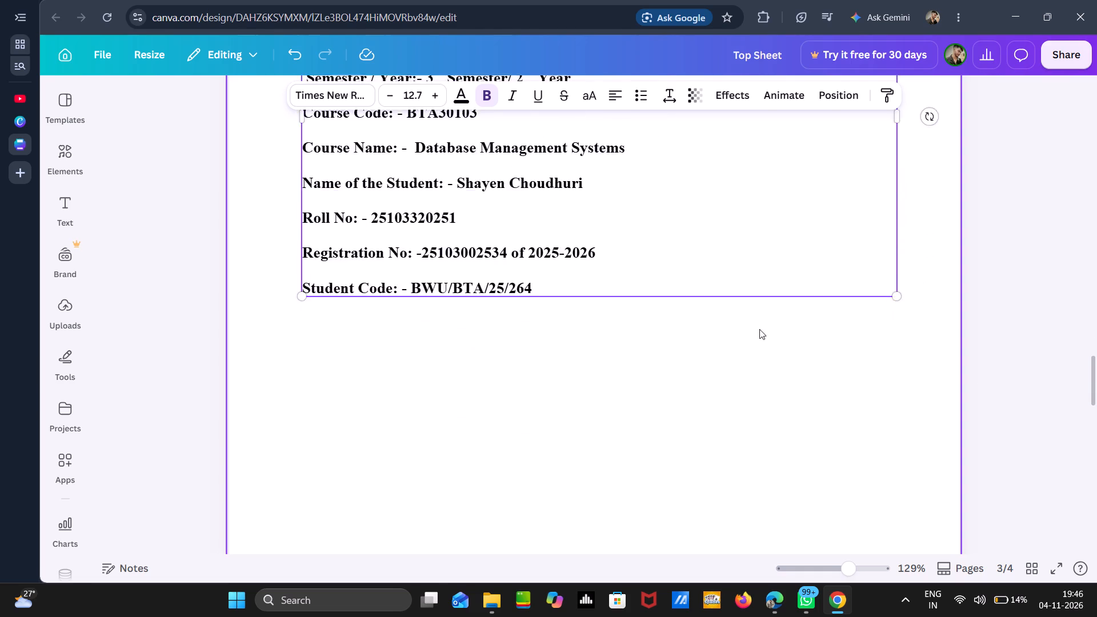
scroll(799, 366, "up", 2)
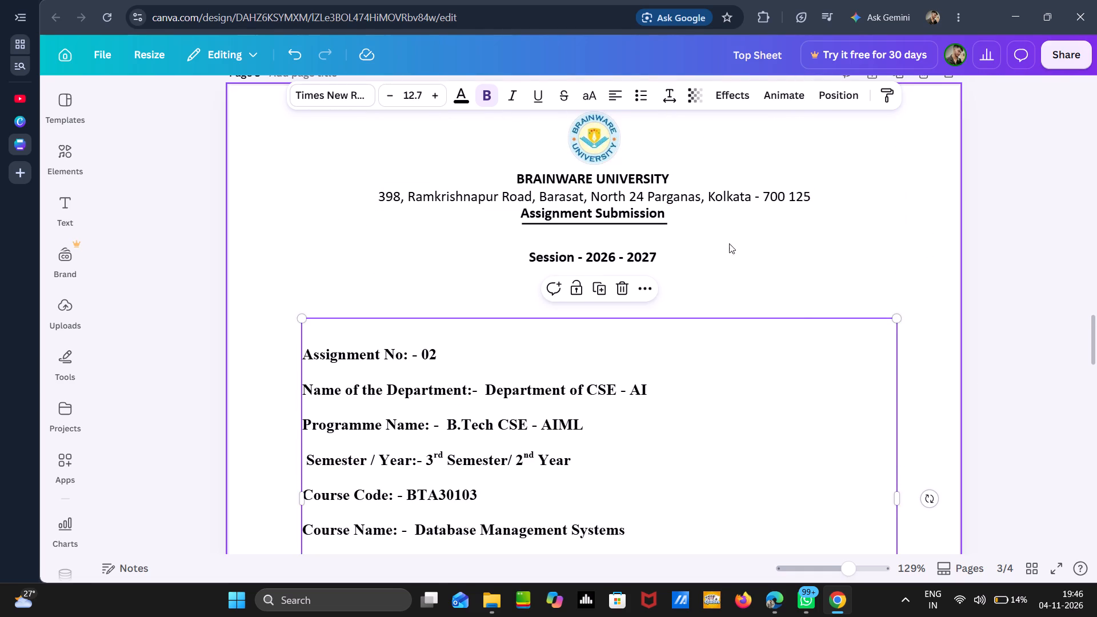
scroll(896, 250, "down", 2)
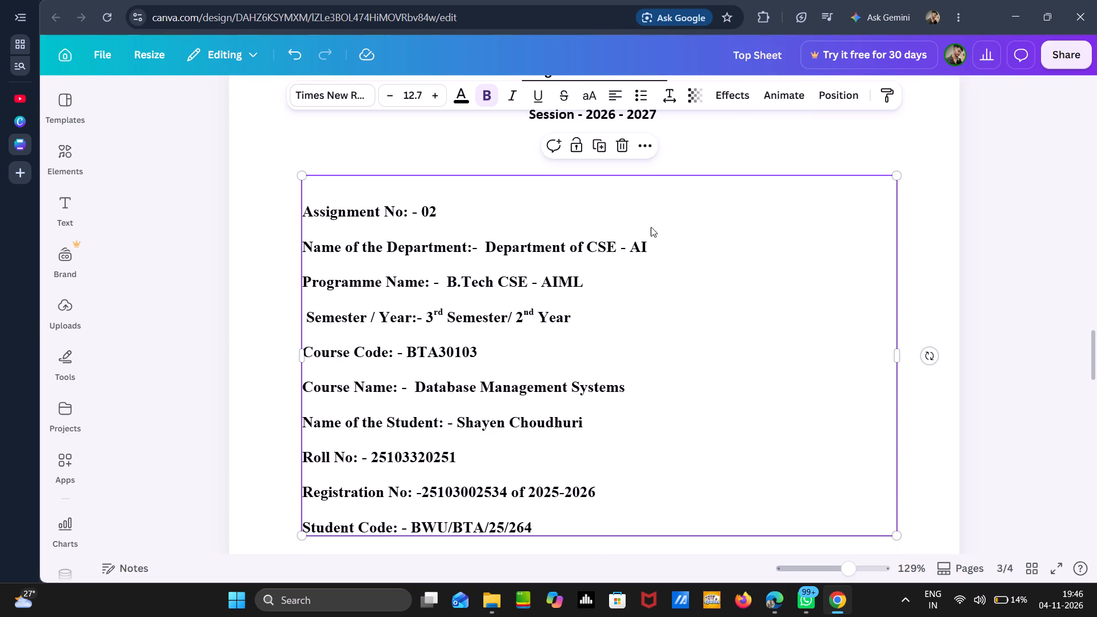
left_click(727, 150)
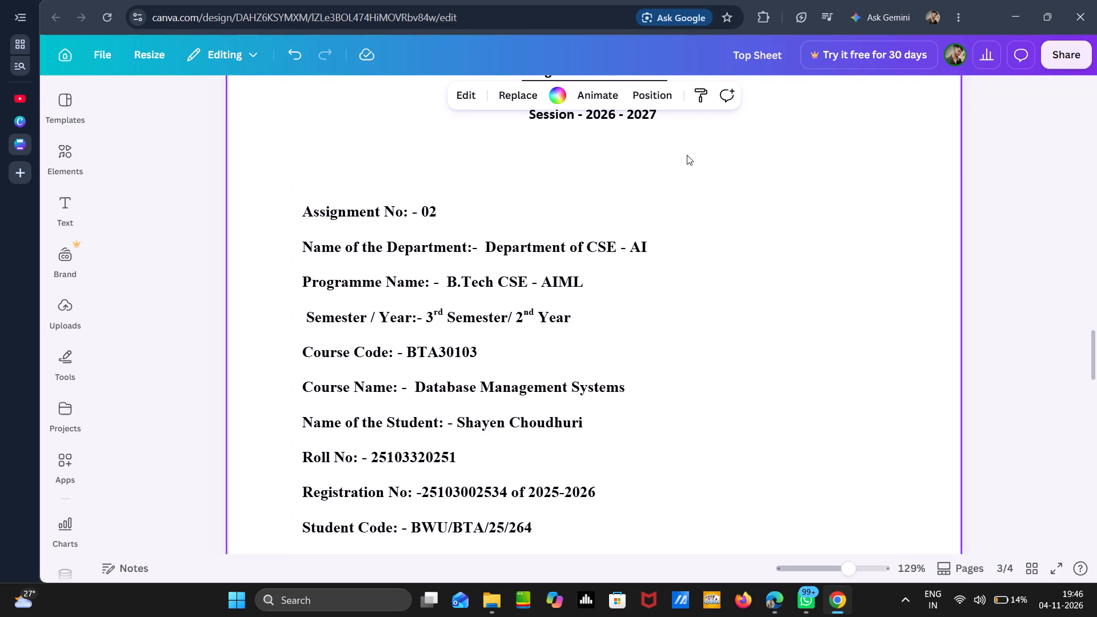
left_click(658, 231)
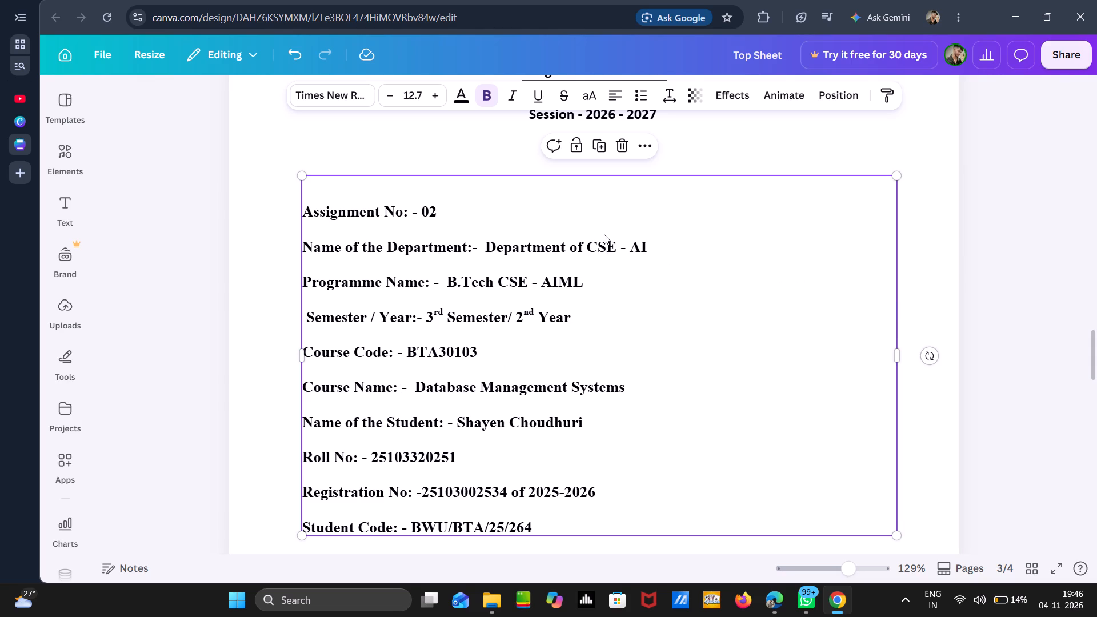
left_click(704, 162)
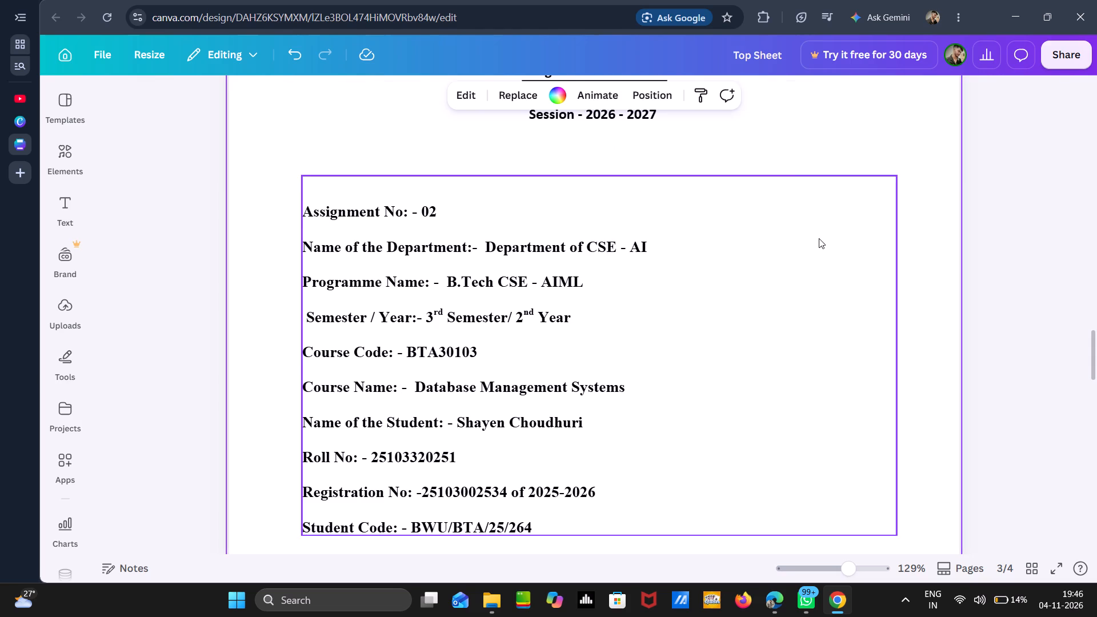
left_click(819, 238)
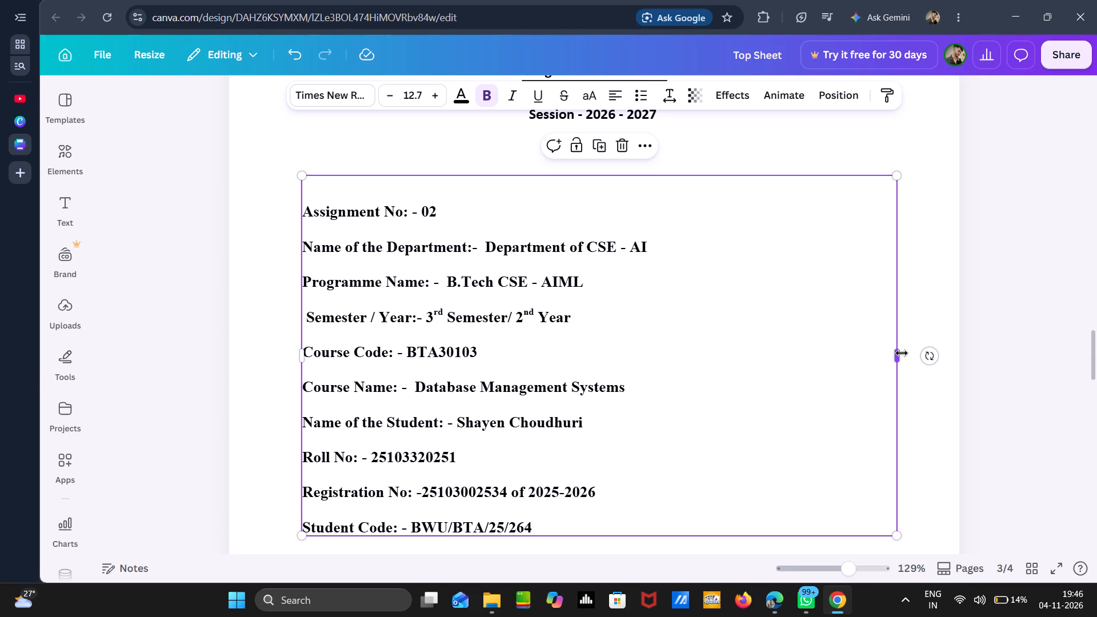
left_click(783, 157)
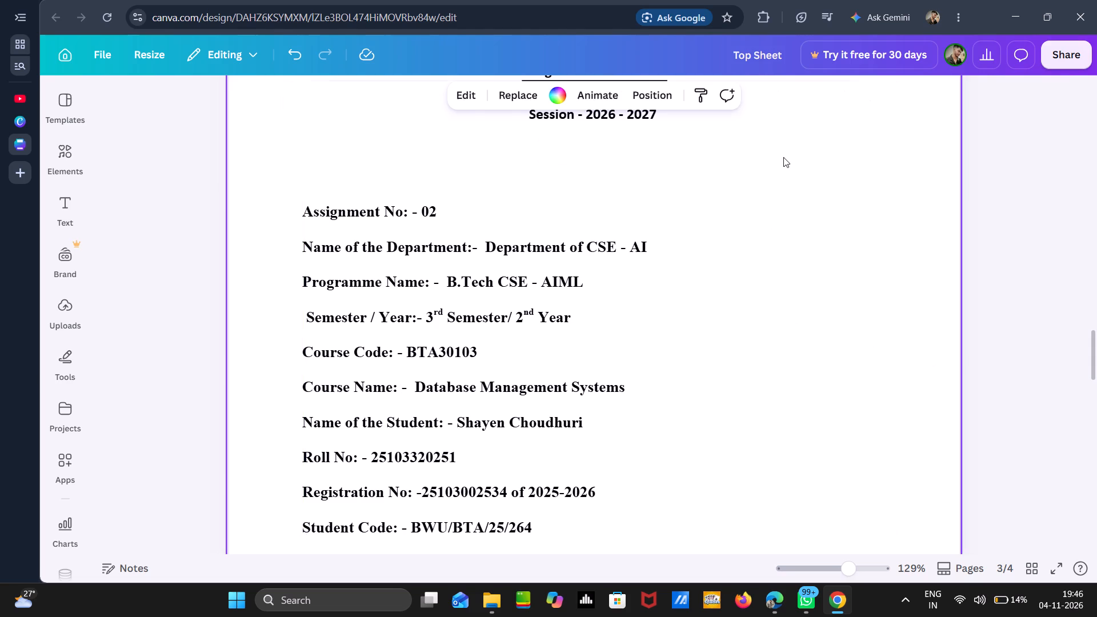
left_click(847, 218)
left_click(847, 154)
left_click(837, 201)
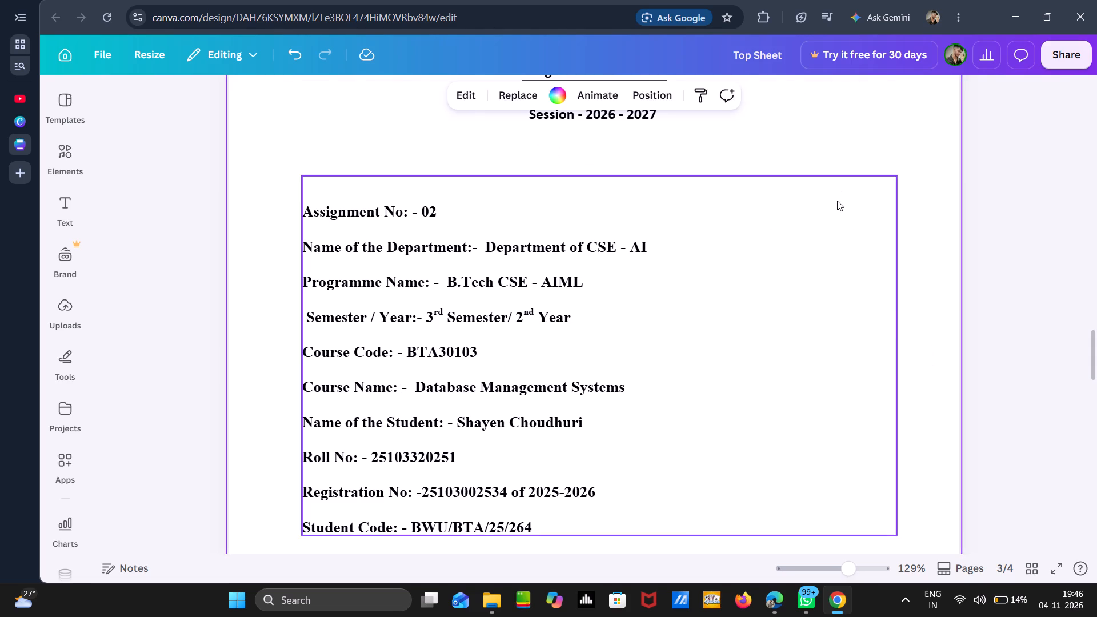
left_click(832, 138)
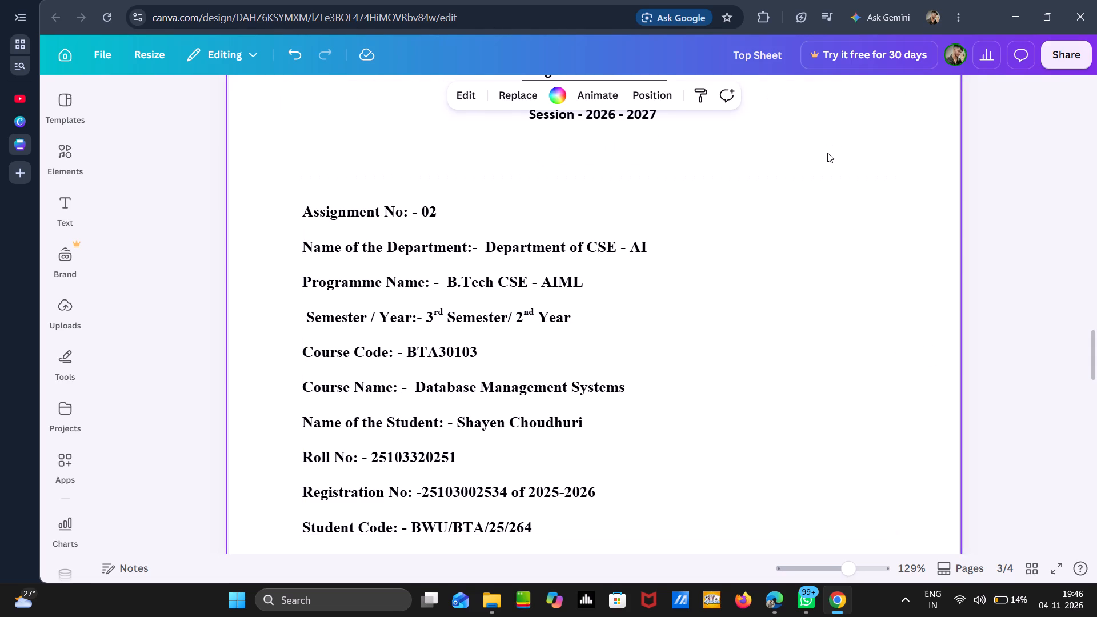
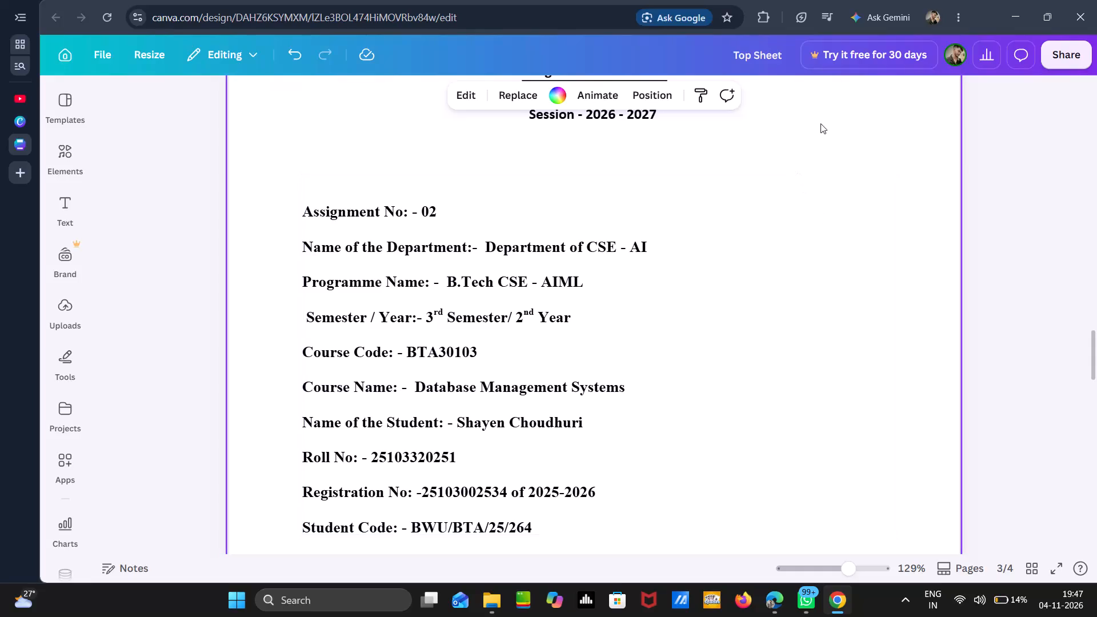
Move the assignment and student details text box on page 4 slightly down and right.
left_click(832, 121)
scroll(915, 217, "down", 5)
scroll(767, 218, "down", 7)
left_click(696, 400)
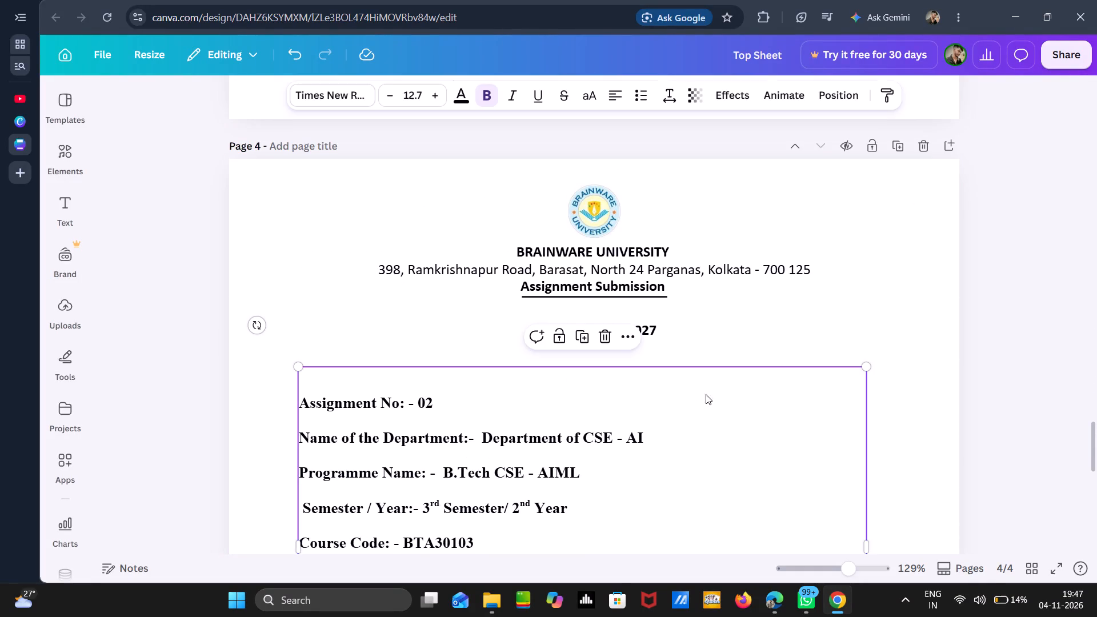
scroll(817, 302, "down", 2)
left_click_drag(769, 290, 767, 309)
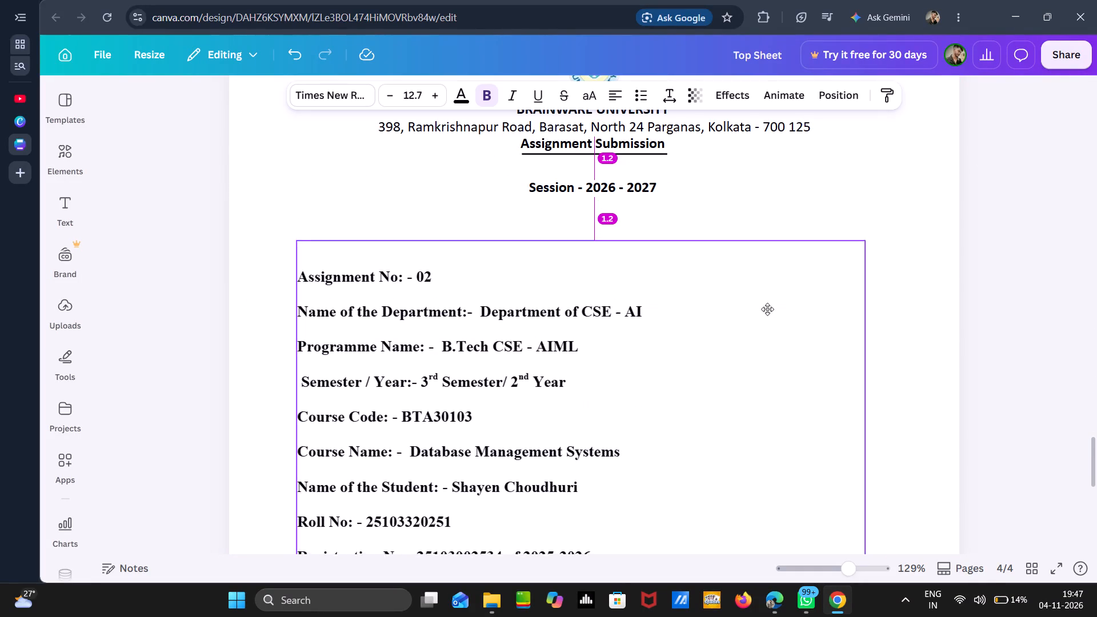
left_click_drag(767, 309, 771, 319)
Move the details text box on page 1 slightly lower below the session line, and deselect it.
scroll(783, 285, "down", 7)
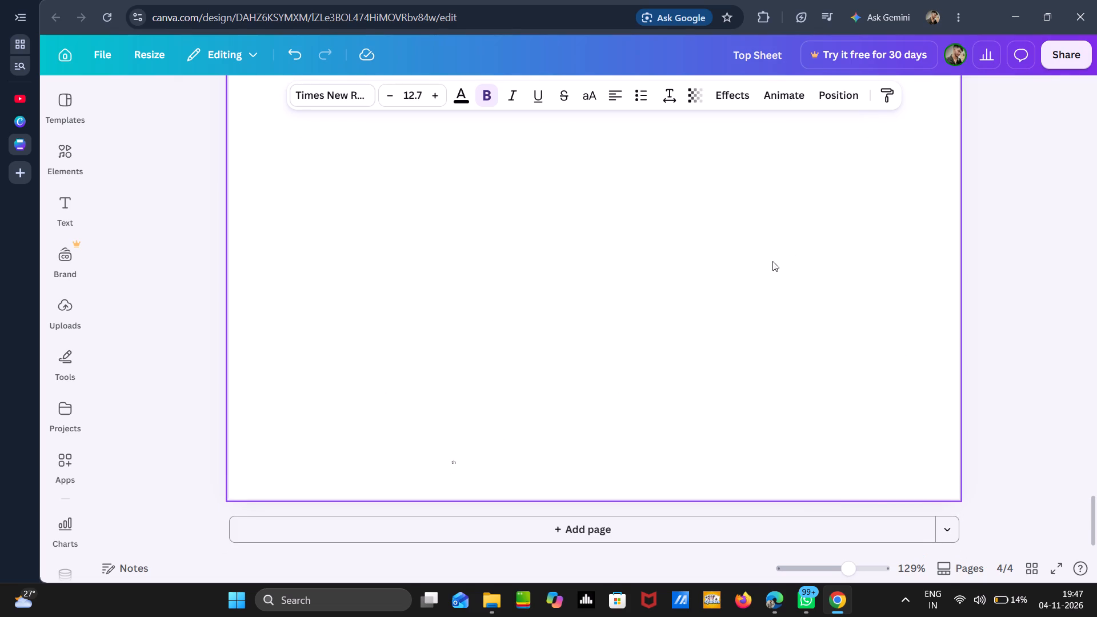
scroll(765, 270, "down", 8)
scroll(737, 158, "down", 5)
scroll(745, 230, "up", 6)
scroll(771, 187, "up", 3)
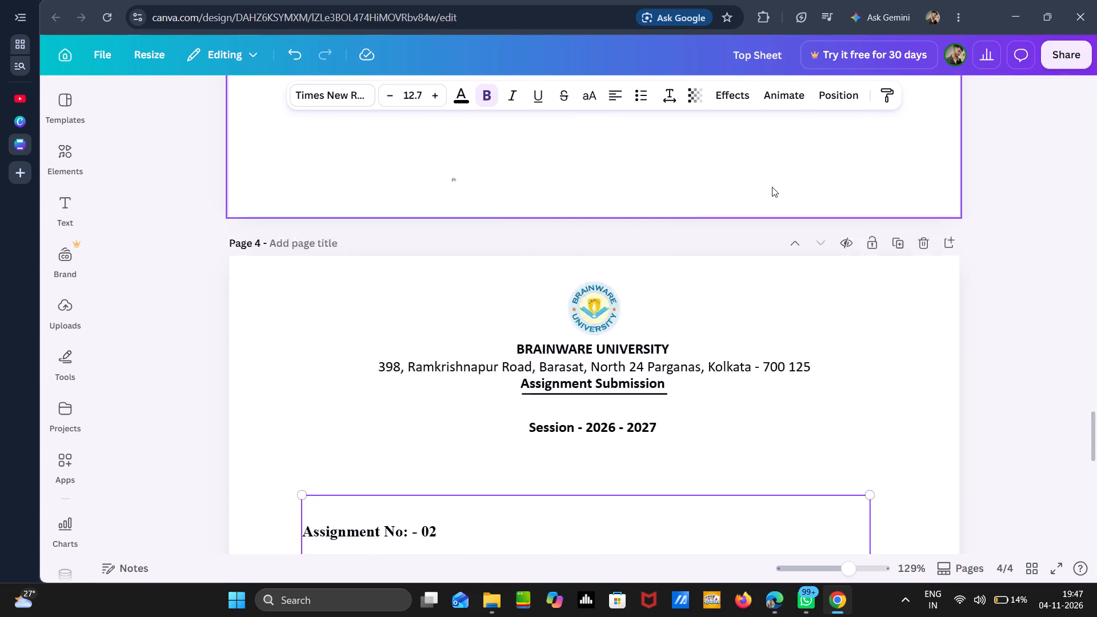
scroll(772, 187, "up", 16)
scroll(813, 191, "up", 12)
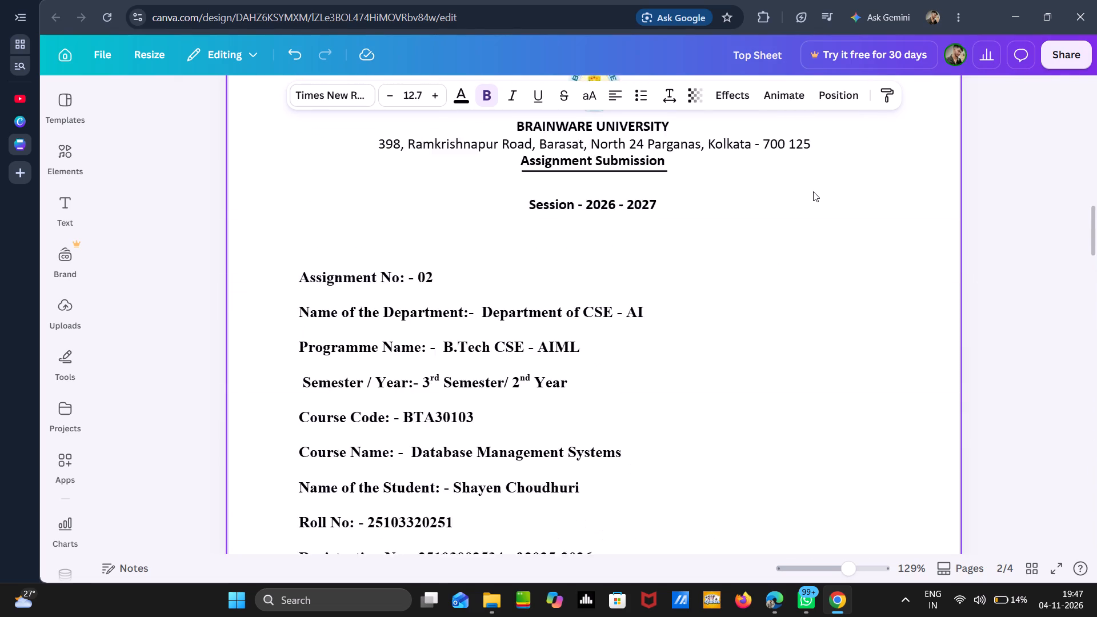
scroll(813, 191, "up", 20)
scroll(813, 191, "down", 3)
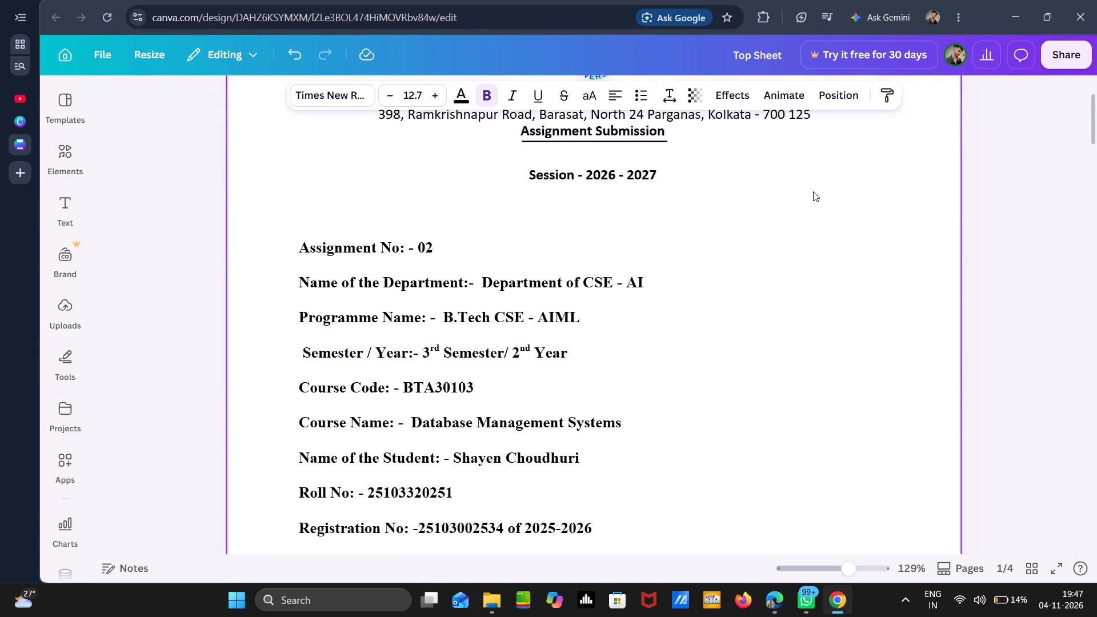
left_click(731, 230)
left_click_drag(731, 230, 730, 244)
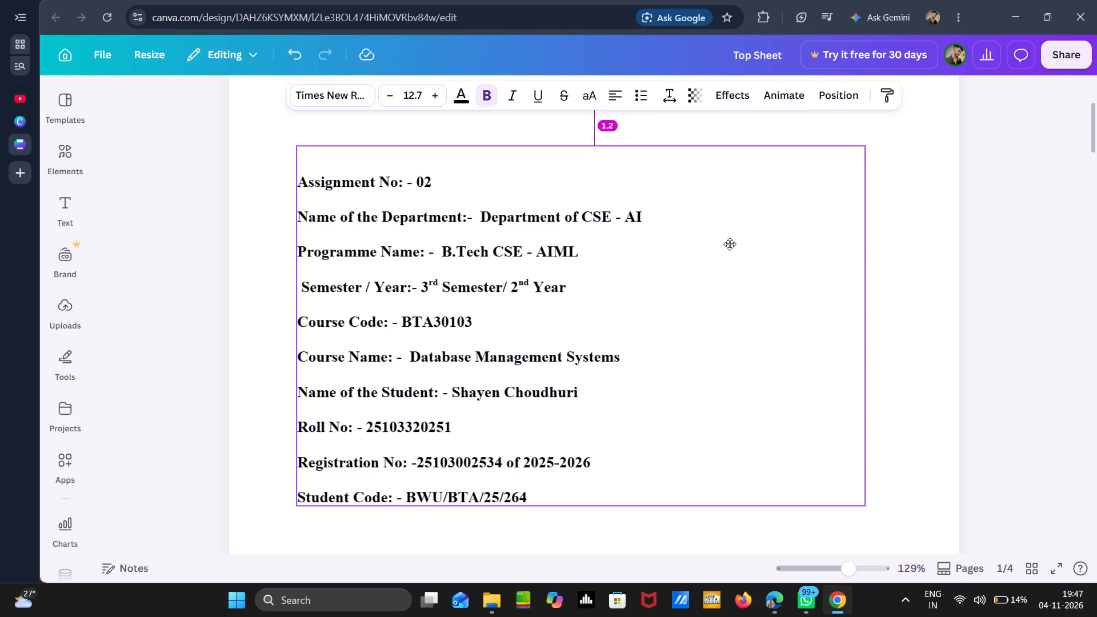
left_click_drag(730, 244, 730, 246)
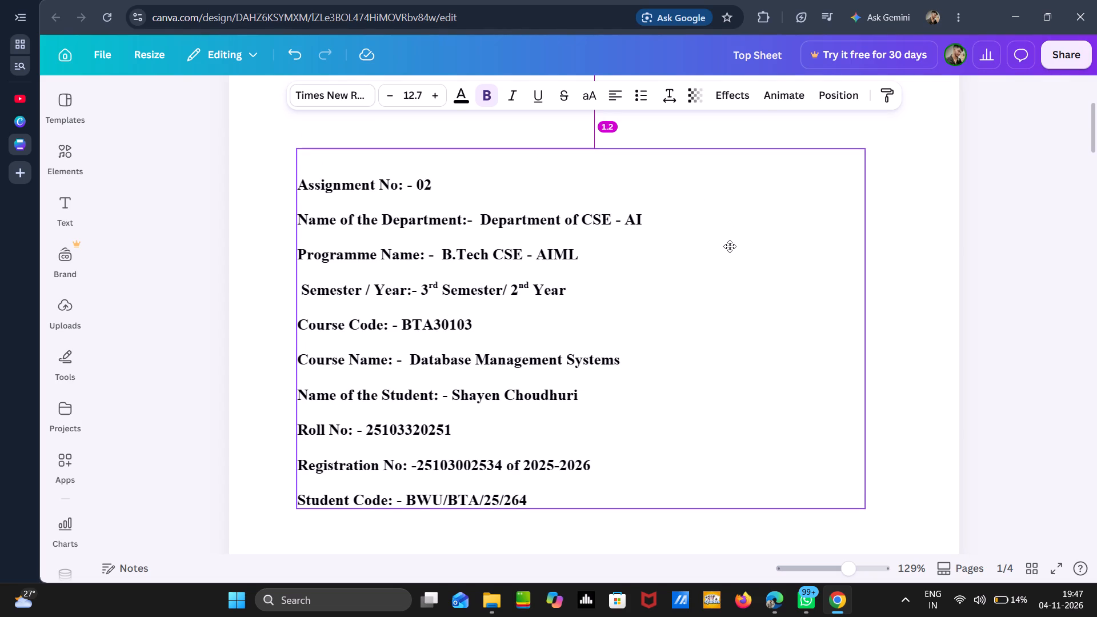
left_click_drag(730, 246, 730, 247)
left_click(910, 201)
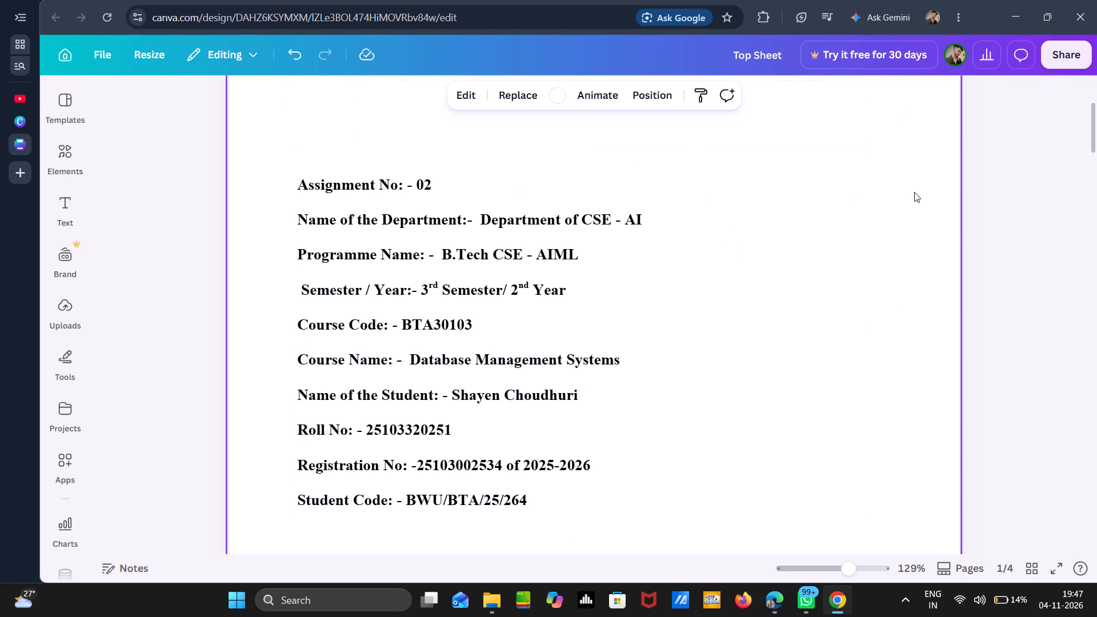
Examine page 1's layout, selecting and deselecting the details text box to check its frame.
left_click(980, 181)
left_click(858, 175)
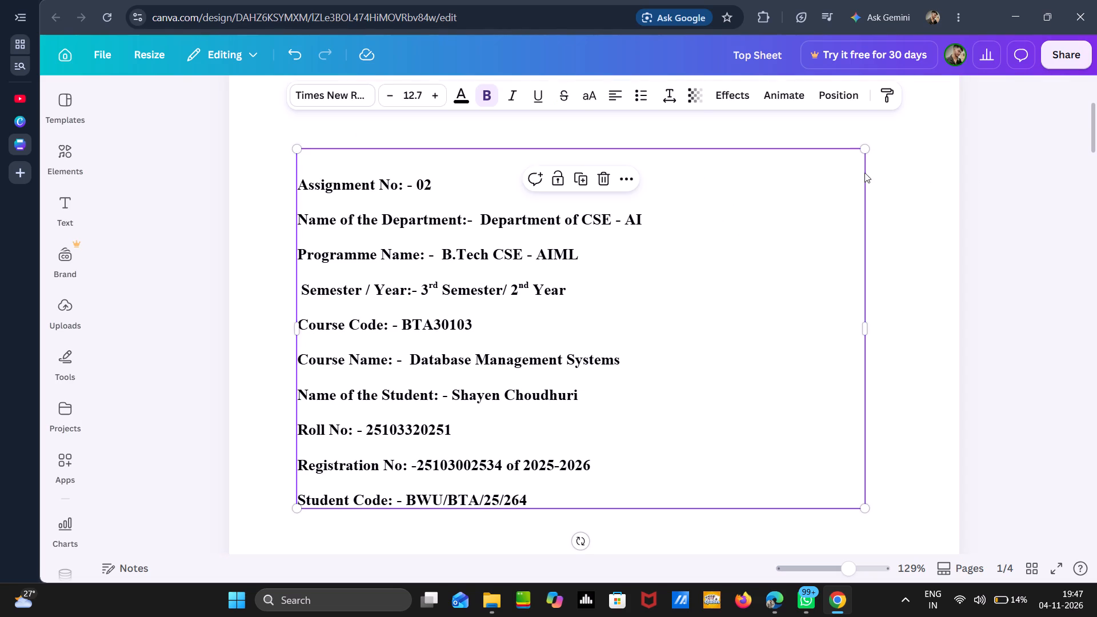
left_click(883, 173)
scroll(885, 171, "up", 5)
scroll(885, 171, "down", 5)
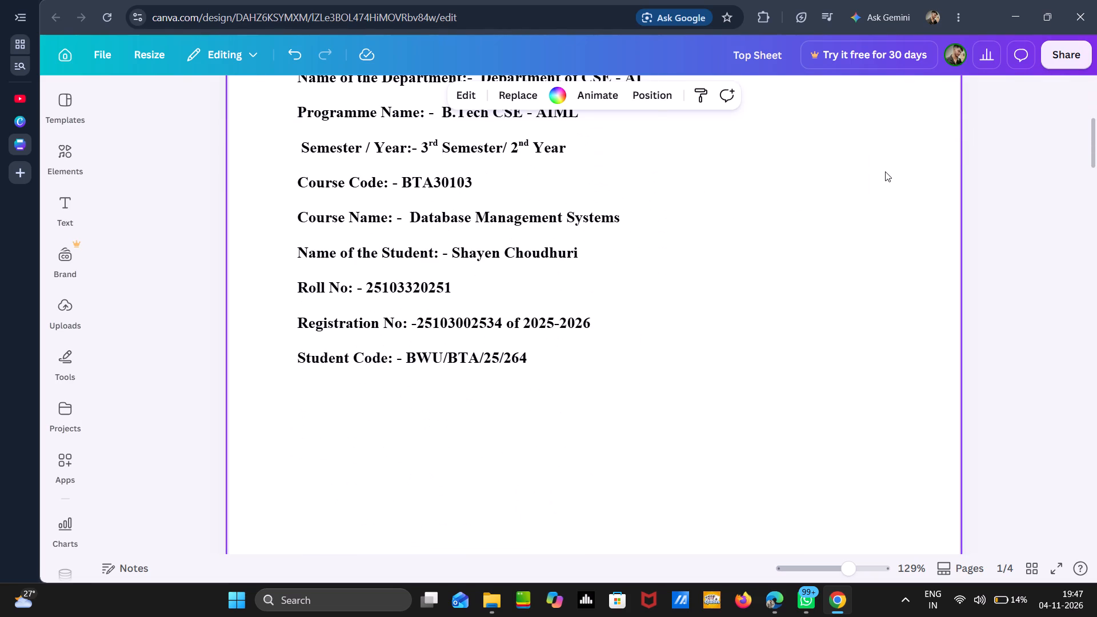
scroll(885, 171, "up", 2)
left_click(716, 265)
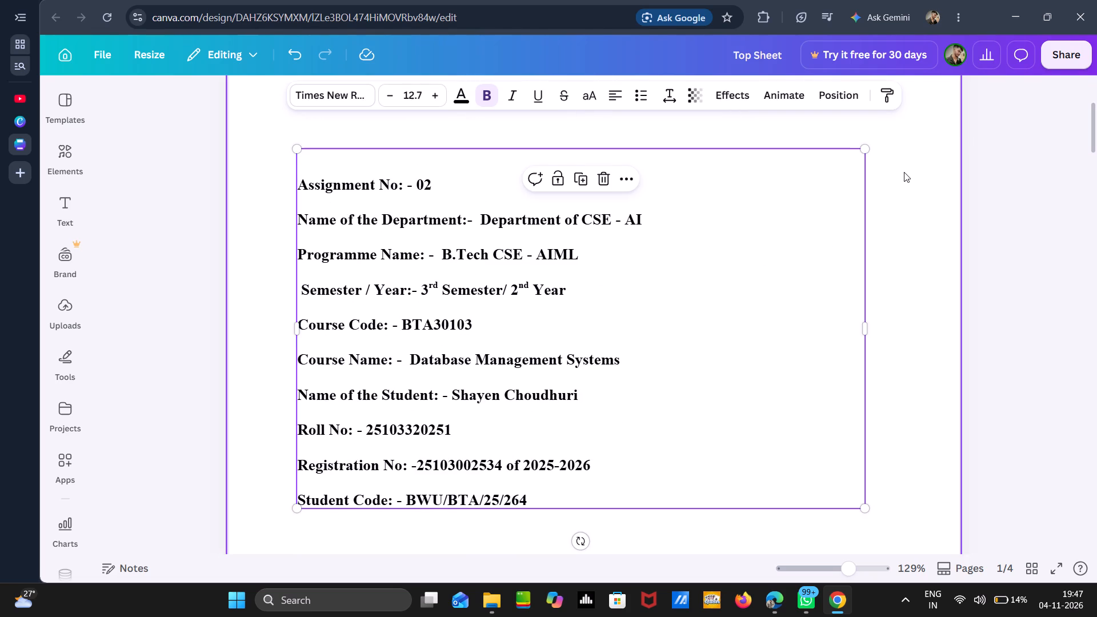
left_click(898, 195)
Move the details text box on page 2 slightly down and right.
scroll(592, 289, "down", 5)
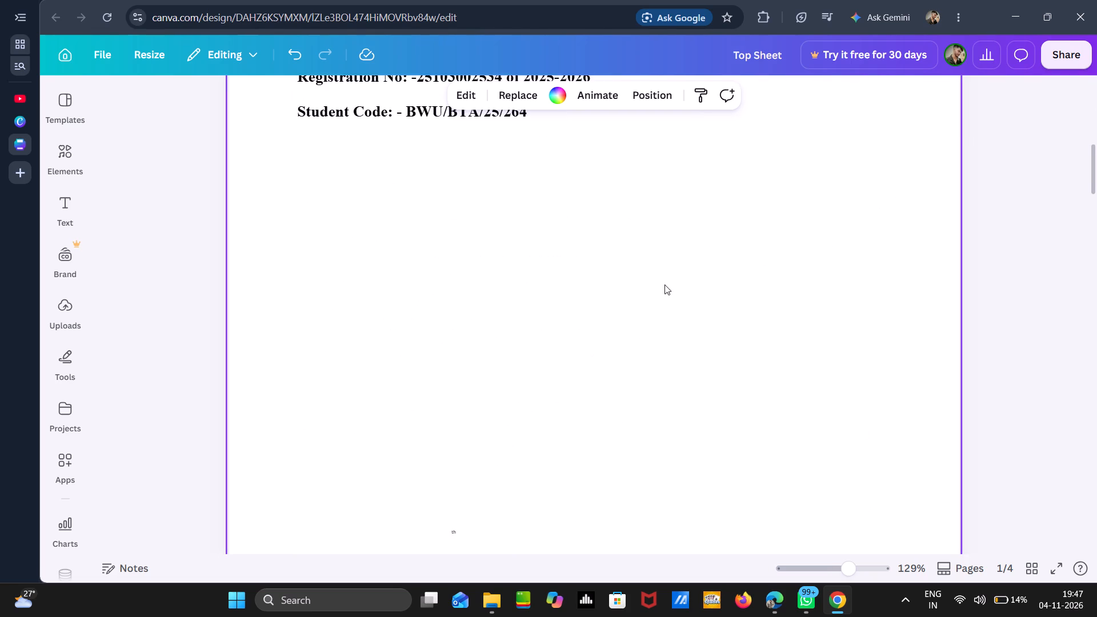
scroll(664, 285, "down", 9)
left_click(652, 310)
left_click_drag(725, 270, 725, 284)
Check the details text box on page 3, and move the one on page 4 a little further down.
scroll(862, 231, "down", 3)
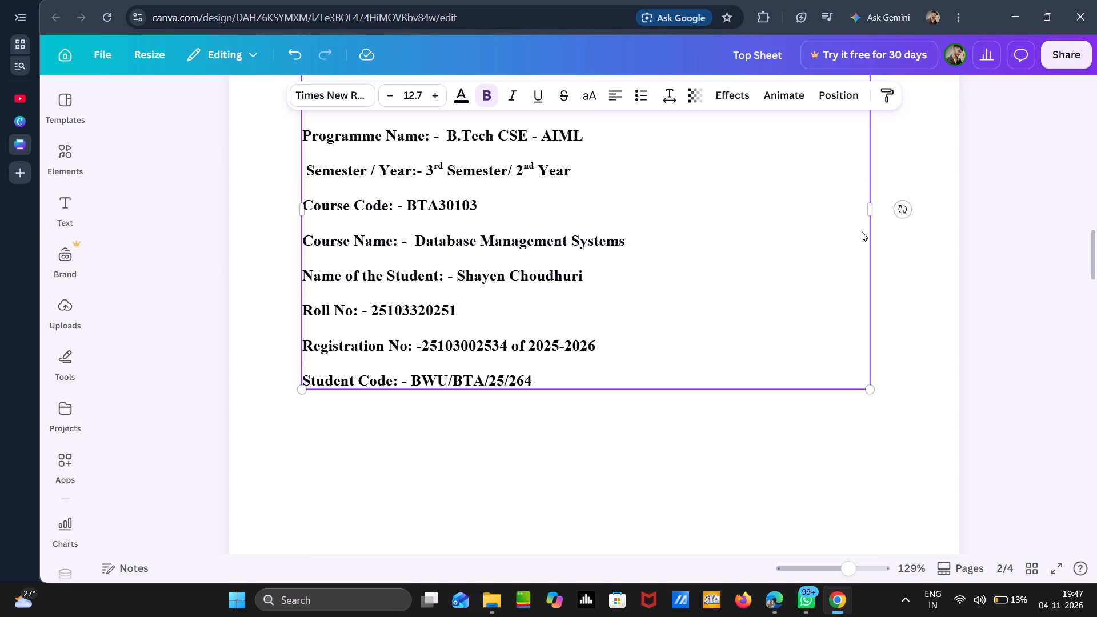
scroll(862, 231, "down", 3)
scroll(802, 251, "down", 8)
left_click(724, 271)
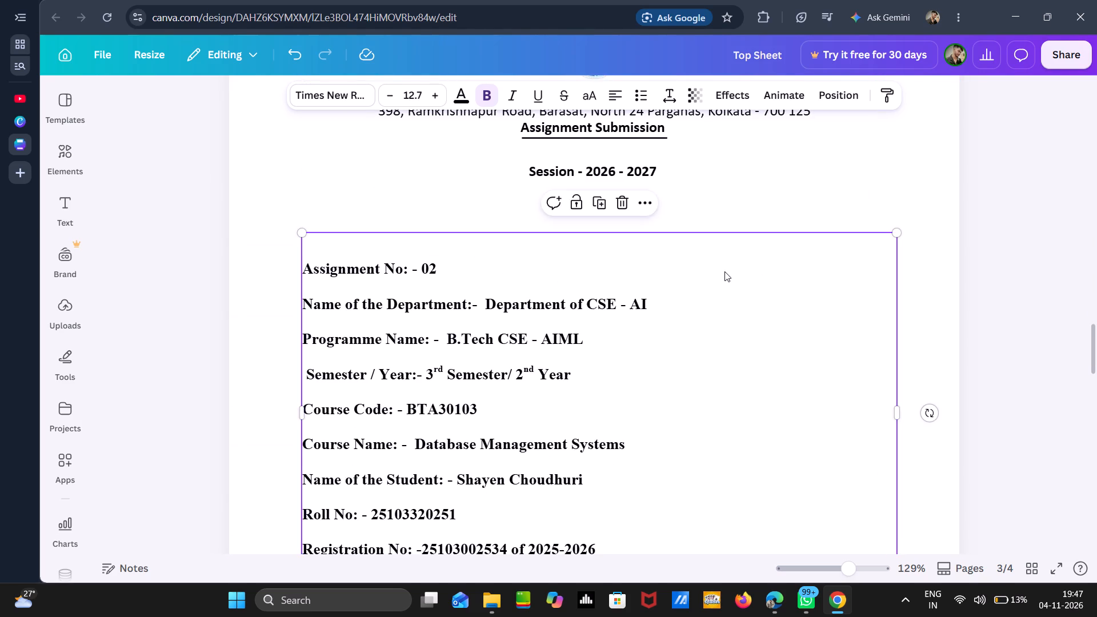
scroll(743, 264, "down", 16)
left_click(741, 268)
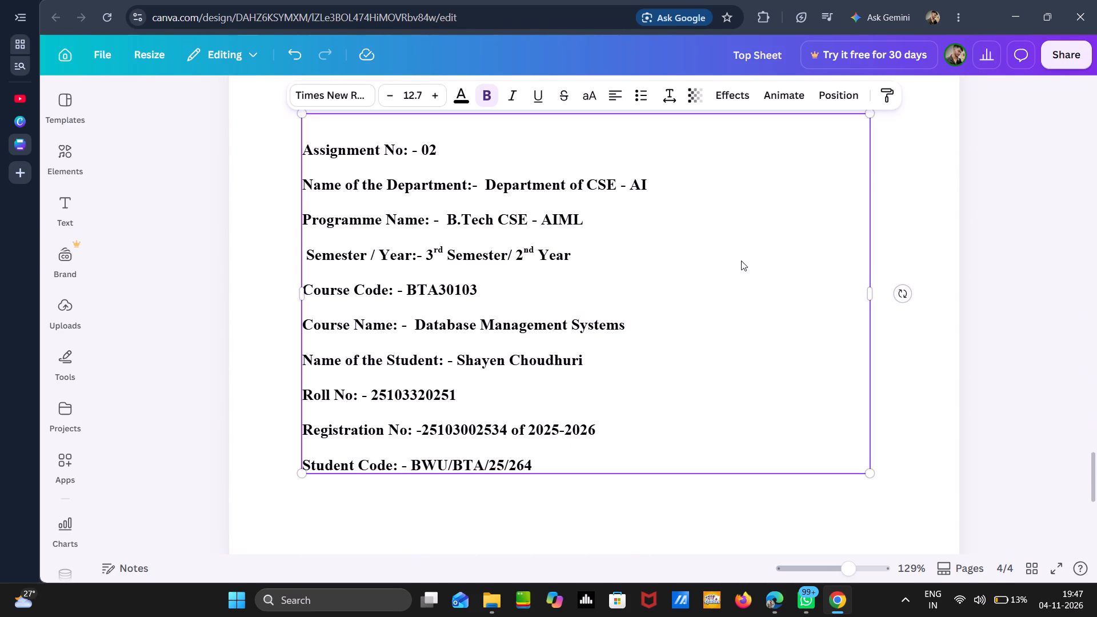
left_click_drag(741, 261, 741, 278)
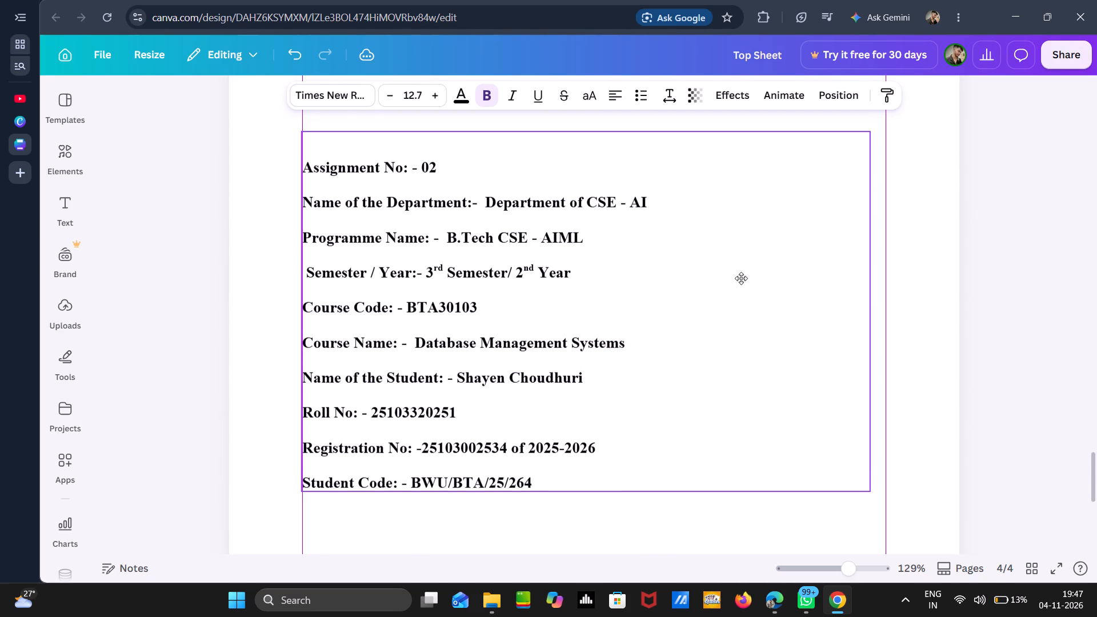
left_click_drag(741, 278, 741, 282)
Nudge the details text box on page 2 slightly further down, and deselect it.
scroll(778, 265, "up", 20)
scroll(777, 236, "up", 7)
scroll(777, 236, "up", 19)
scroll(777, 236, "up", 5)
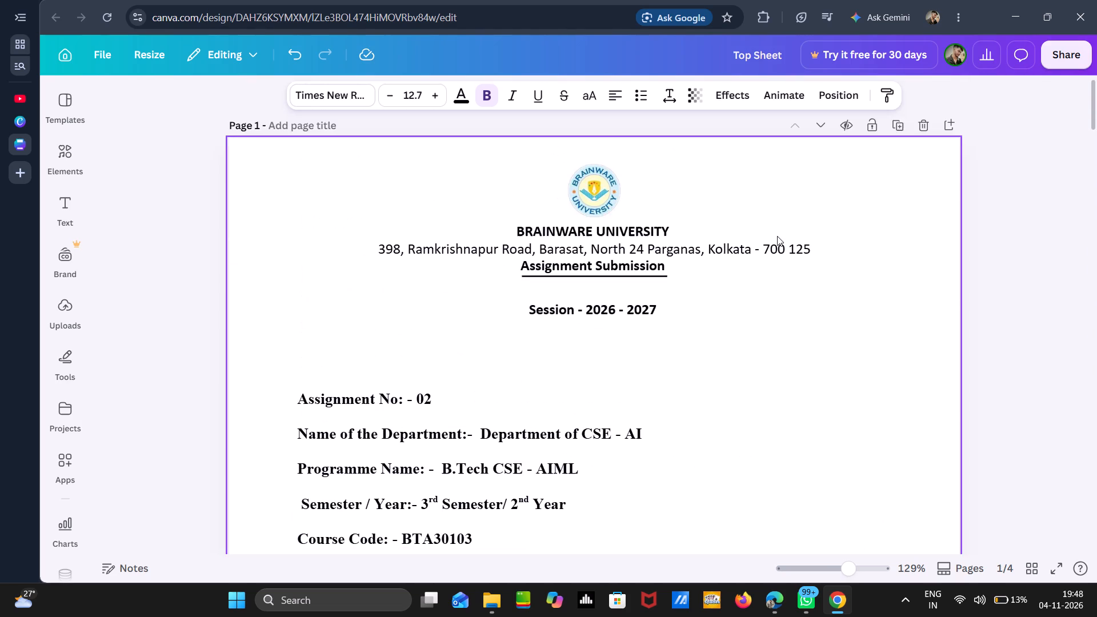
scroll(777, 236, "down", 12)
scroll(778, 234, "up", 1)
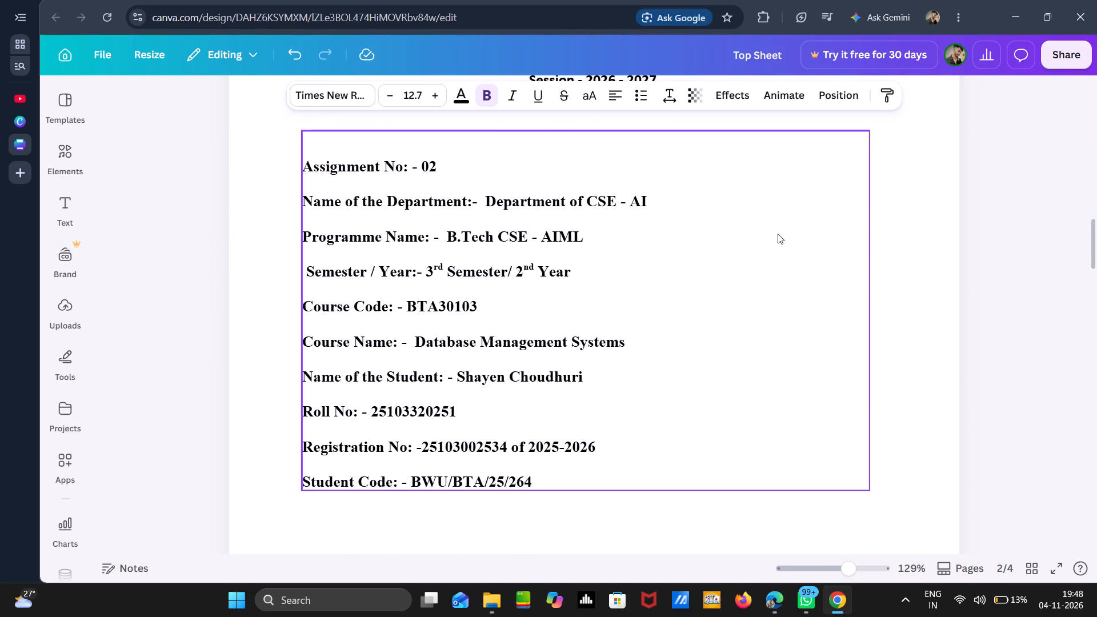
left_click_drag(778, 233, 778, 238)
scroll(867, 222, "up", 16)
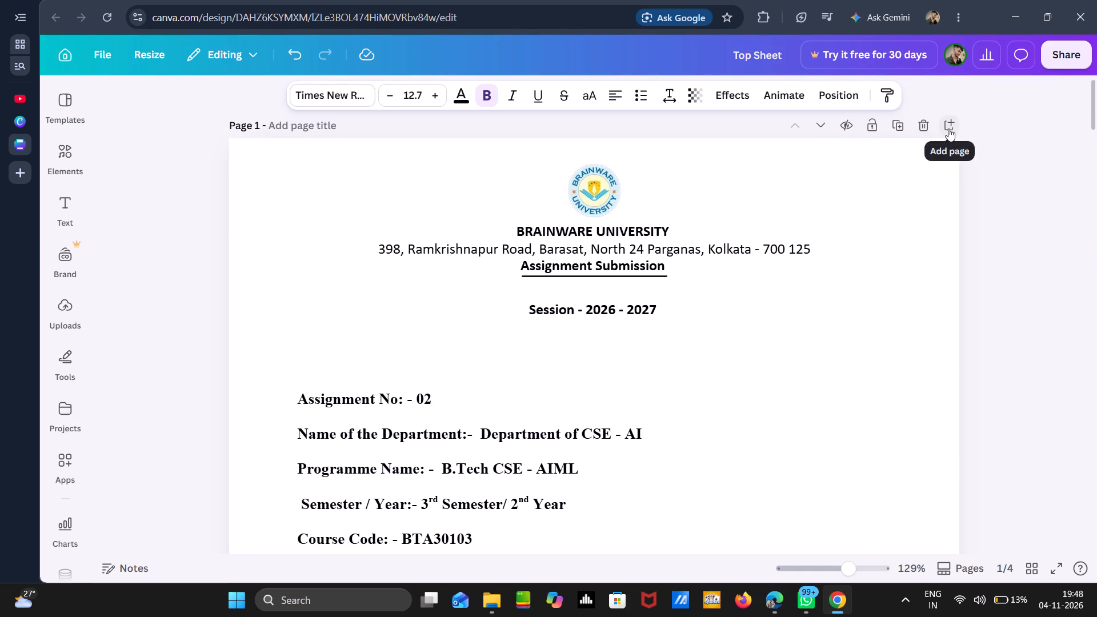
left_click(976, 158)
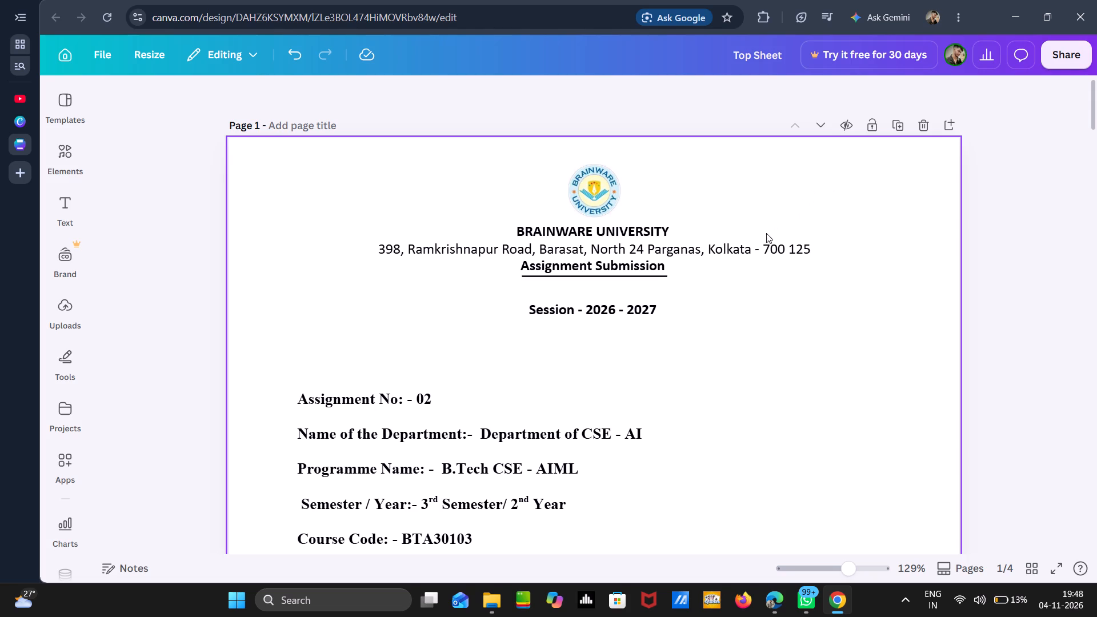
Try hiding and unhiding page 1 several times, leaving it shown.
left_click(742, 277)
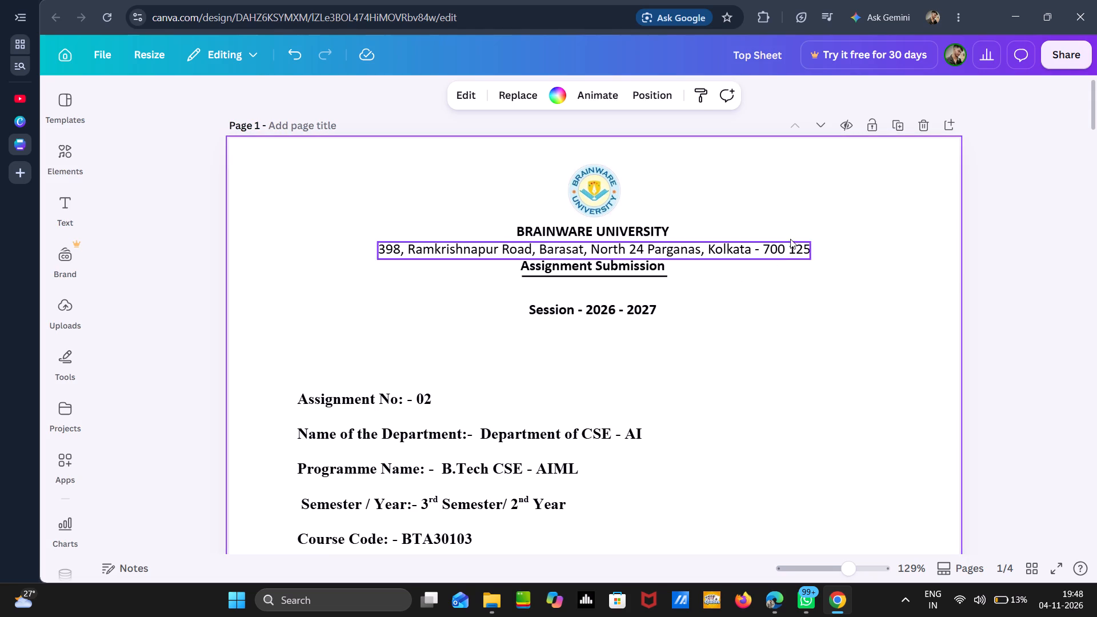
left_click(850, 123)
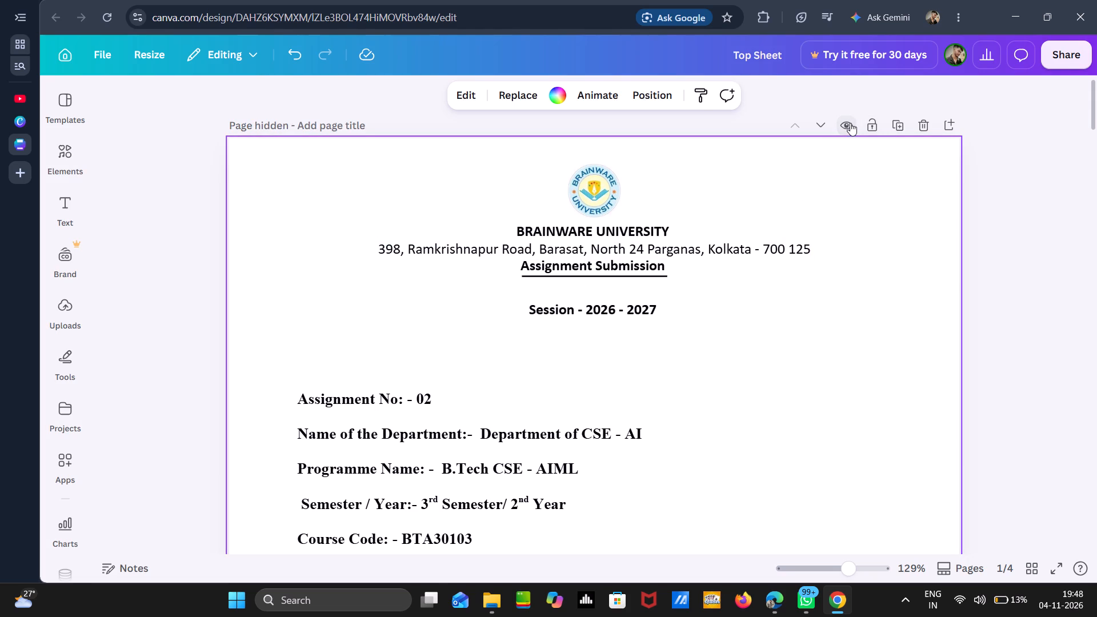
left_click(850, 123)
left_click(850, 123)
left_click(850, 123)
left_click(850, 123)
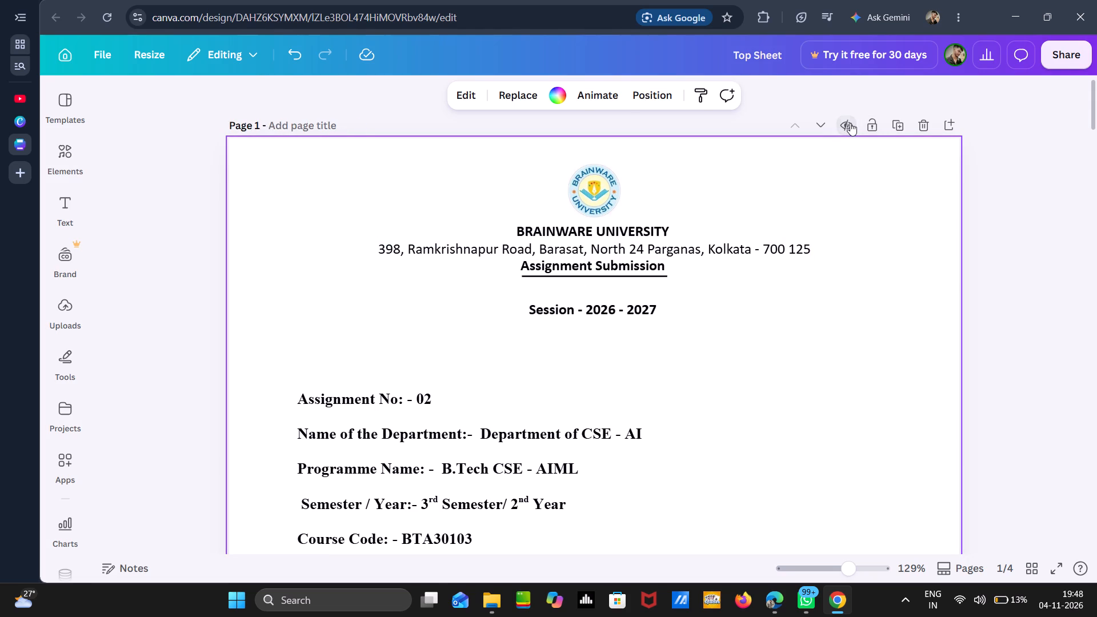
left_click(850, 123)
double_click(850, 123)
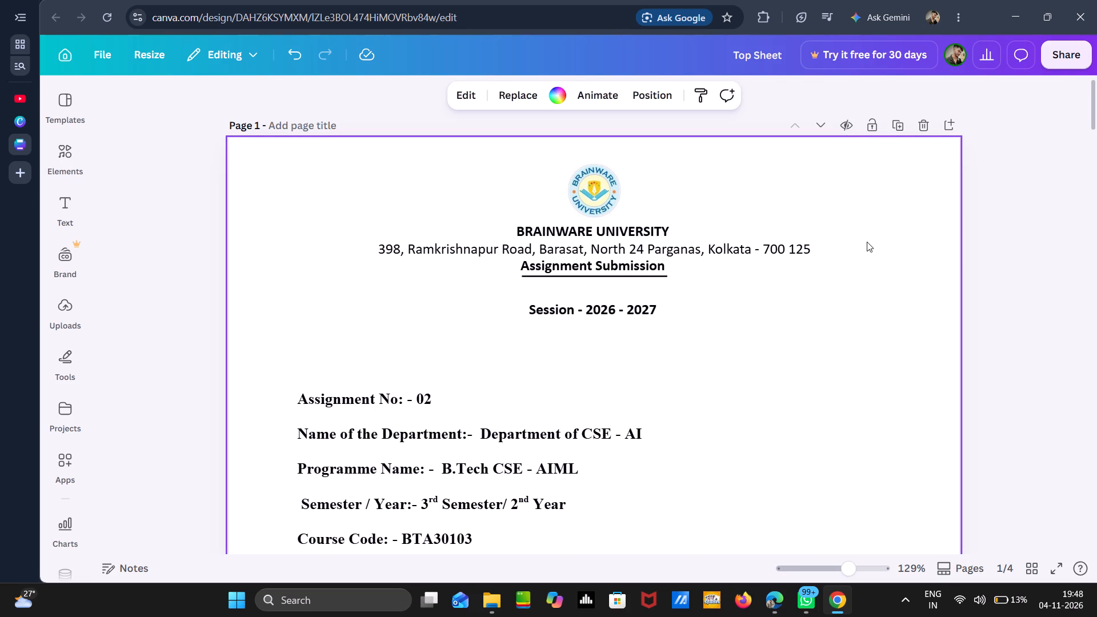
Examine the layout and details of the top sheets from page 1 through page 4.
scroll(836, 258, "down", 3)
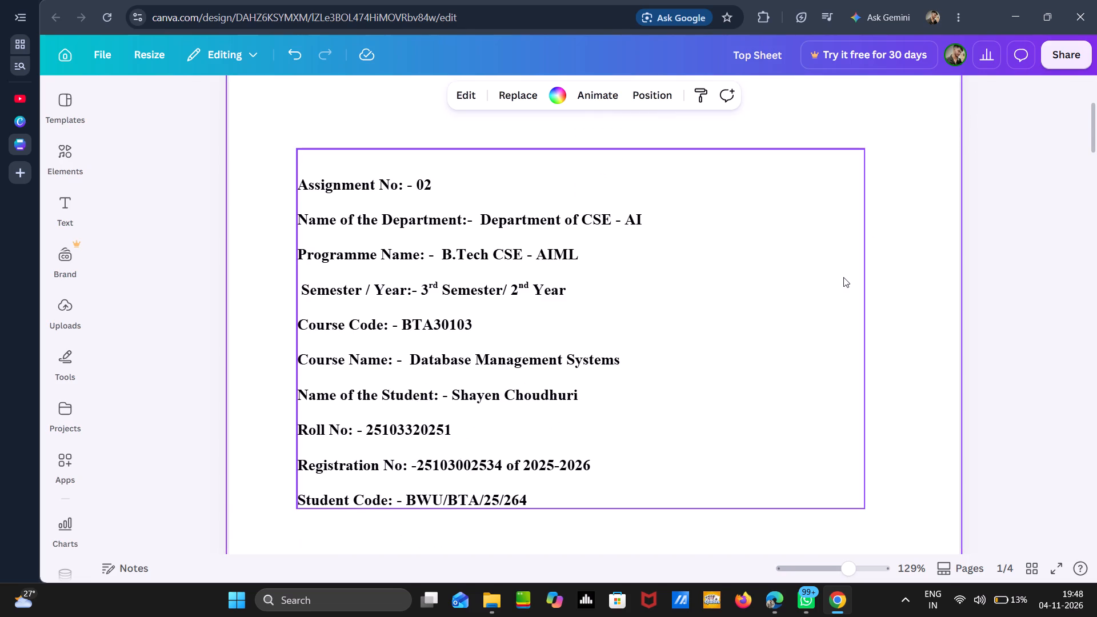
scroll(848, 270, "down", 8)
scroll(840, 331, "down", 6)
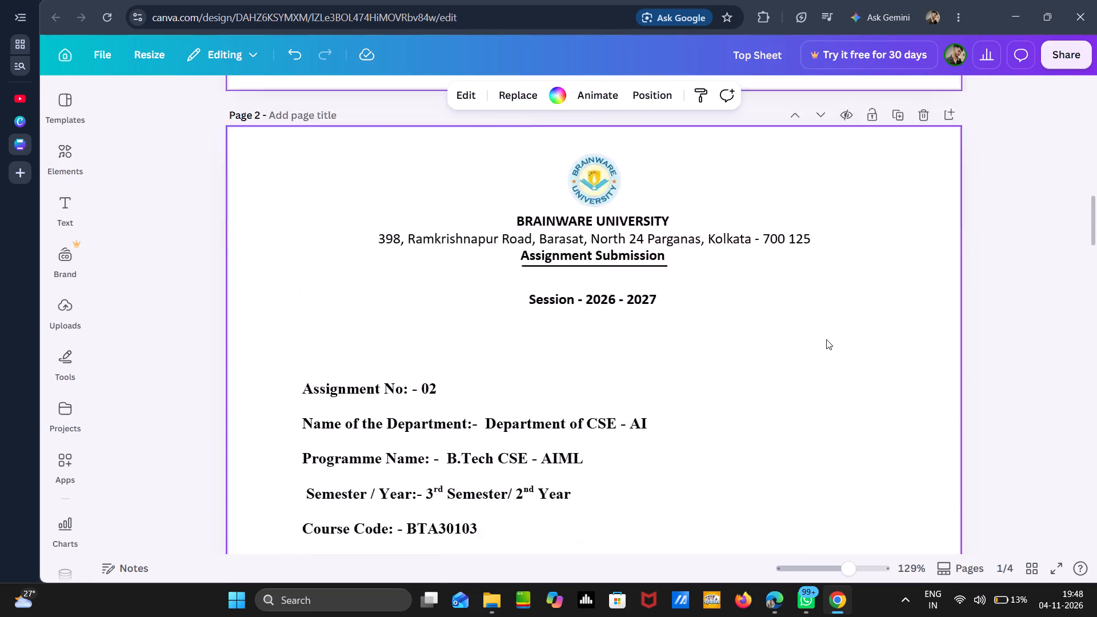
scroll(830, 352, "down", 20)
scroll(830, 352, "down", 11)
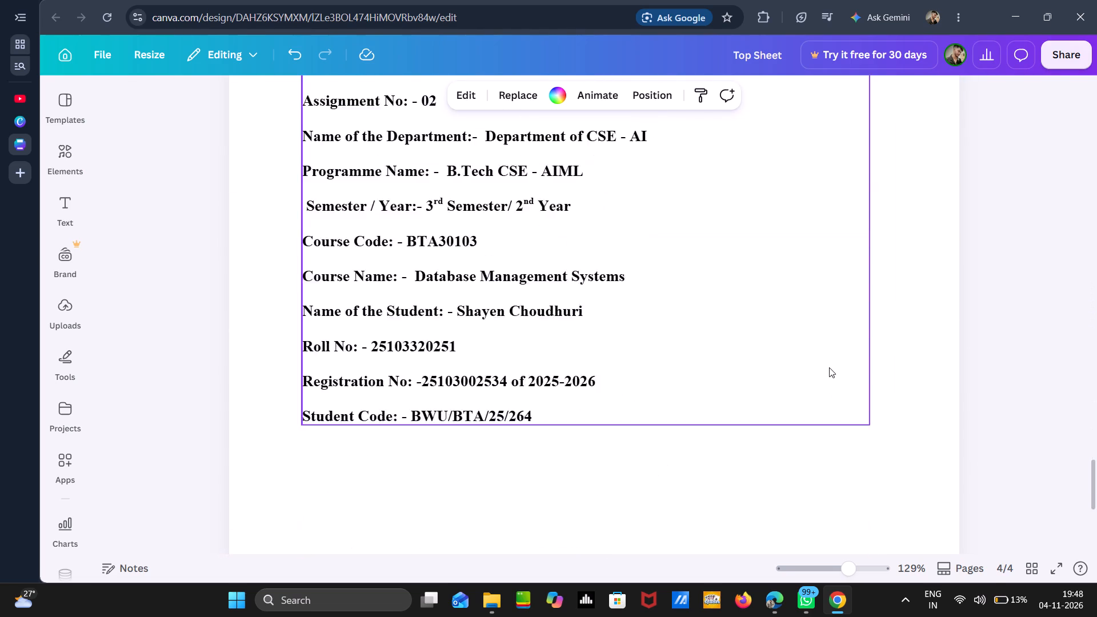
scroll(829, 367, "down", 19)
scroll(834, 390, "up", 11)
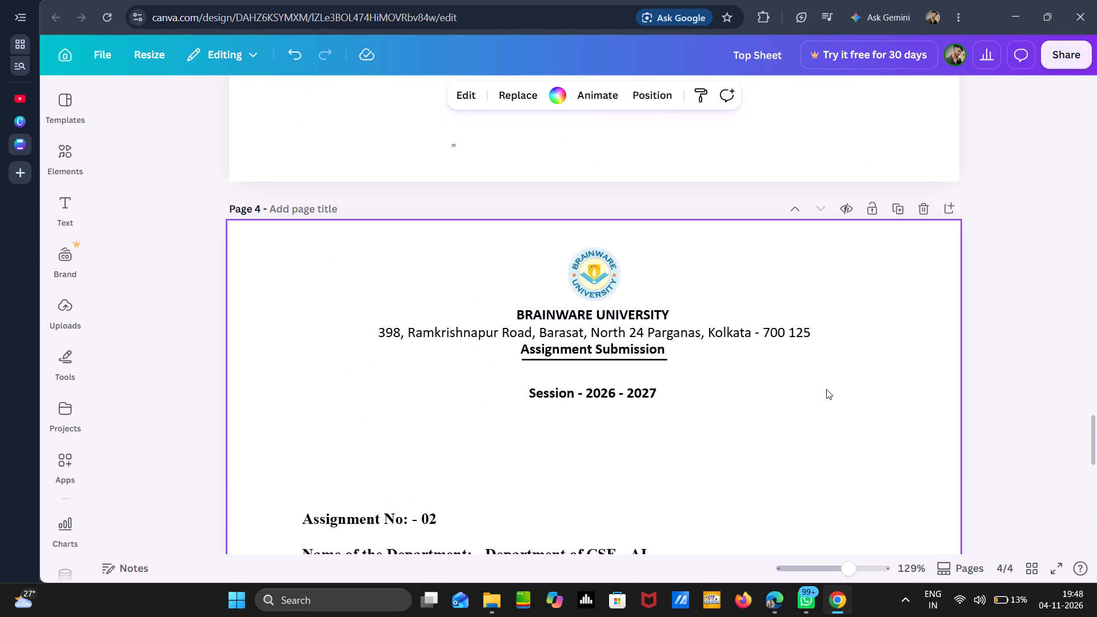
scroll(826, 389, "down", 4)
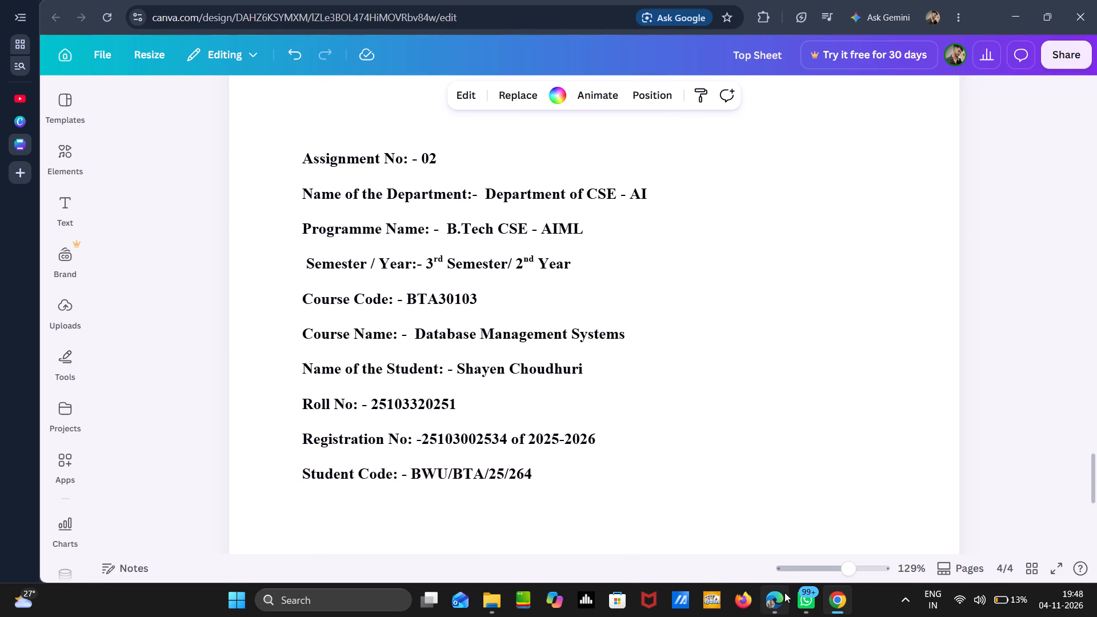
Switch to Brainware DOX in Edge and copy the course code BBS00008 from the A4 sheet preview.
left_click(779, 591)
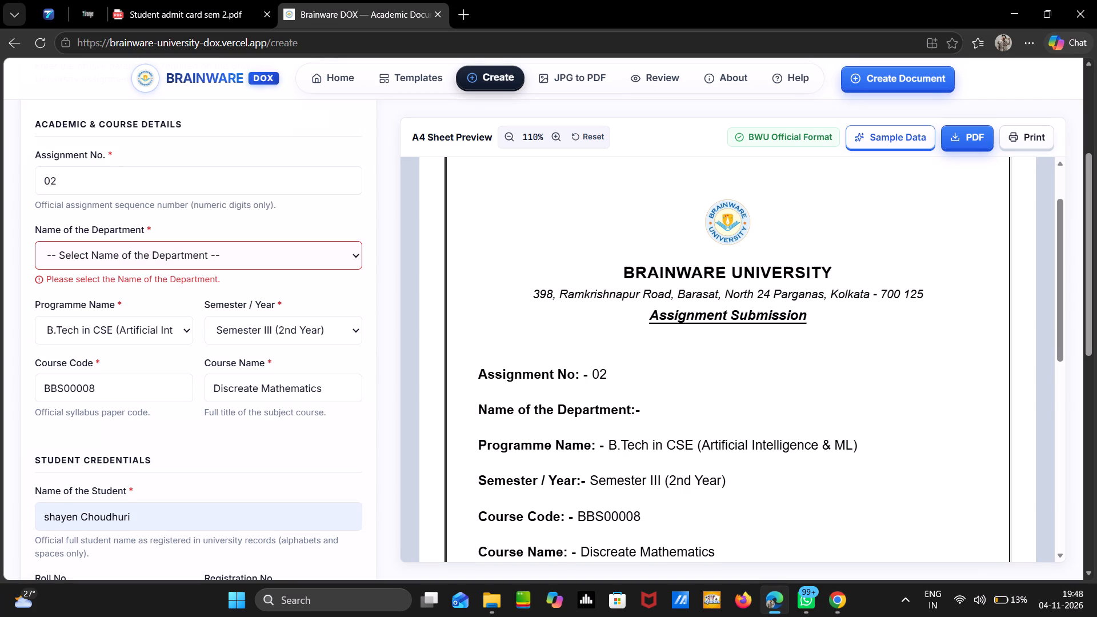
scroll(612, 450, "down", 2)
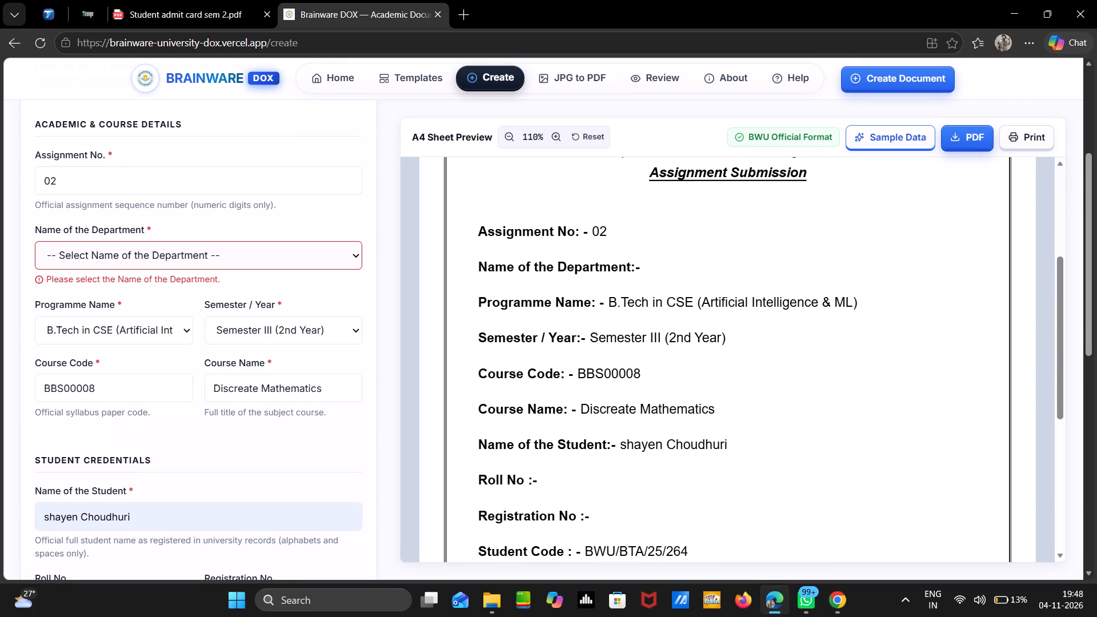
left_click_drag(577, 370, 663, 370)
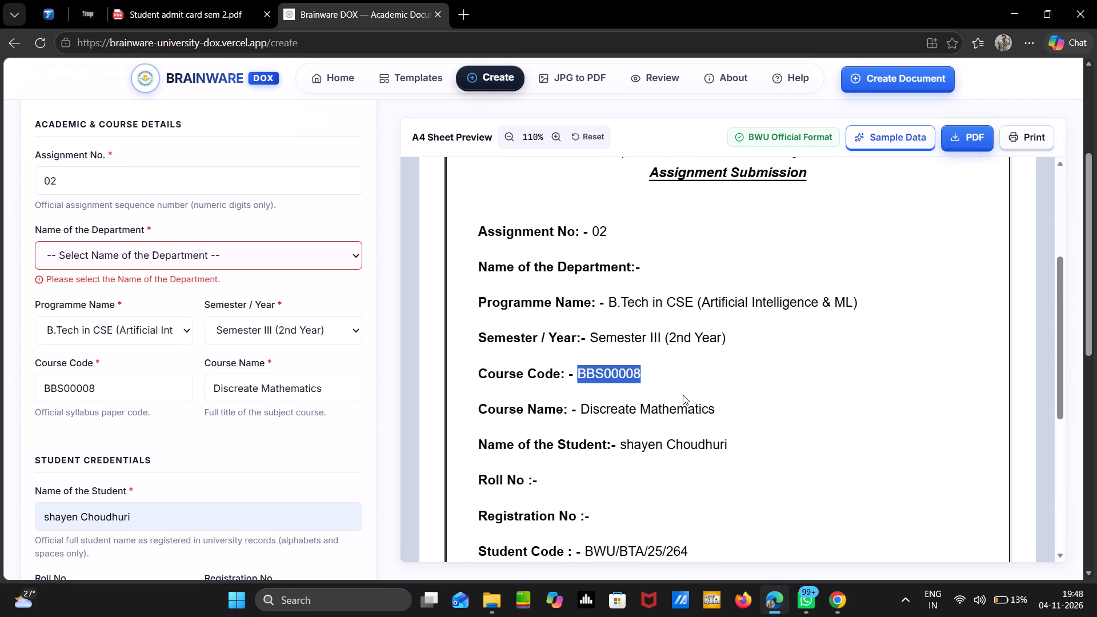
key("ctrl+c")
Switch to Canva and replace the course name value in page 2's details text with the copied BBS00008.
left_click(850, 596)
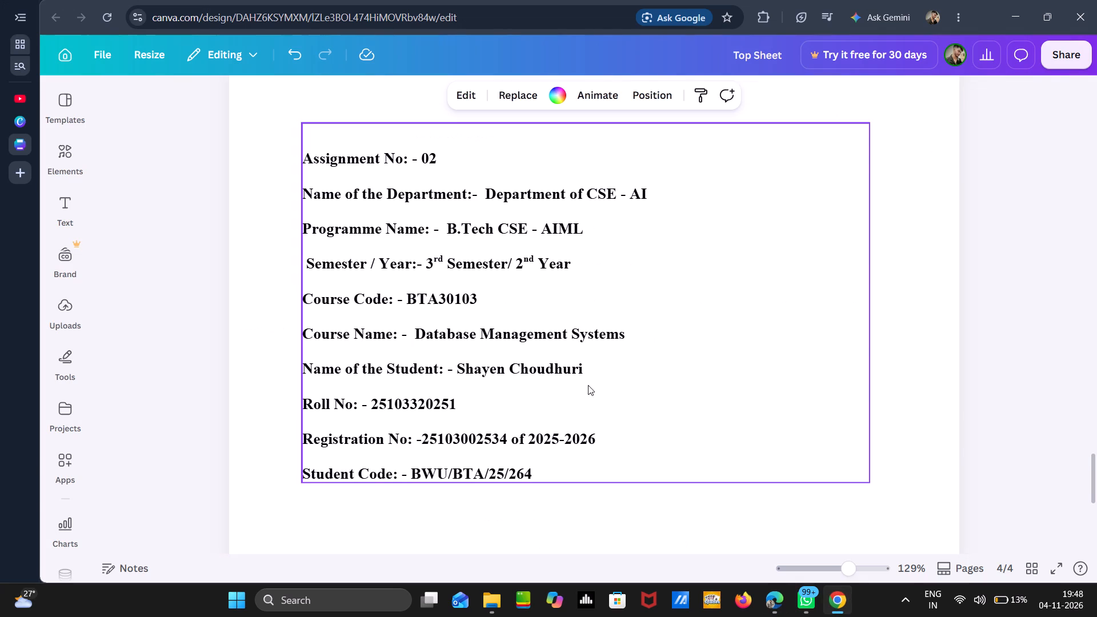
scroll(616, 332, "up", 20)
scroll(616, 332, "up", 6)
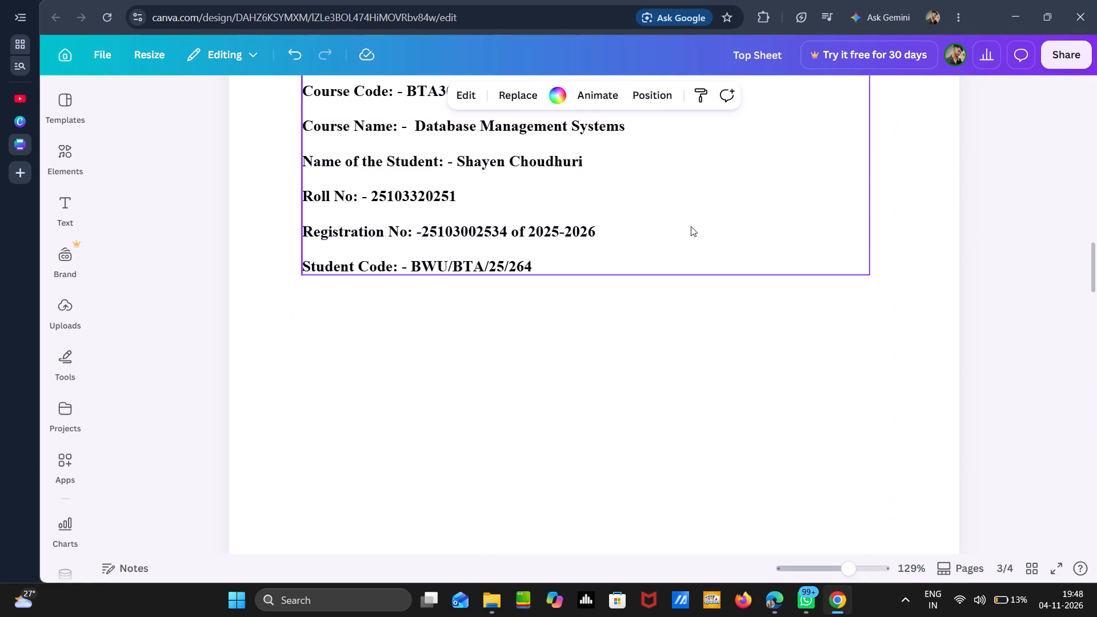
scroll(691, 226, "up", 20)
scroll(691, 226, "up", 3)
scroll(691, 226, "down", 3)
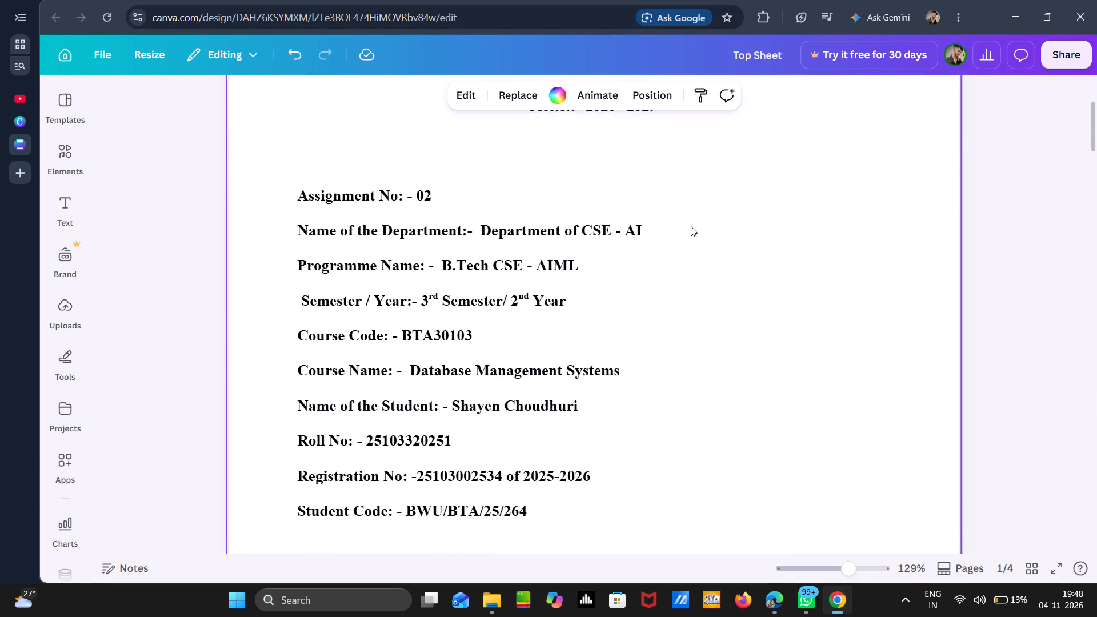
scroll(691, 226, "down", 13)
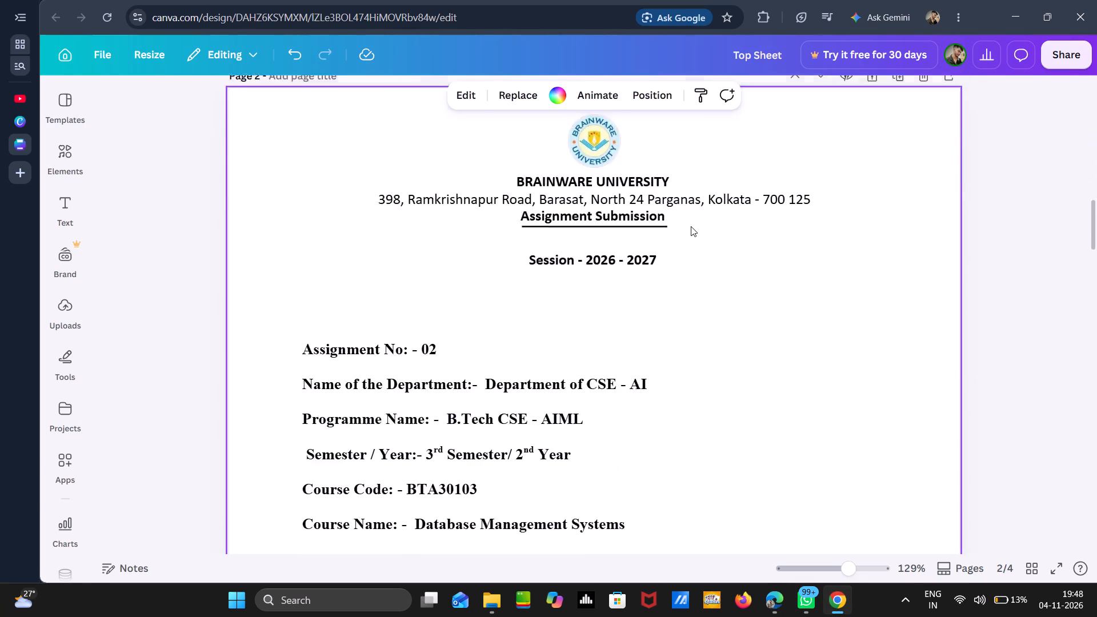
scroll(691, 226, "down", 2)
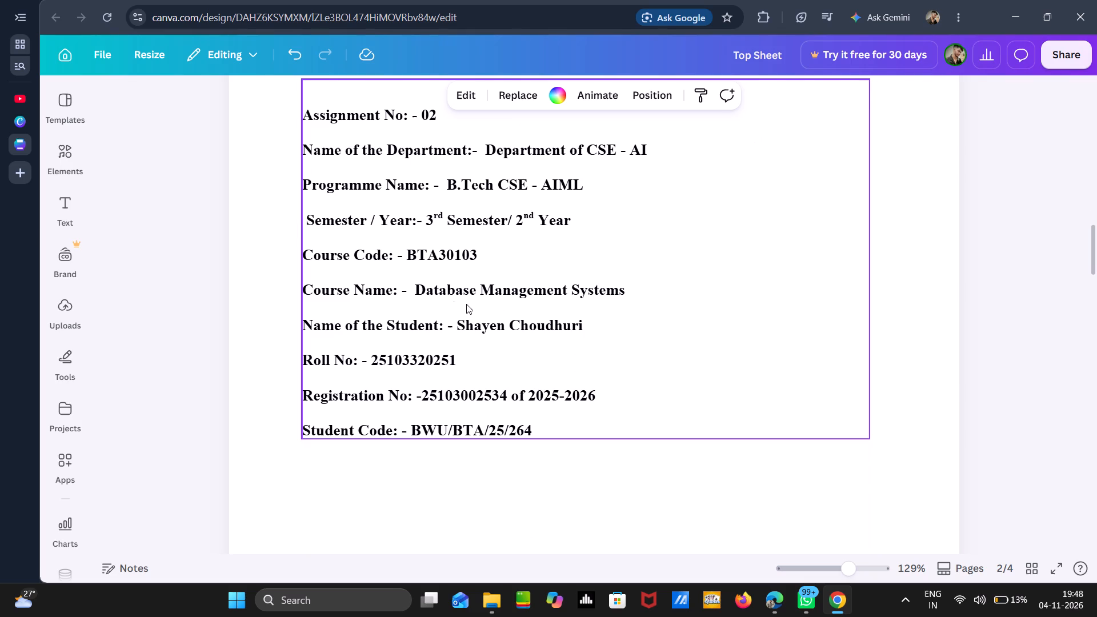
left_click(415, 289)
triple_click(415, 289)
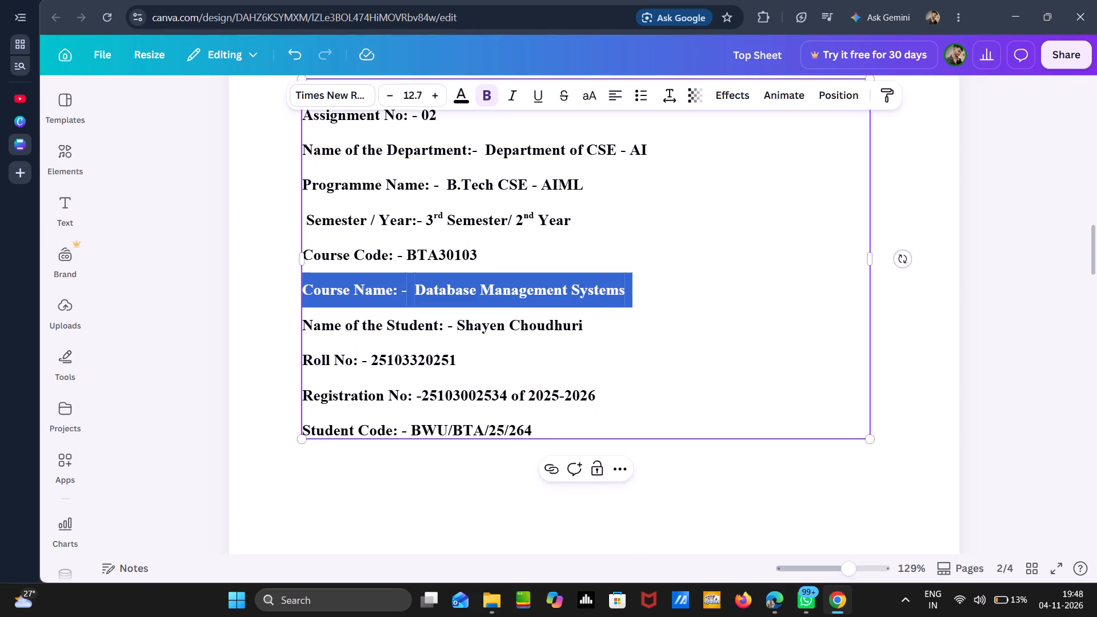
left_click_drag(415, 287, 624, 296)
key("ctrl+v")
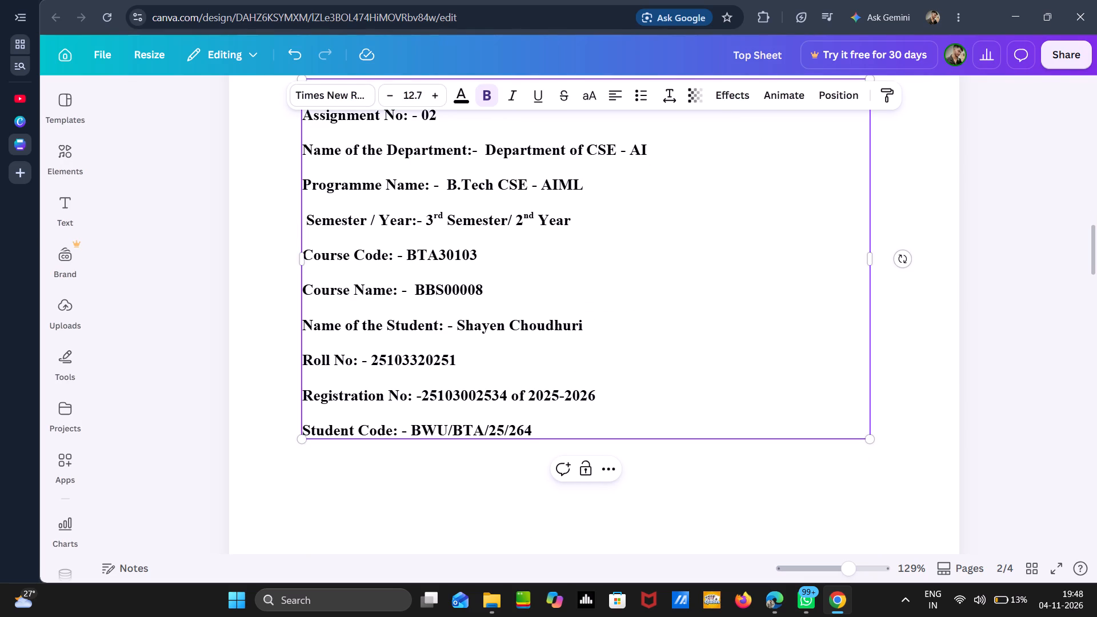
Replace the course code value in page 2's details text with BBS00008.
left_click_drag(409, 250, 496, 267)
key("ctrl+v")
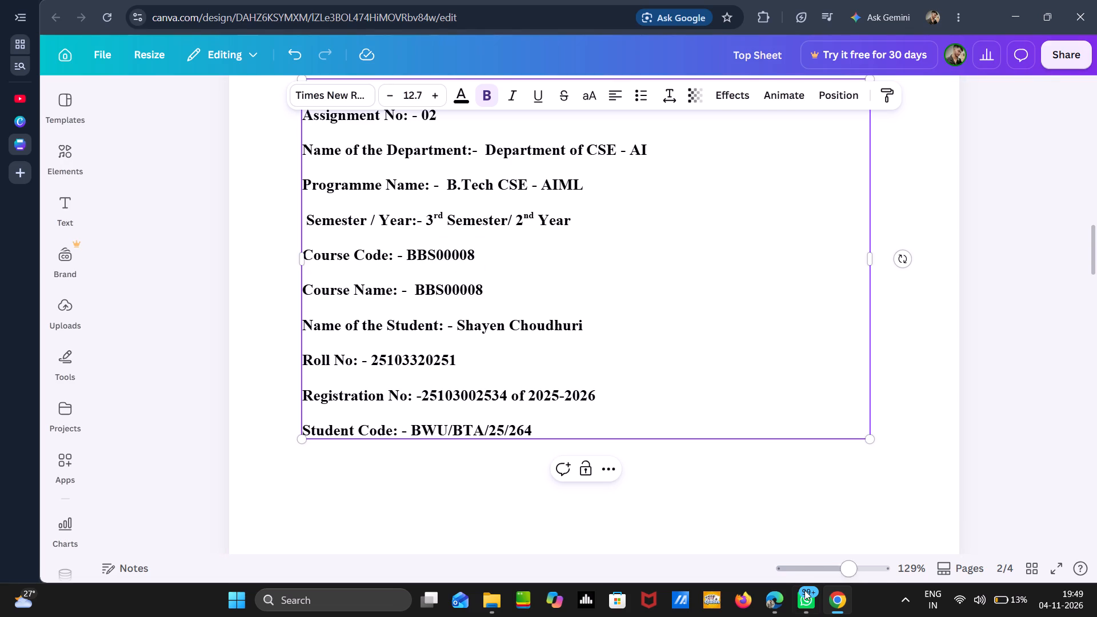
Switch to Brainware DOX in Edge and copy the course name Discreate Mathematics from the A4 sheet preview.
left_click(774, 601)
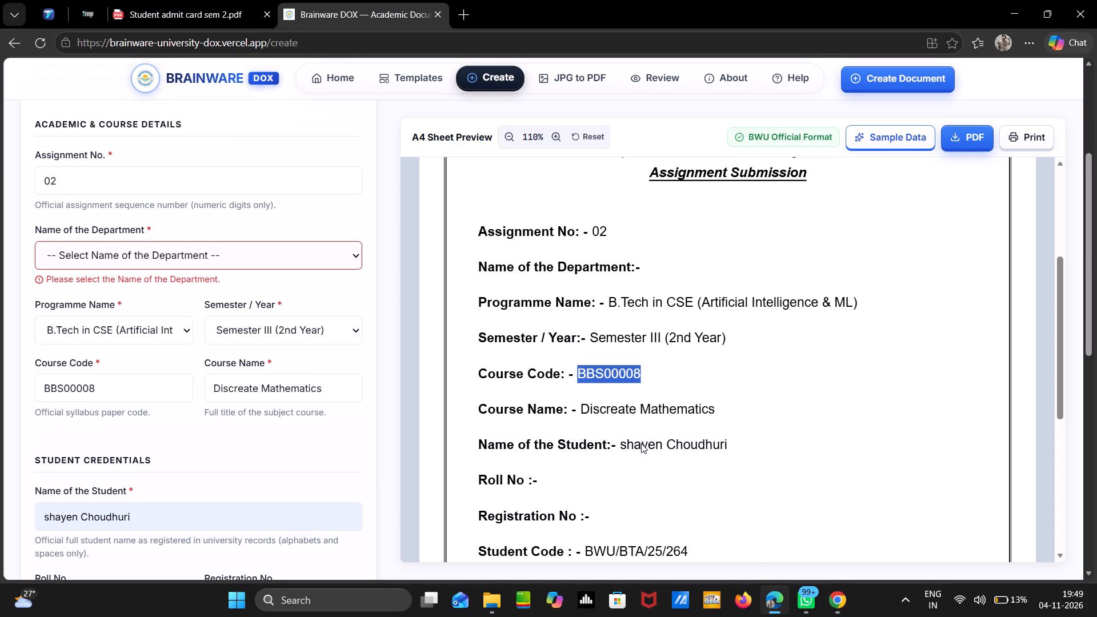
left_click_drag(580, 408, 615, 422)
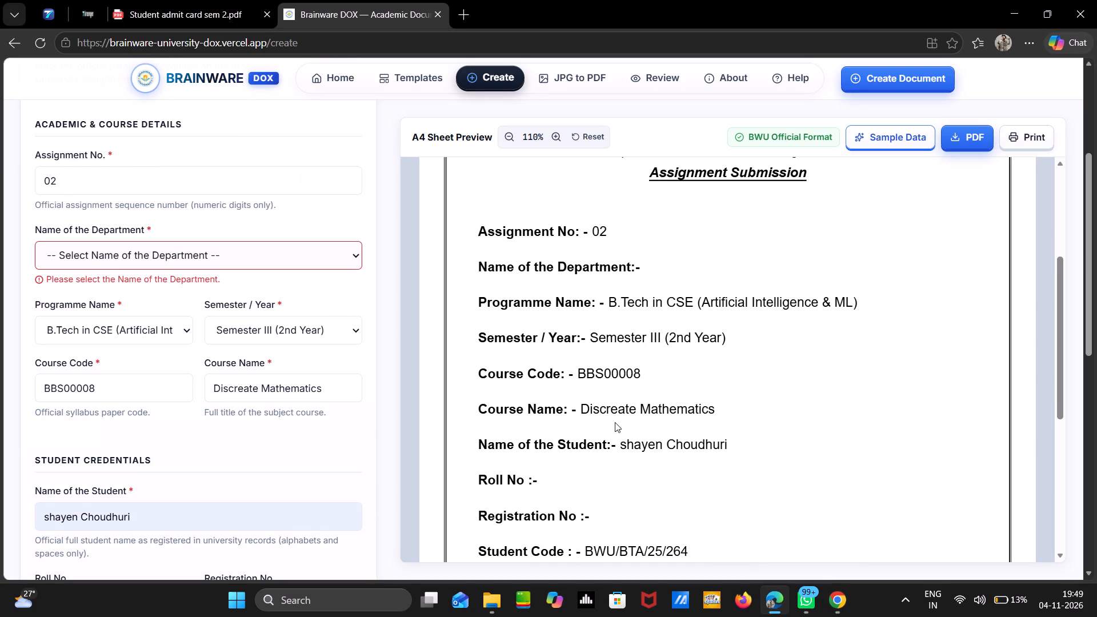
left_click_drag(615, 422, 717, 410)
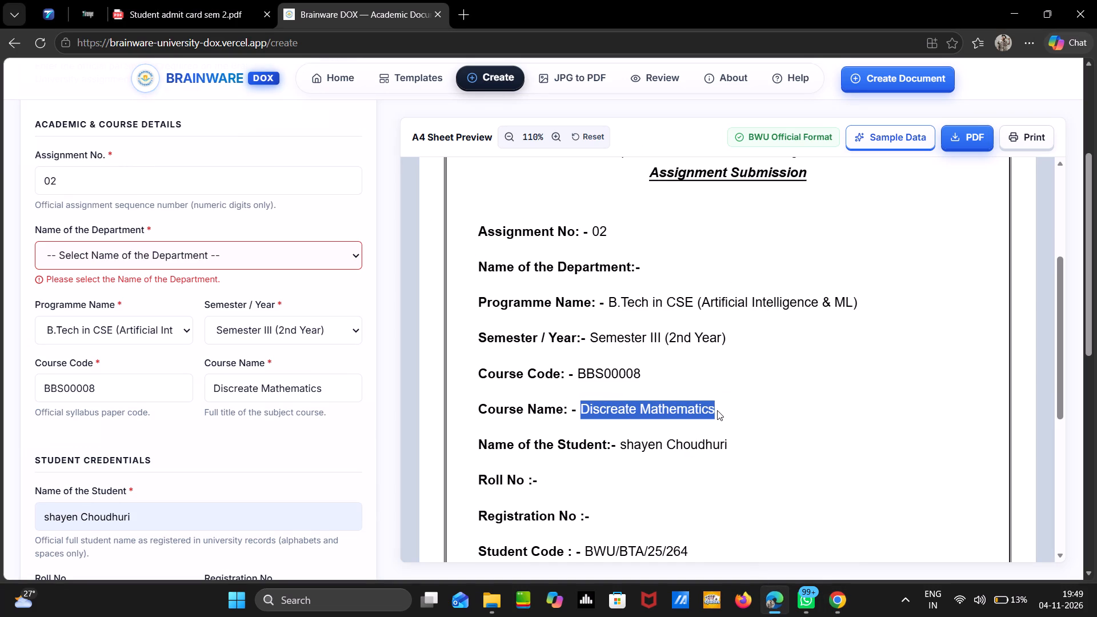
key("ctrl+c")
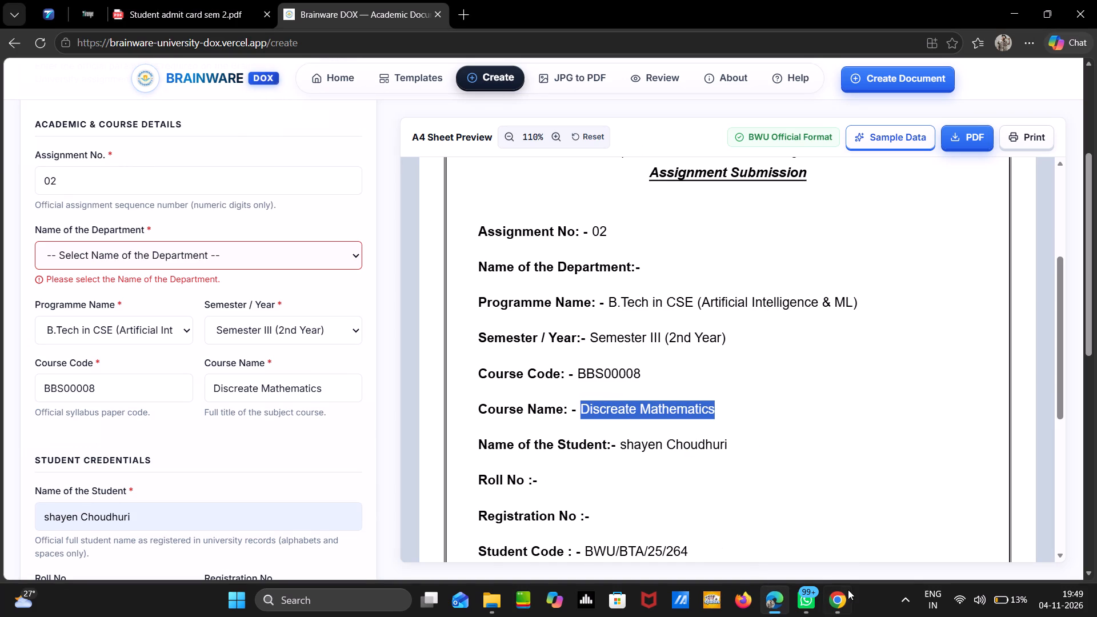
Switch back to Canva and replace the course name value in page 2's details text with the copied course name.
left_click(839, 594)
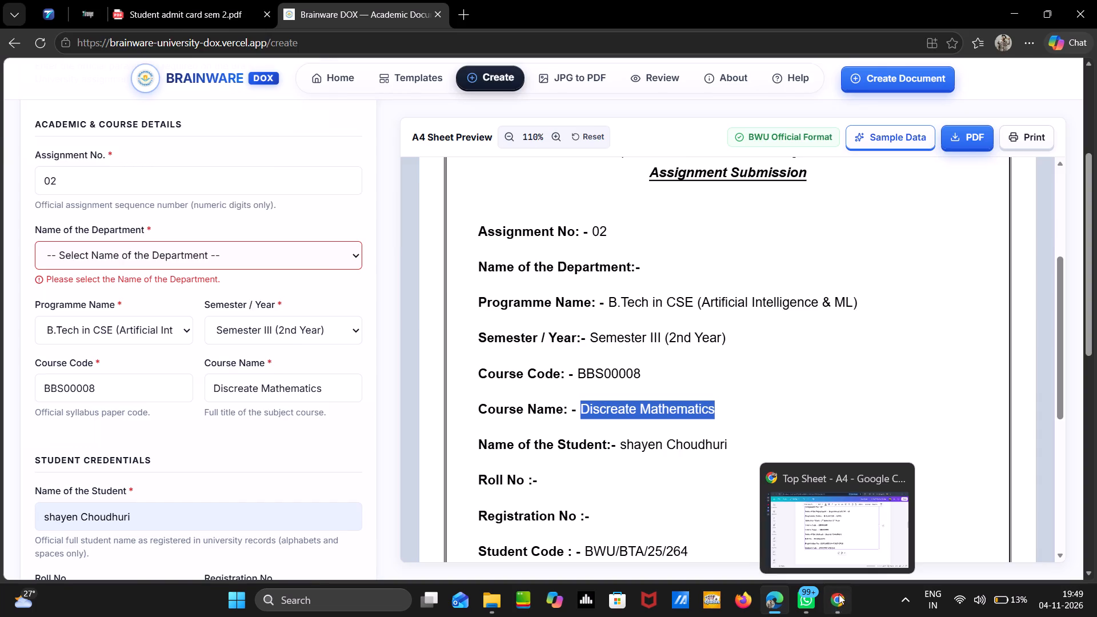
left_click_drag(414, 287, 443, 301)
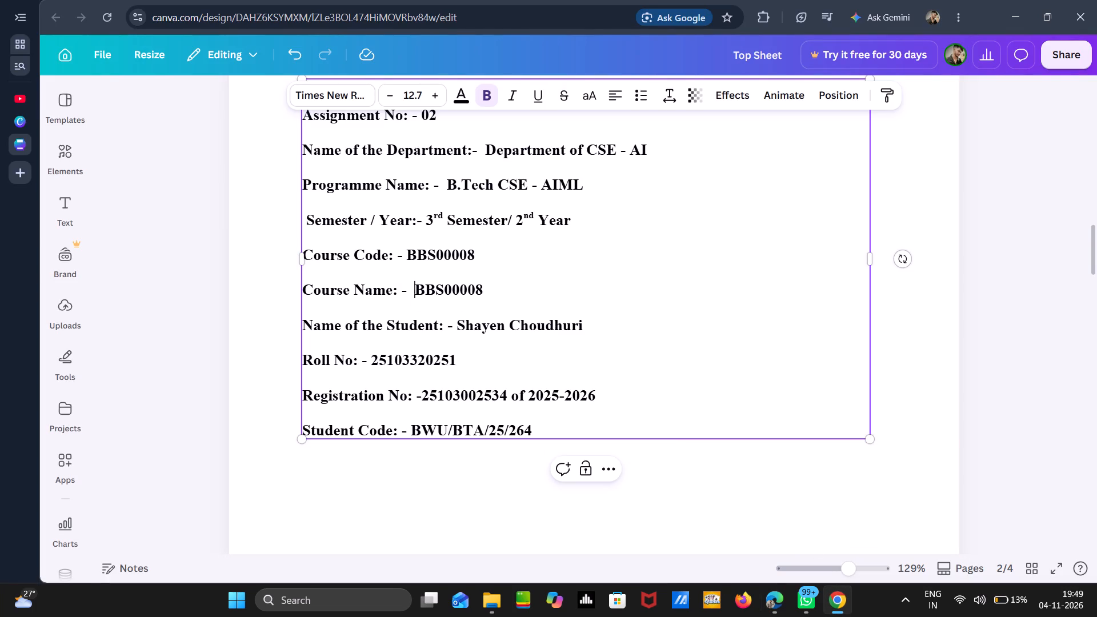
Replace the course name value in page 2's details text with the copied Discreate Mathematics and deselect the text.
left_click_drag(443, 301, 480, 289)
key("ctrl+v")
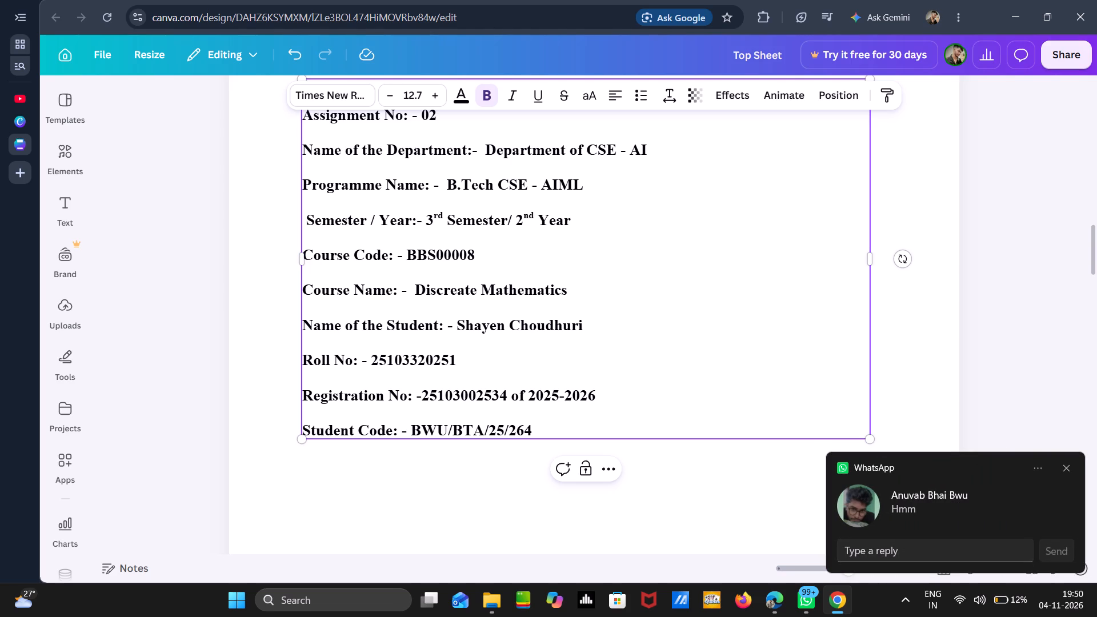
left_click(767, 508)
left_click(914, 361)
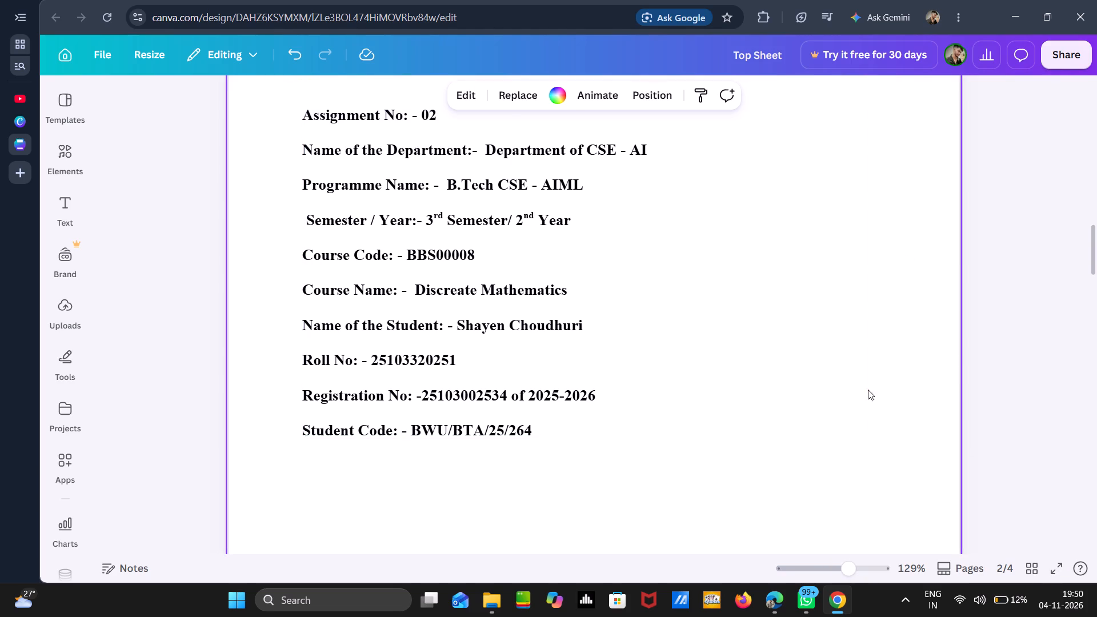
Review page 1's heading, session and assignment details against the edited page 2.
scroll(855, 399, "up", 4)
scroll(824, 348, "up", 5)
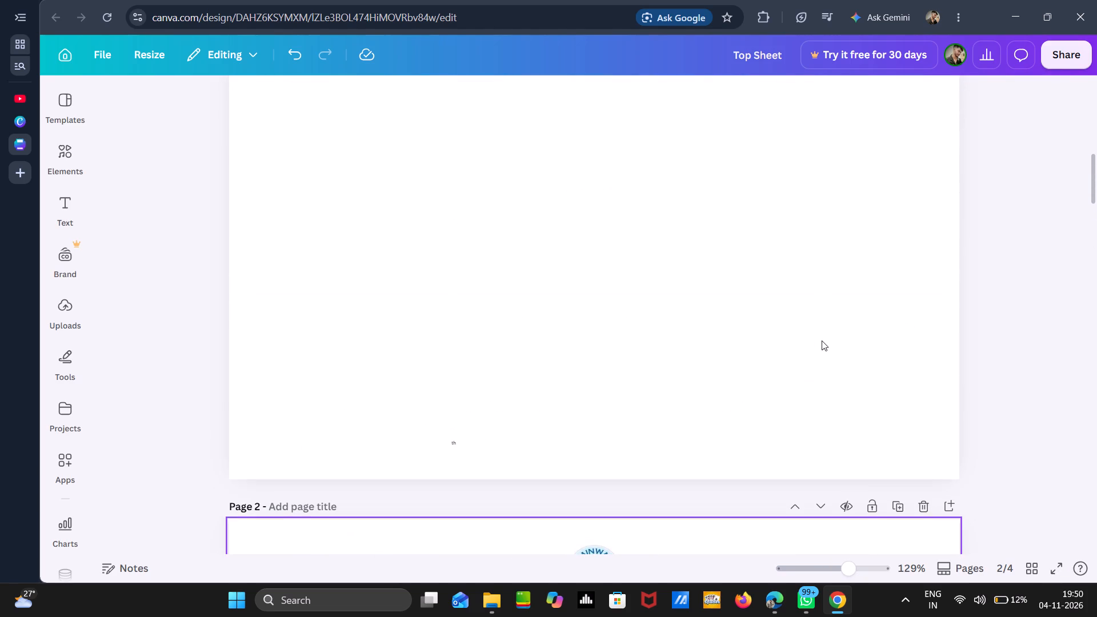
scroll(718, 292, "up", 6)
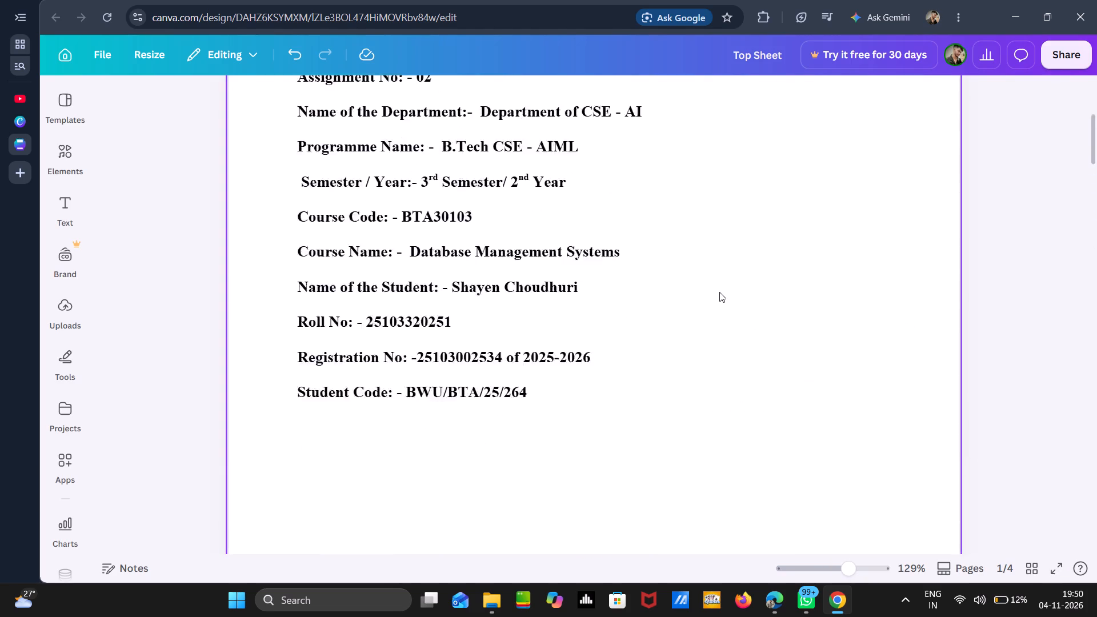
left_click(719, 292)
scroll(740, 353, "up", 4)
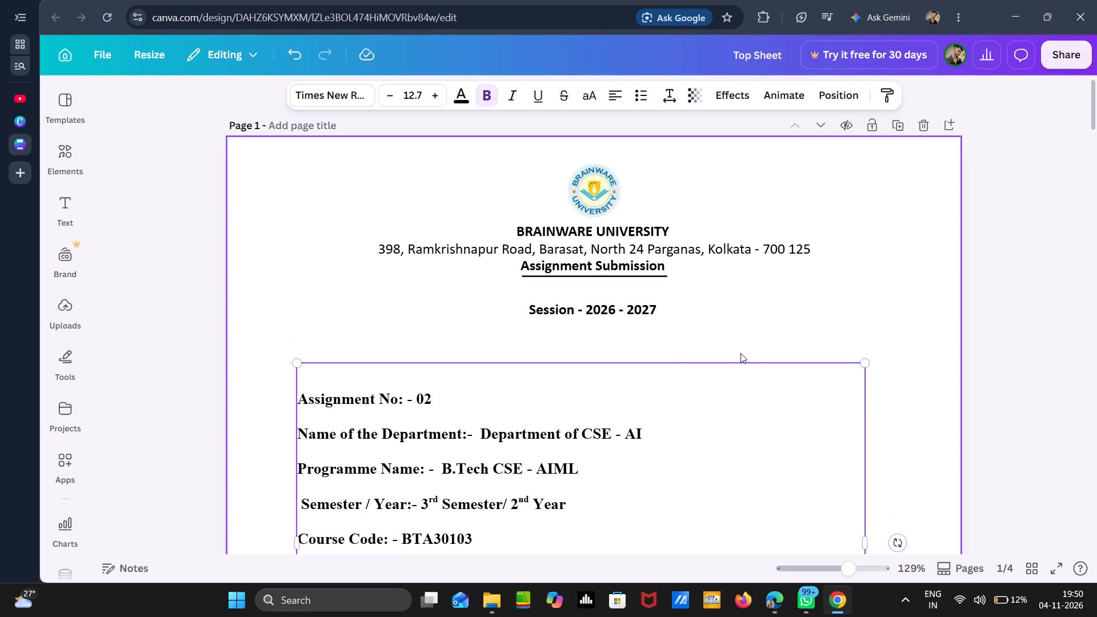
scroll(782, 341, "down", 6)
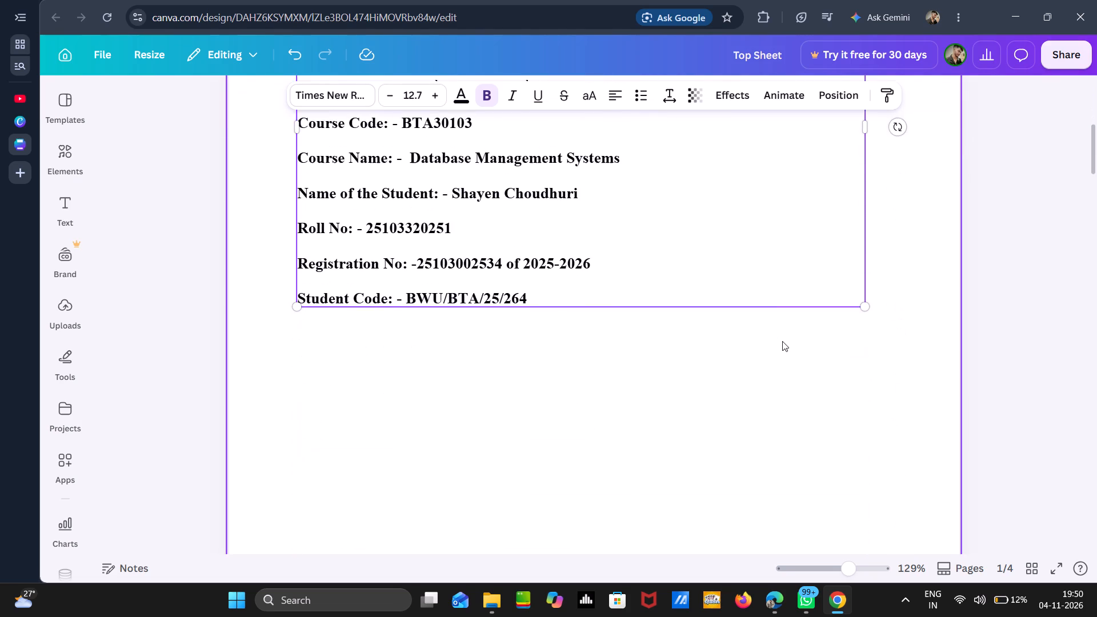
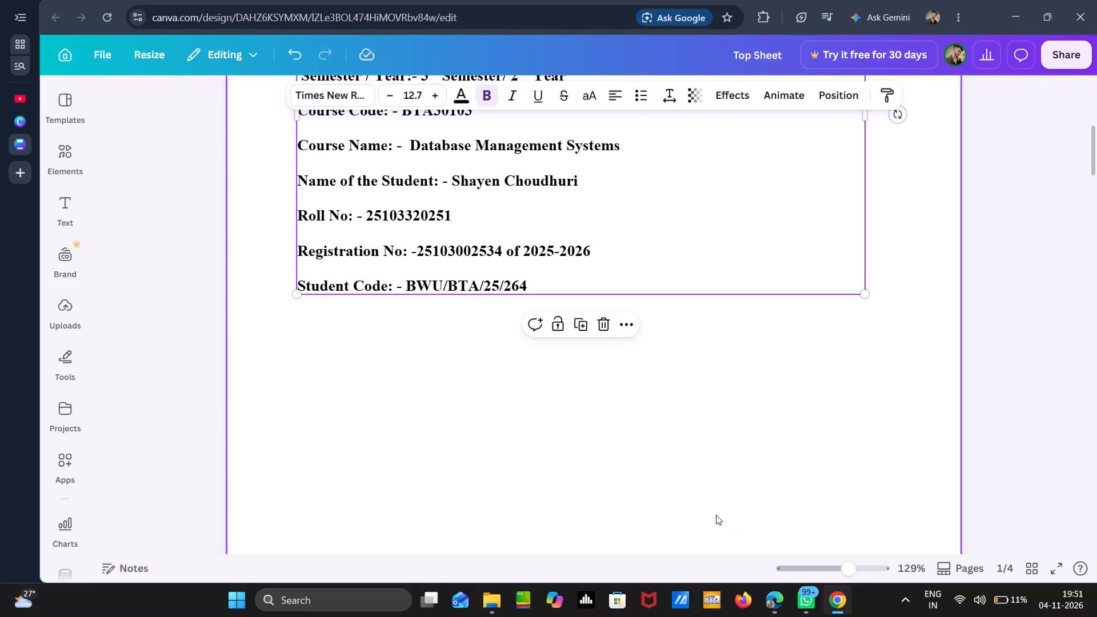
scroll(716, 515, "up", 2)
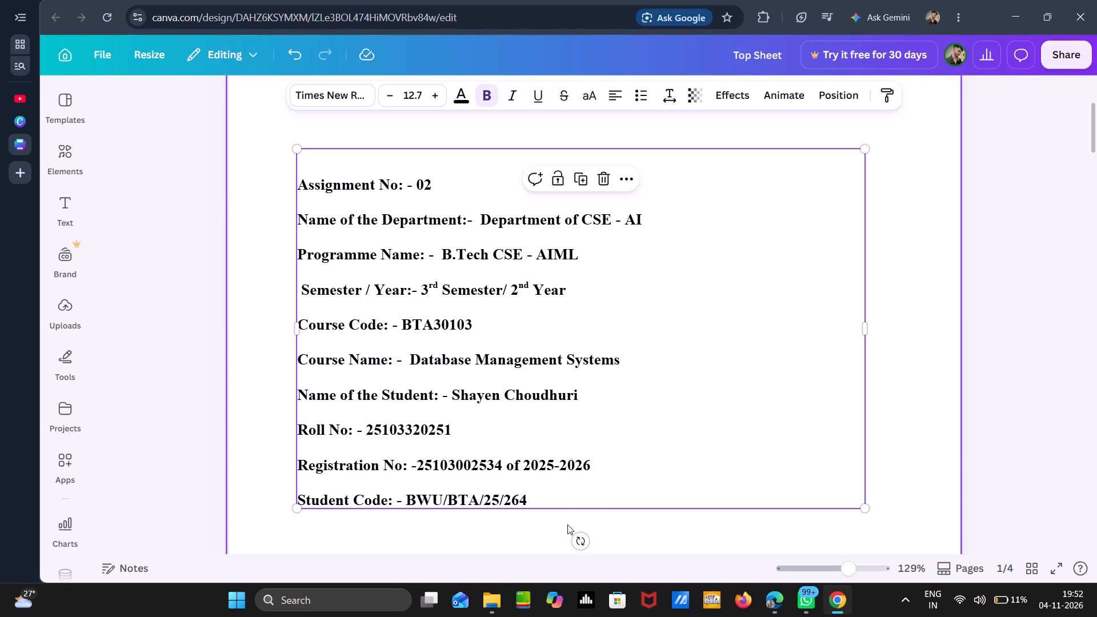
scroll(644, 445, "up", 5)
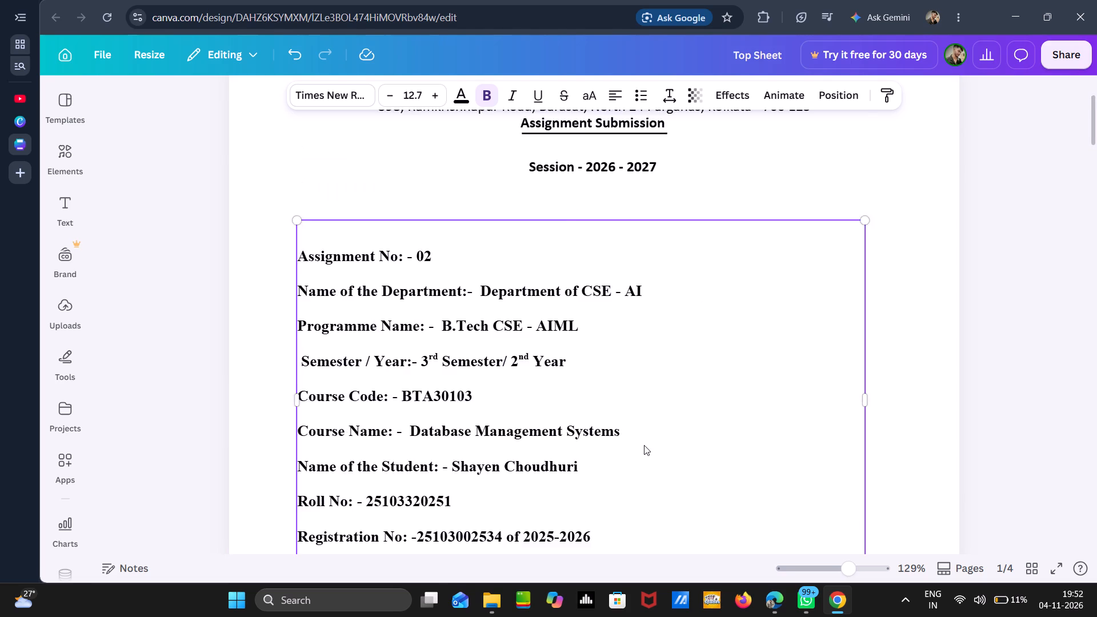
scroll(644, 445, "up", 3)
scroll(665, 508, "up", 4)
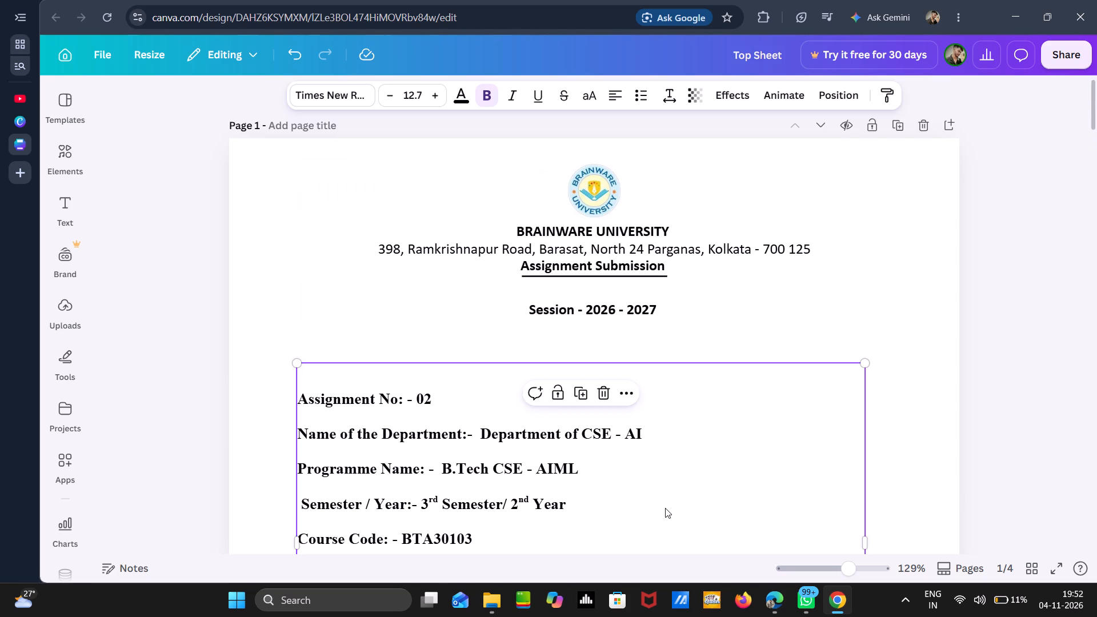
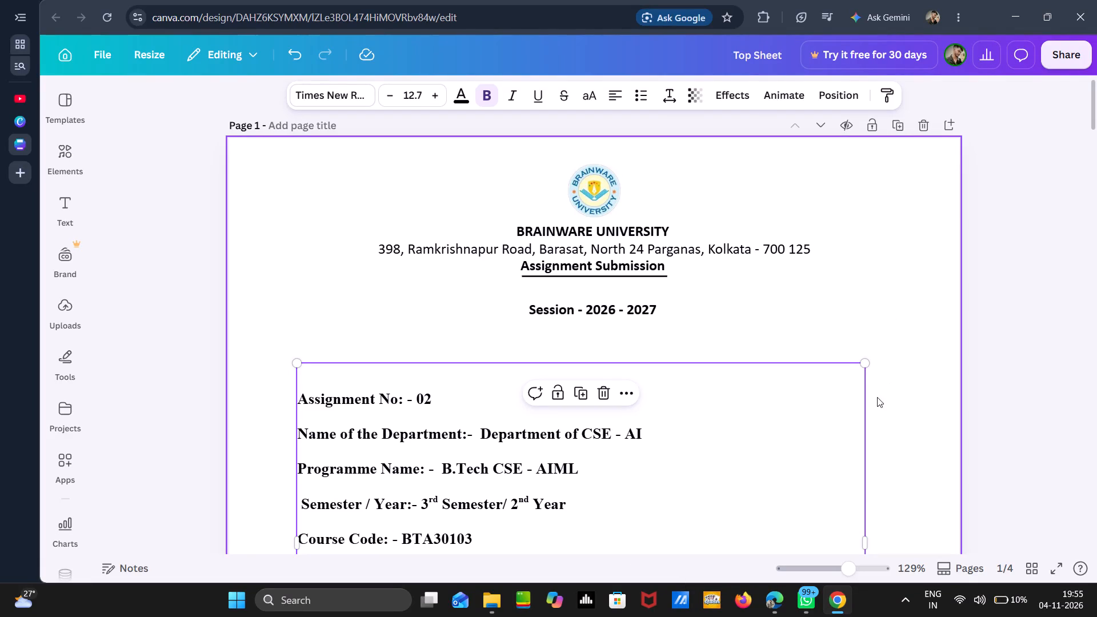
Review the assignment details on pages 1 and 2 and check them against the Brainware DOX form.
left_click(908, 301)
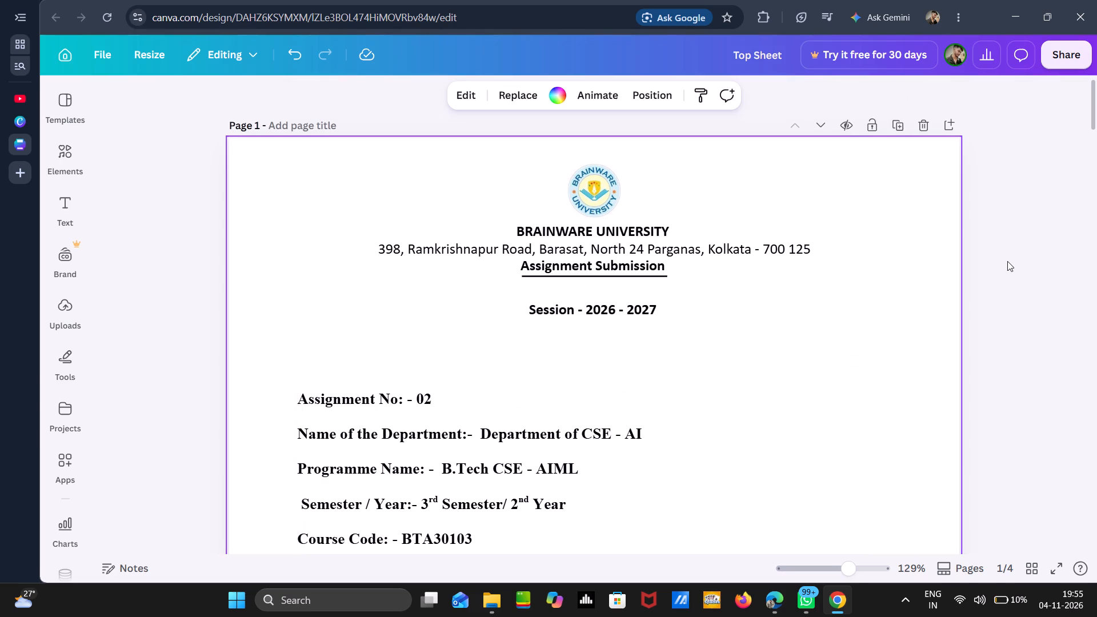
scroll(740, 416, "down", 5)
scroll(740, 416, "up", 2)
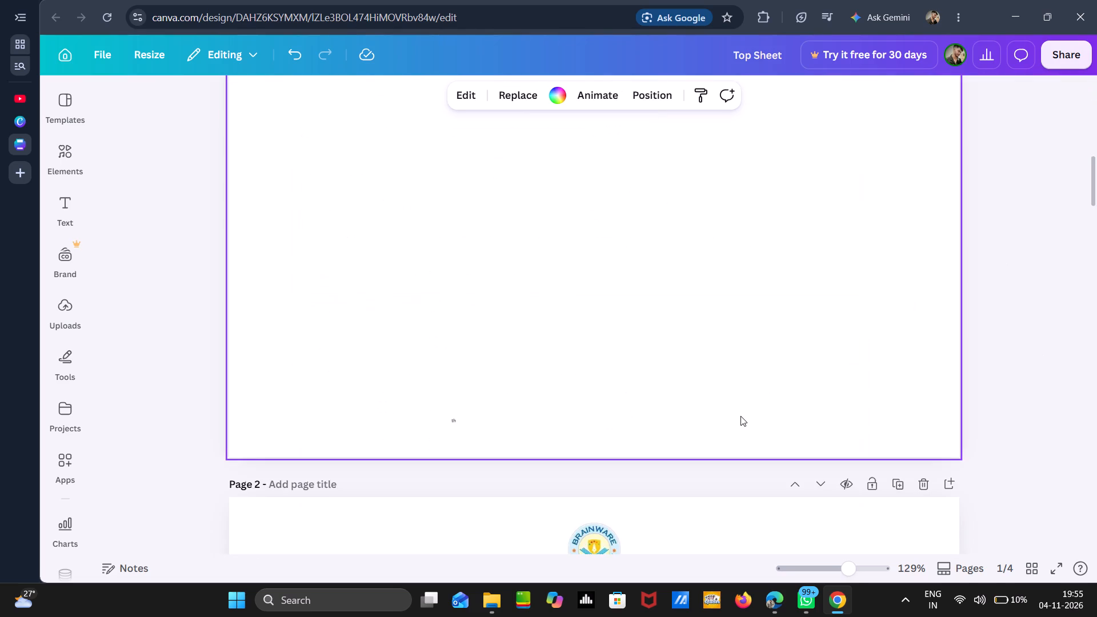
scroll(740, 416, "up", 14)
scroll(766, 402, "down", 4)
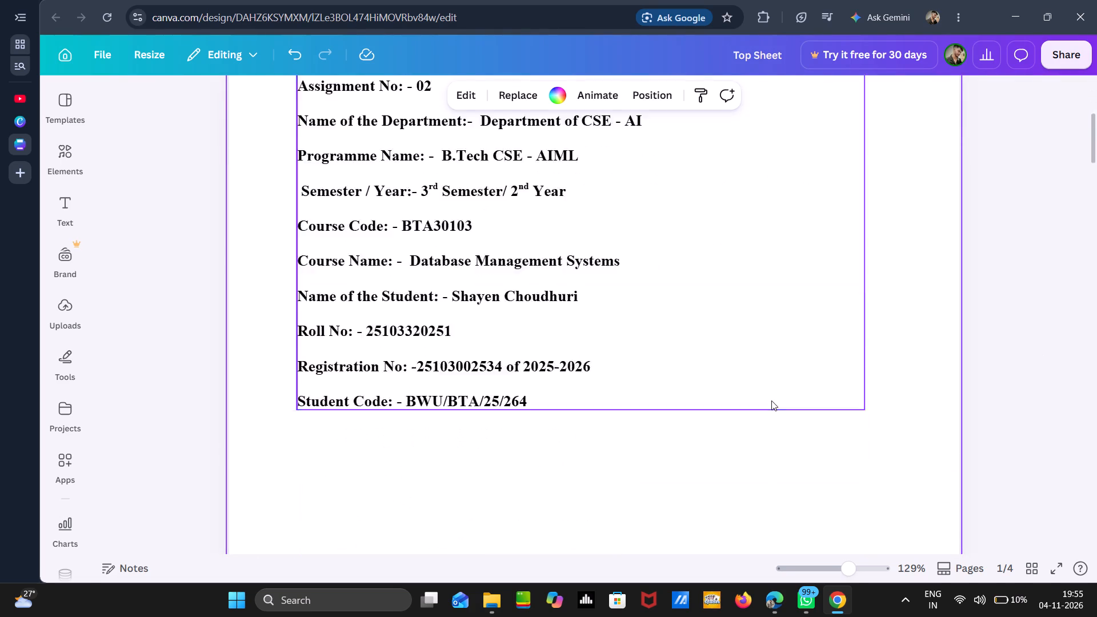
scroll(736, 402, "down", 8)
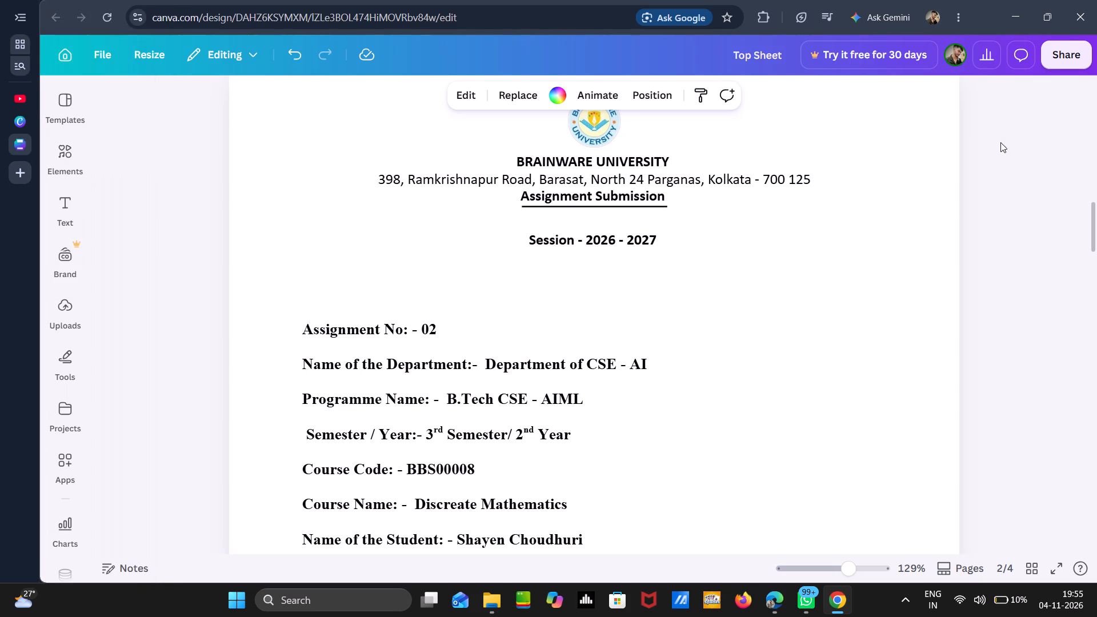
left_click(1018, 20)
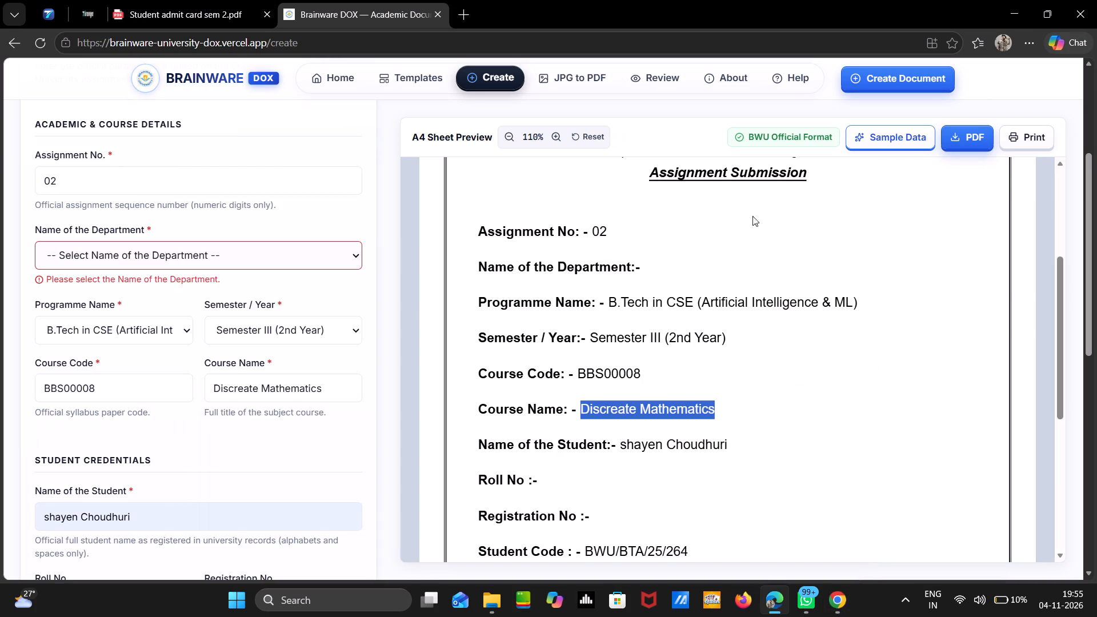
left_click(830, 587)
scroll(541, 468, "down", 3)
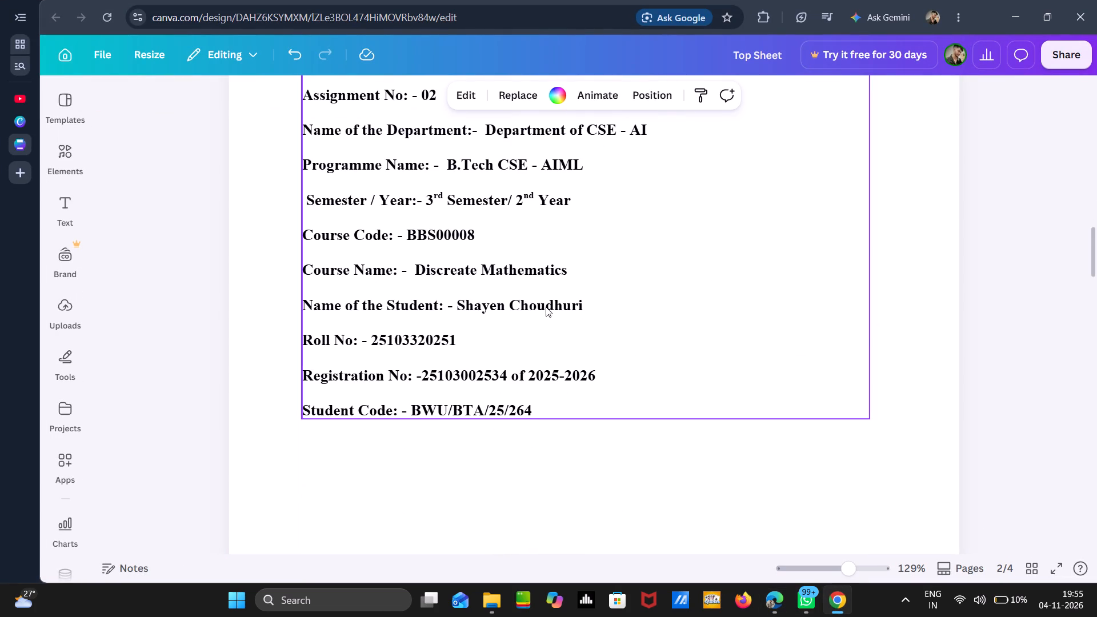
scroll(551, 237, "up", 1)
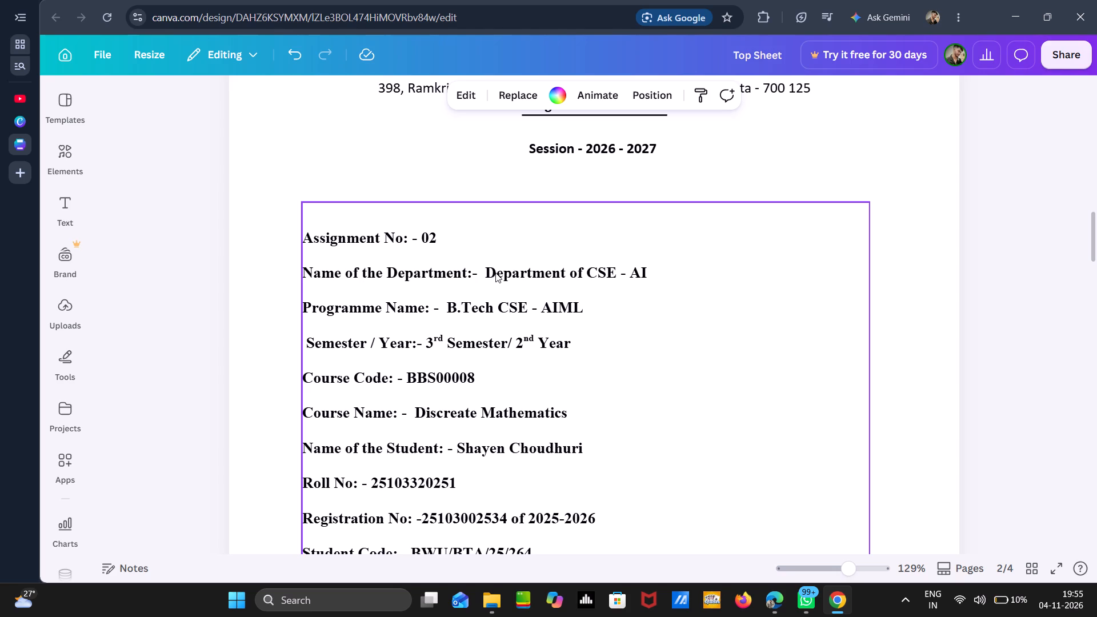
Replace the department name on page 2, the Discreate Mathematics sheet, with Mathematics.
left_click(675, 268)
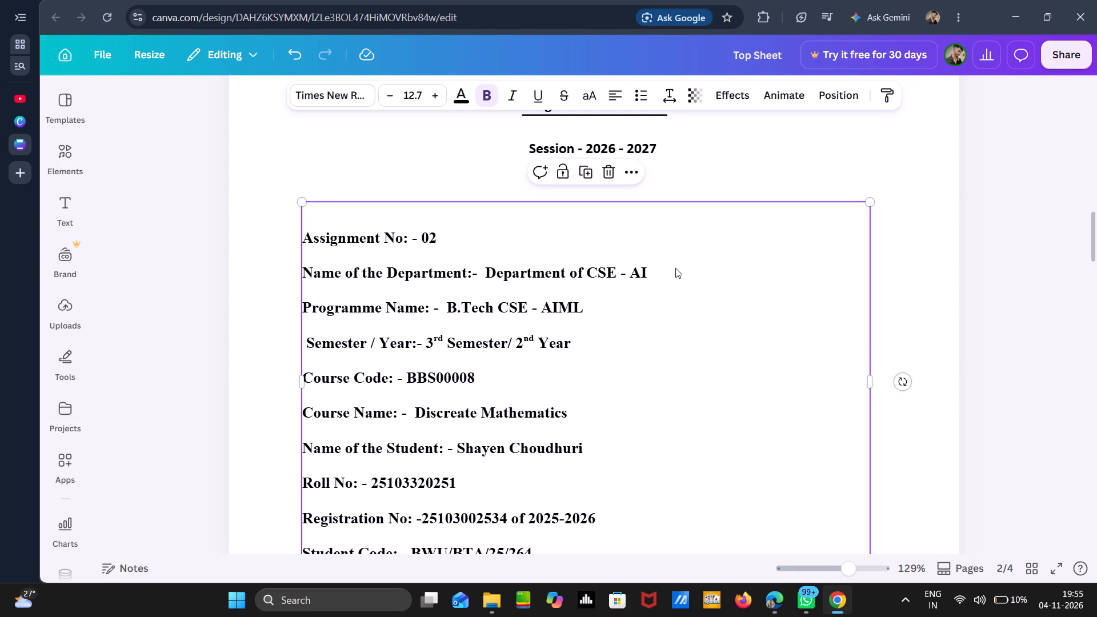
left_click(655, 271)
left_click(650, 271)
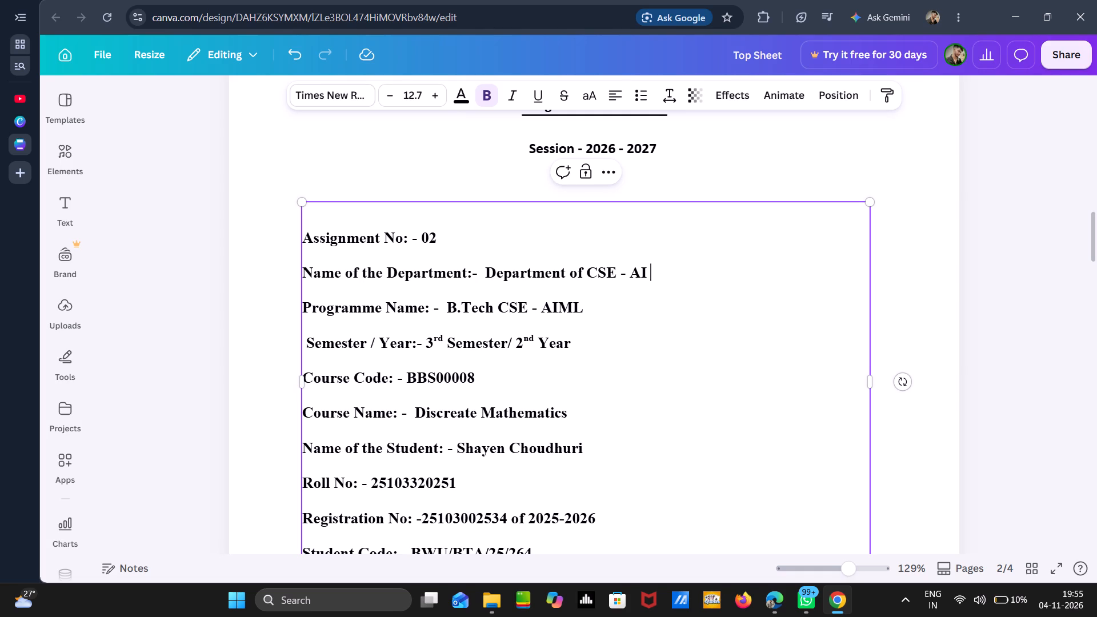
key("BackSpace")
key("BackSpace")
key("BackSpace")
key("BackSpace")
key("BackSpace")
key("BackSpace")
key("BackSpace")
key("BackSpace")
key("BackSpace")
key("BackSpace")
key("BackSpace")
key("BackSpace")
key("BackSpace")
key("BackSpace")
key("BackSpace")
key("BackSpace")
key("BackSpace")
key("BackSpace")
key("BackSpace")
key("BackSpace")
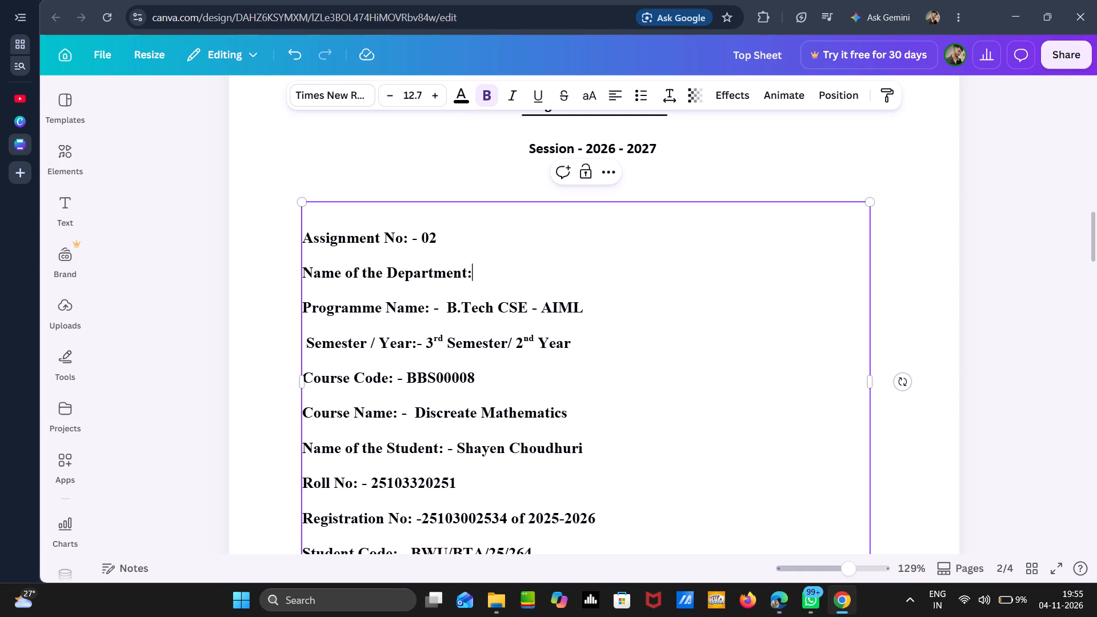
key("minus")
key("space")
type("MA")
key("BackSpace")
type("ath")
key("e")
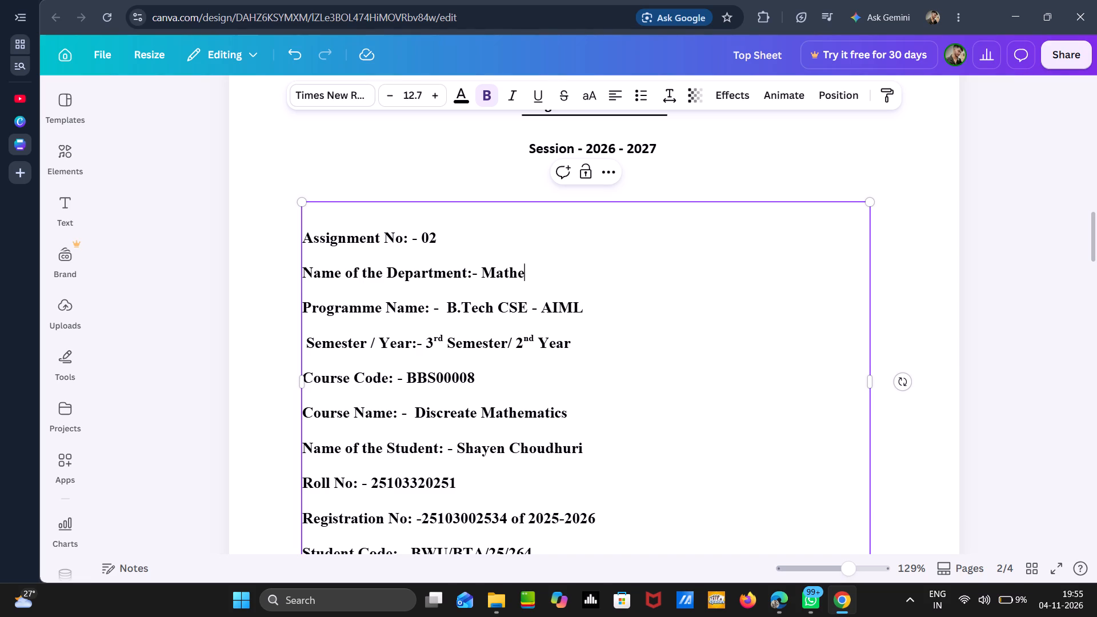
type("mati")
type("cs")
Compare the details on the first three pages, checking the department, course code and course name lines.
scroll(604, 339, "down", 1)
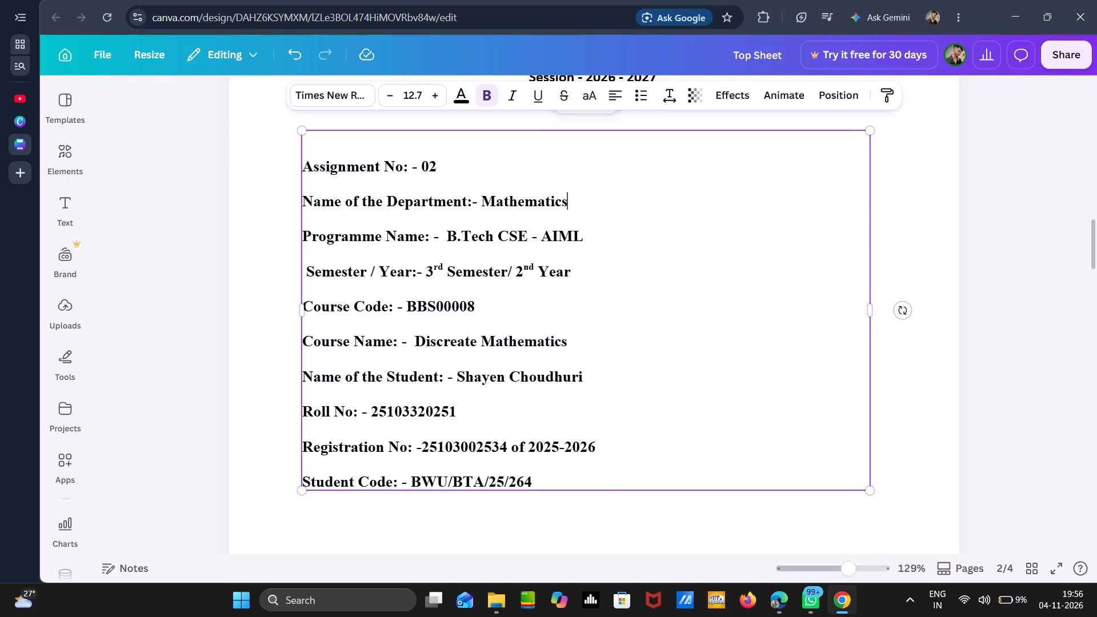
scroll(688, 384, "up", 5)
scroll(688, 384, "down", 7)
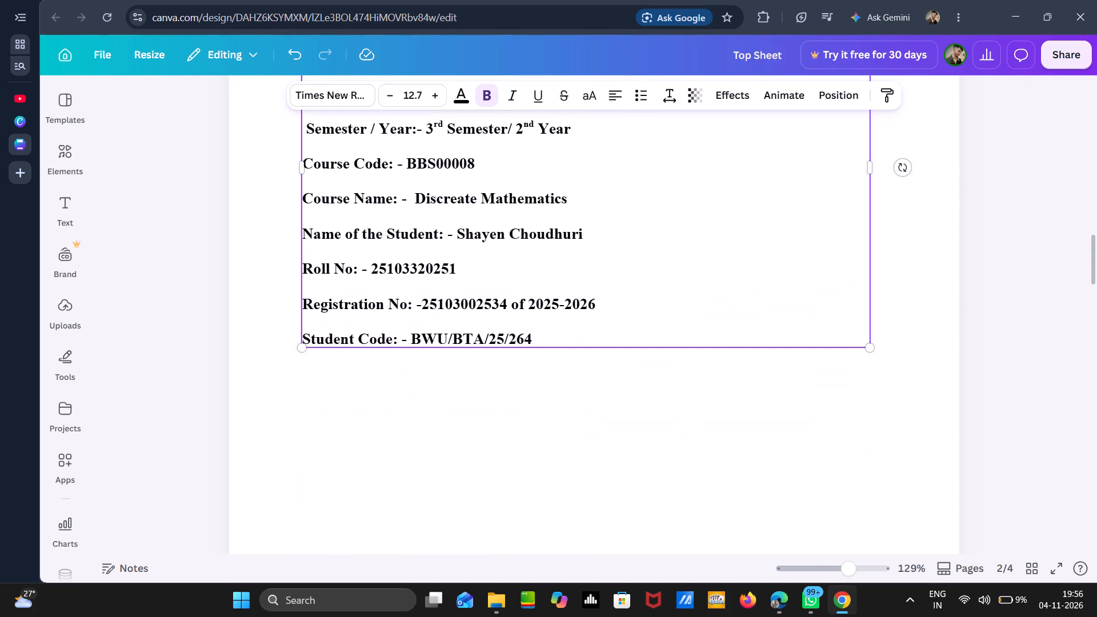
scroll(688, 384, "up", 19)
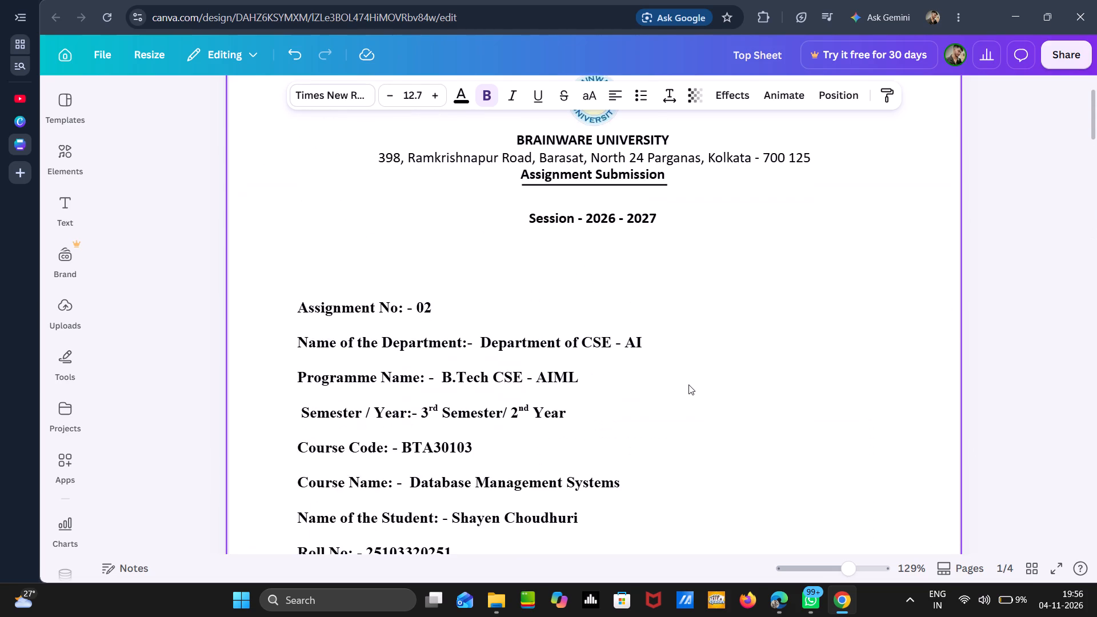
scroll(688, 384, "up", 6)
scroll(688, 384, "down", 4)
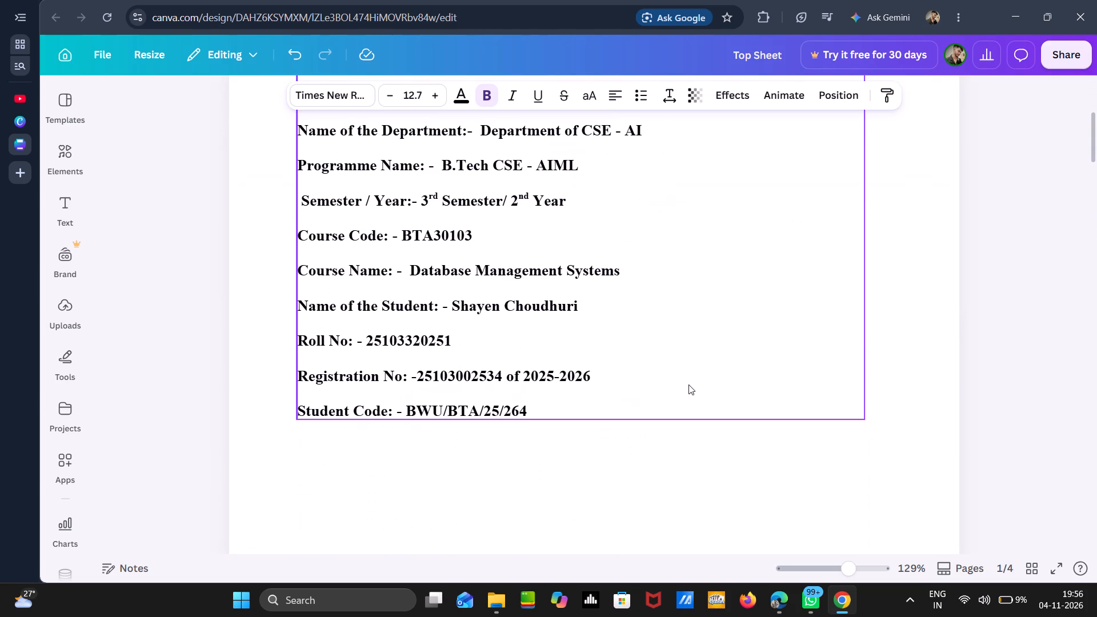
scroll(688, 384, "up", 2)
scroll(689, 384, "down", 11)
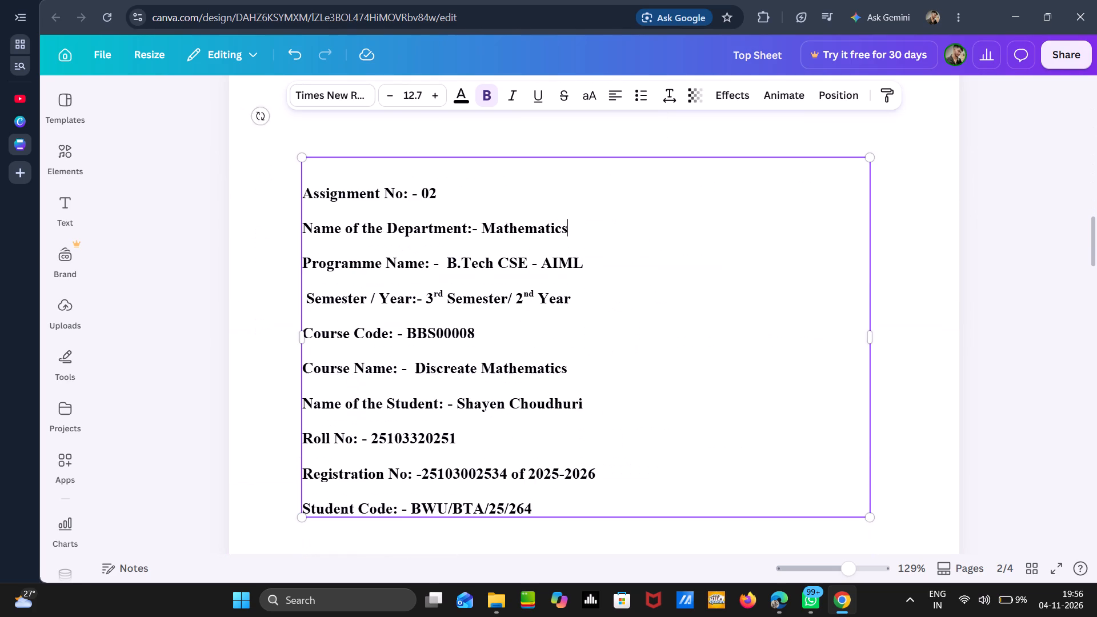
scroll(689, 384, "down", 5)
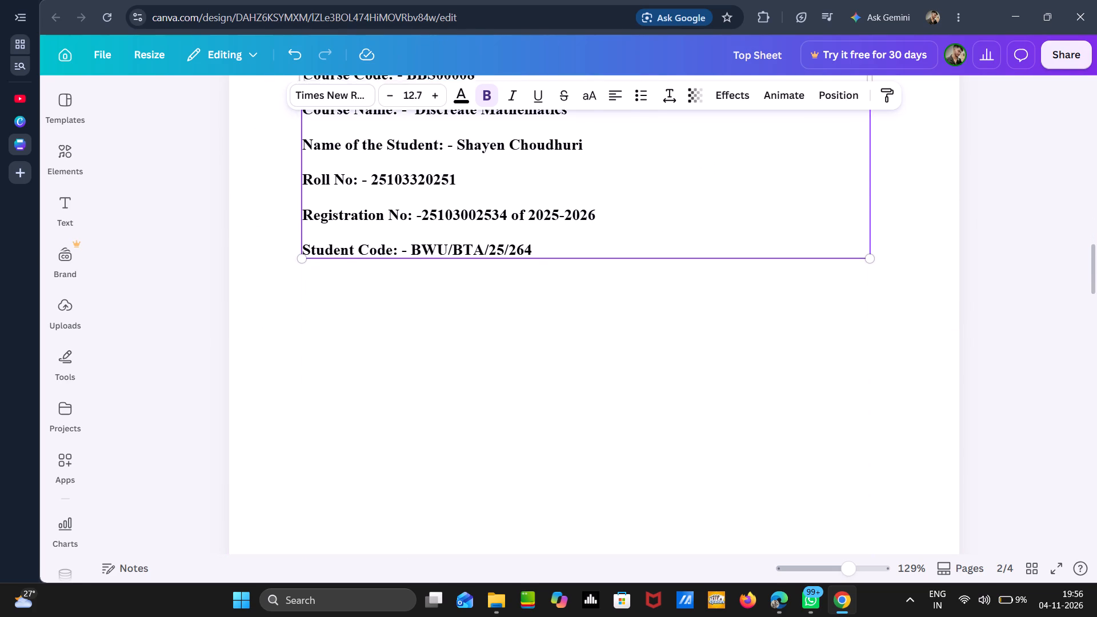
scroll(689, 384, "down", 8)
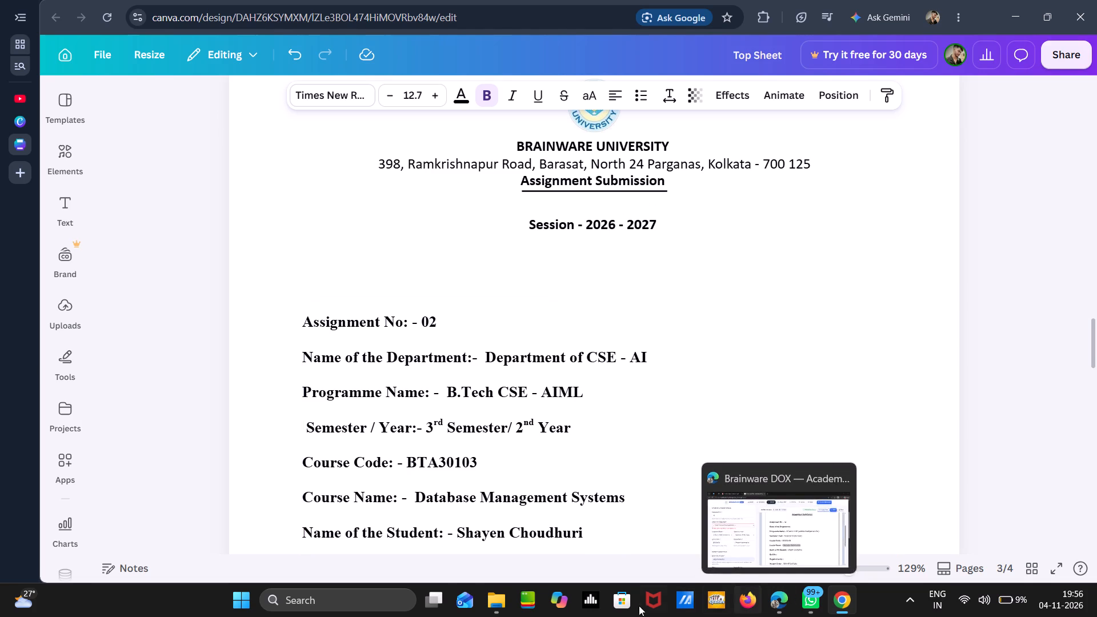
Open the Python_for_Machine_Learning PDF from the Downloads folder in File Explorer.
left_click(506, 611)
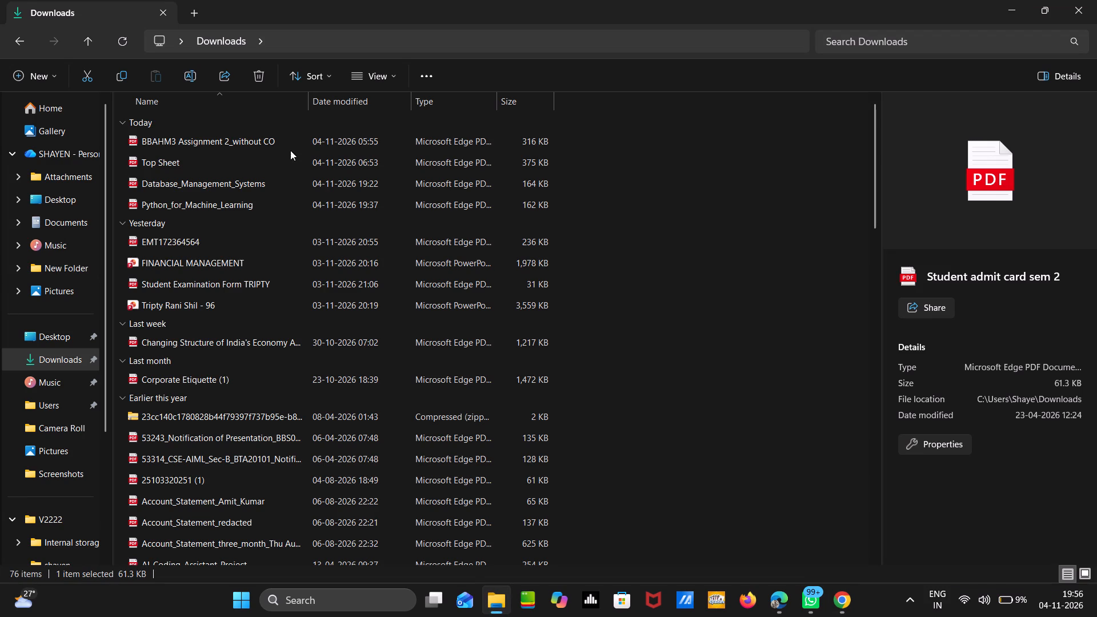
scroll(298, 150, "up", 8)
triple_click(34, 359)
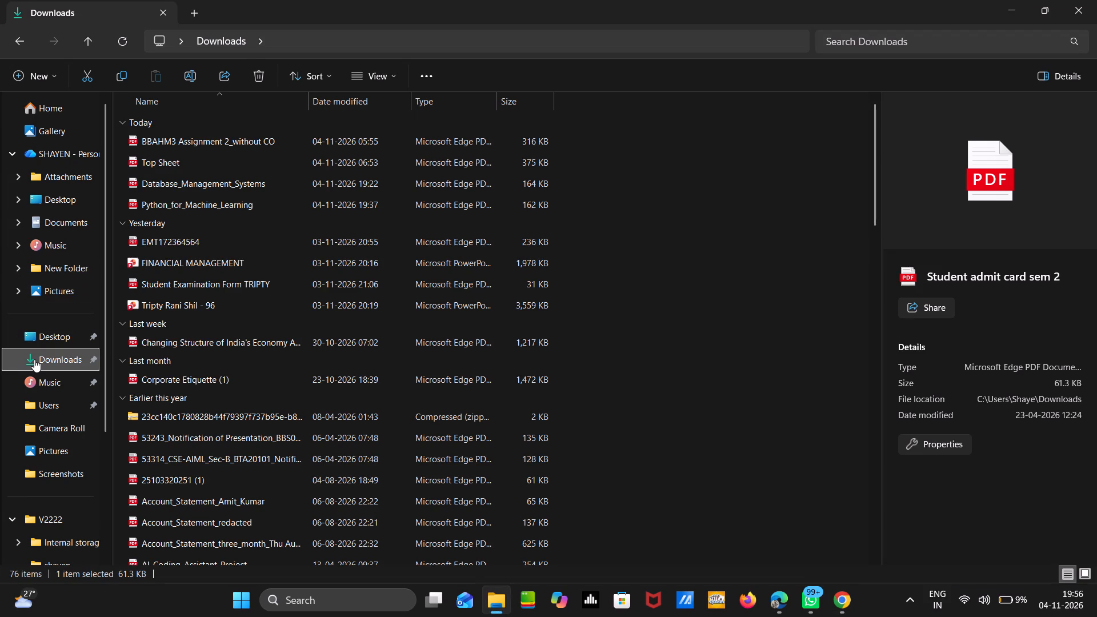
double_click(34, 359)
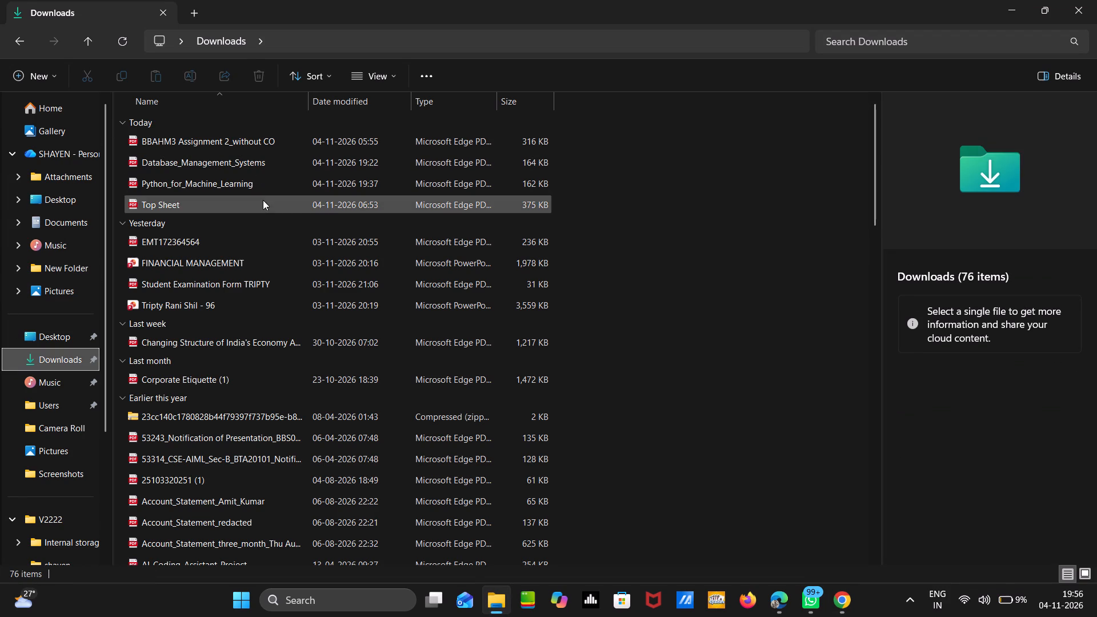
left_click(270, 182)
double_click(270, 182)
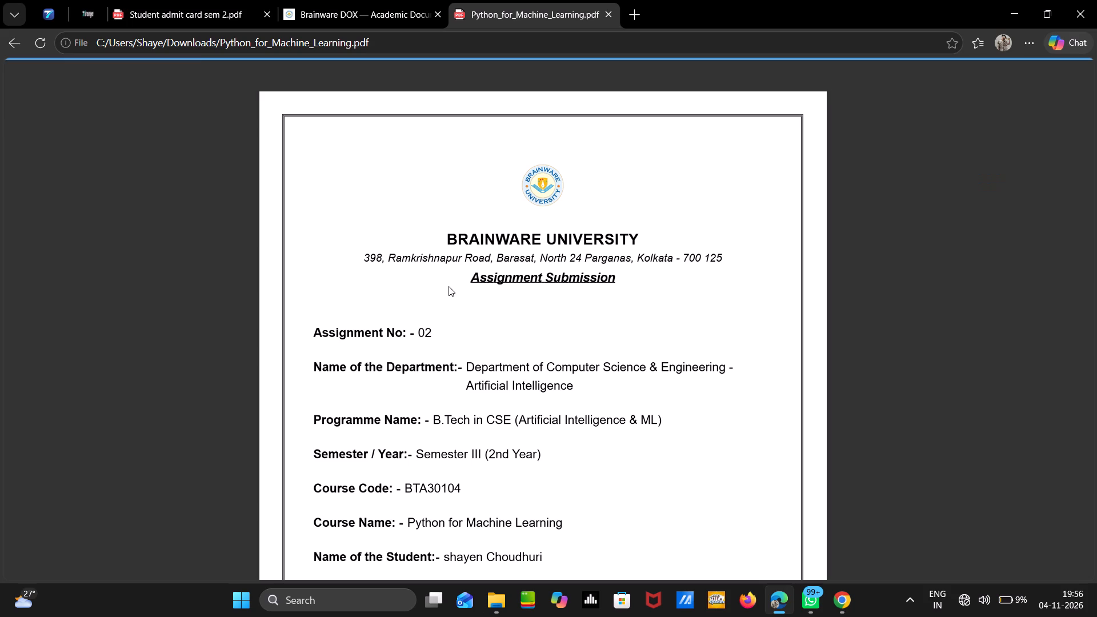
Copy the course name Python for Machine Learning from the PDF and switch back to the Canva top sheet.
scroll(517, 430, "down", 2)
left_click_drag(408, 379, 571, 385)
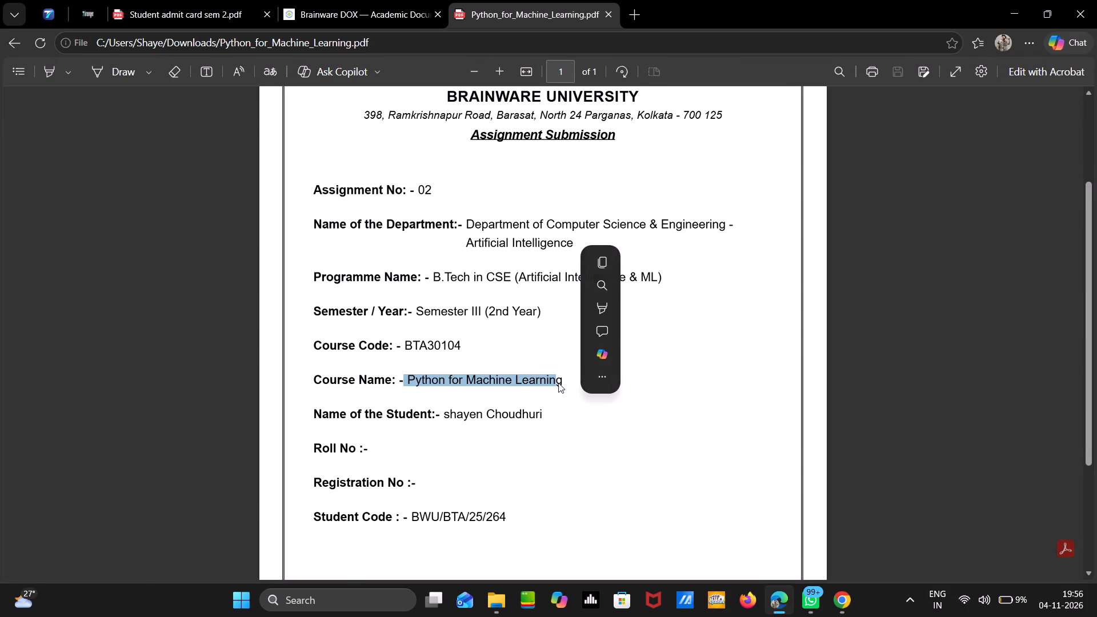
left_click(560, 383)
left_click_drag(409, 379, 566, 378)
left_click(595, 257)
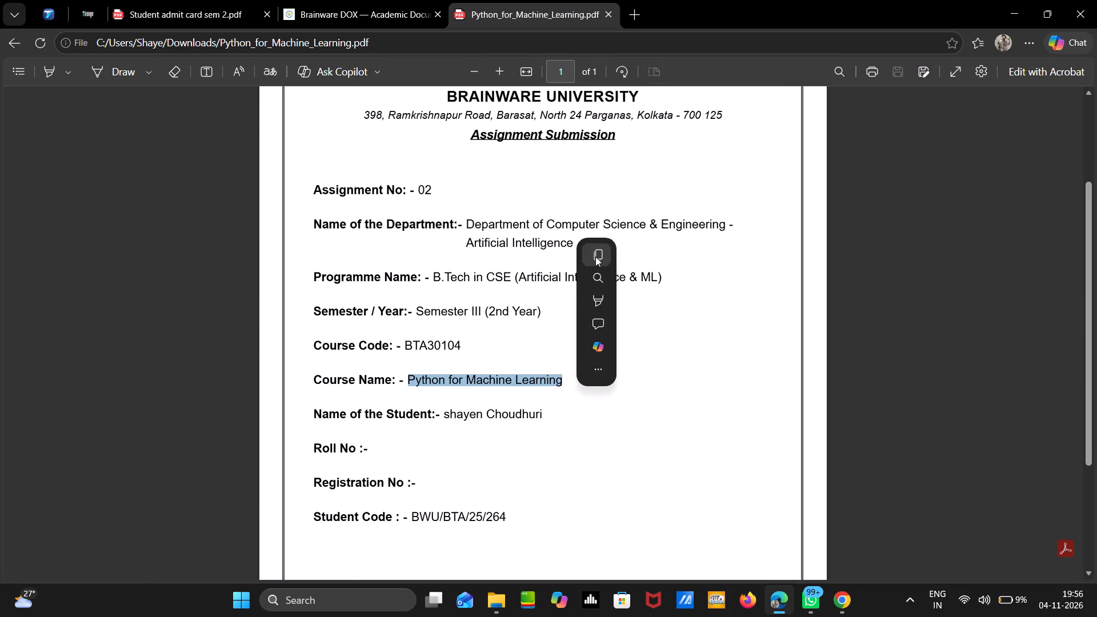
left_click(846, 612)
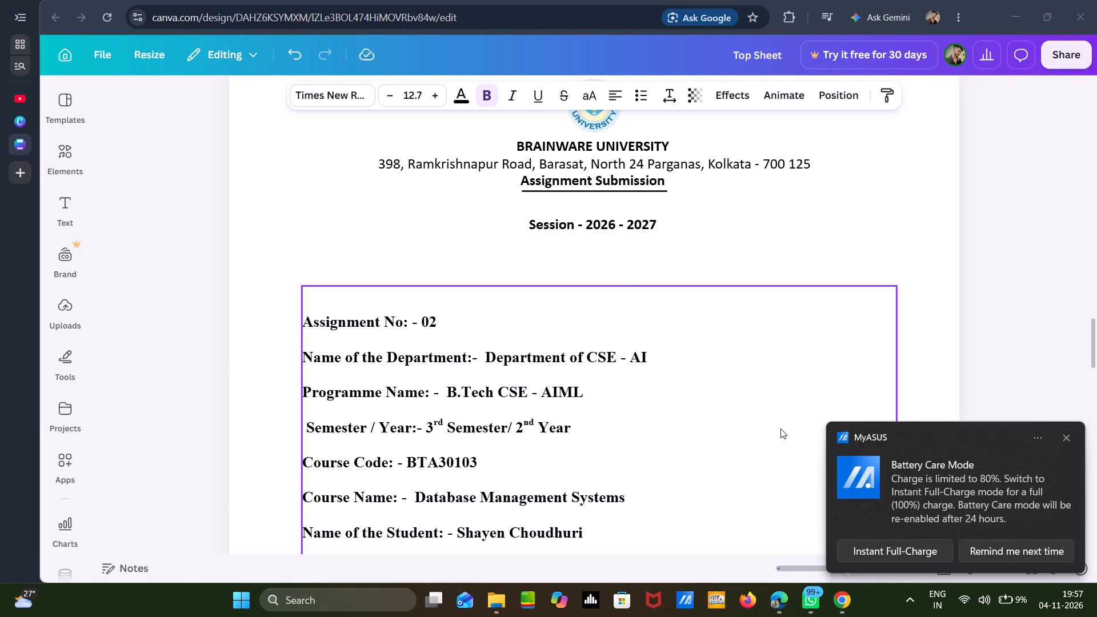
Choose Instant Full-Charge in the MyASUS battery care notification.
left_click(891, 543)
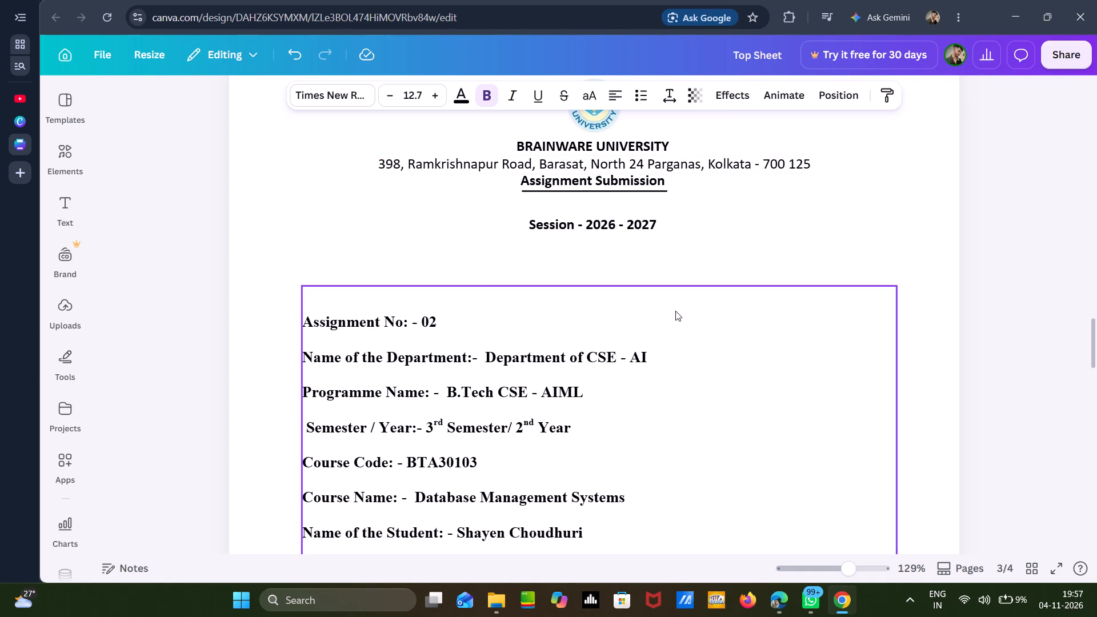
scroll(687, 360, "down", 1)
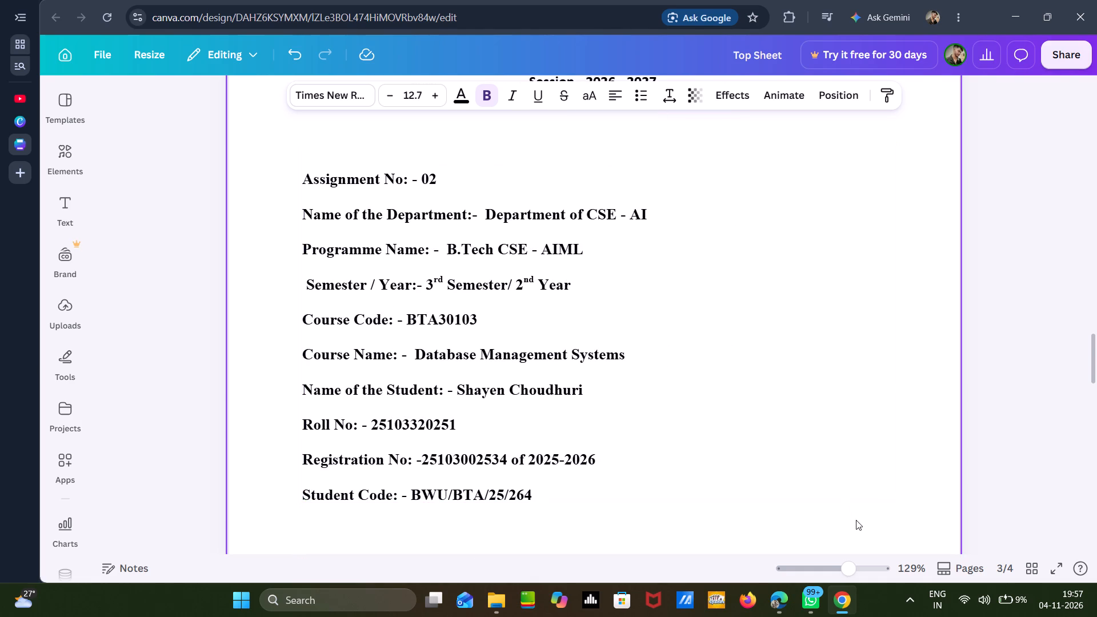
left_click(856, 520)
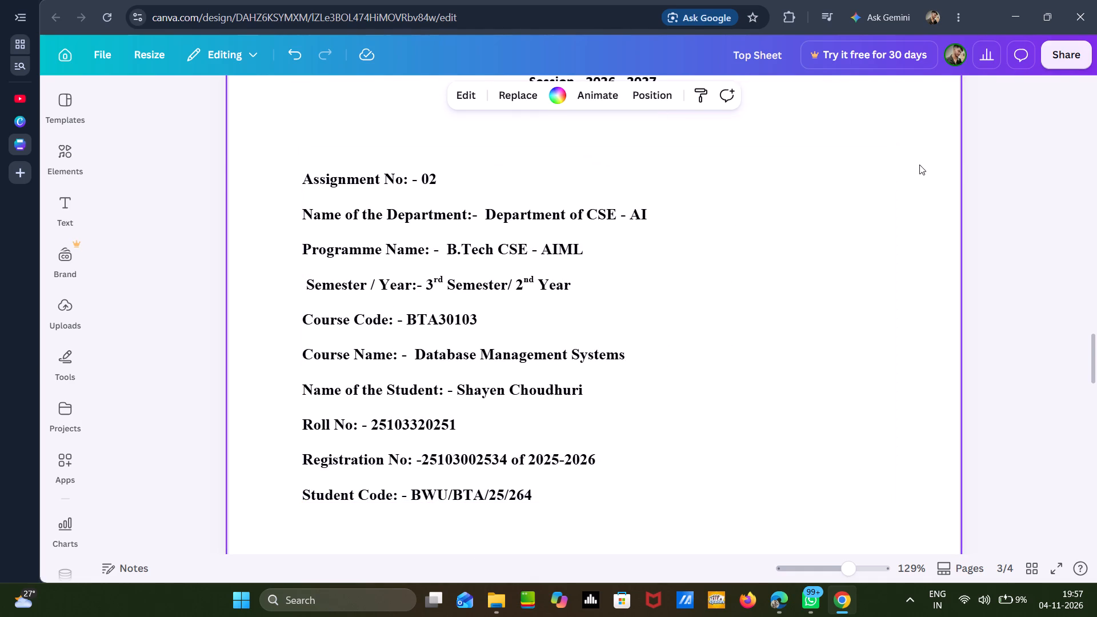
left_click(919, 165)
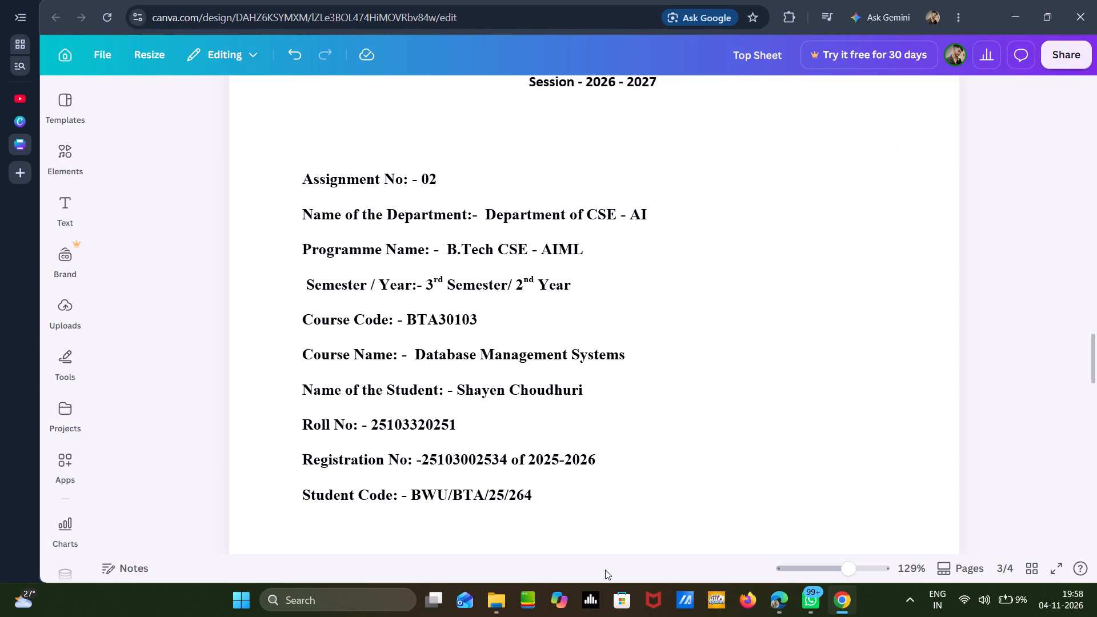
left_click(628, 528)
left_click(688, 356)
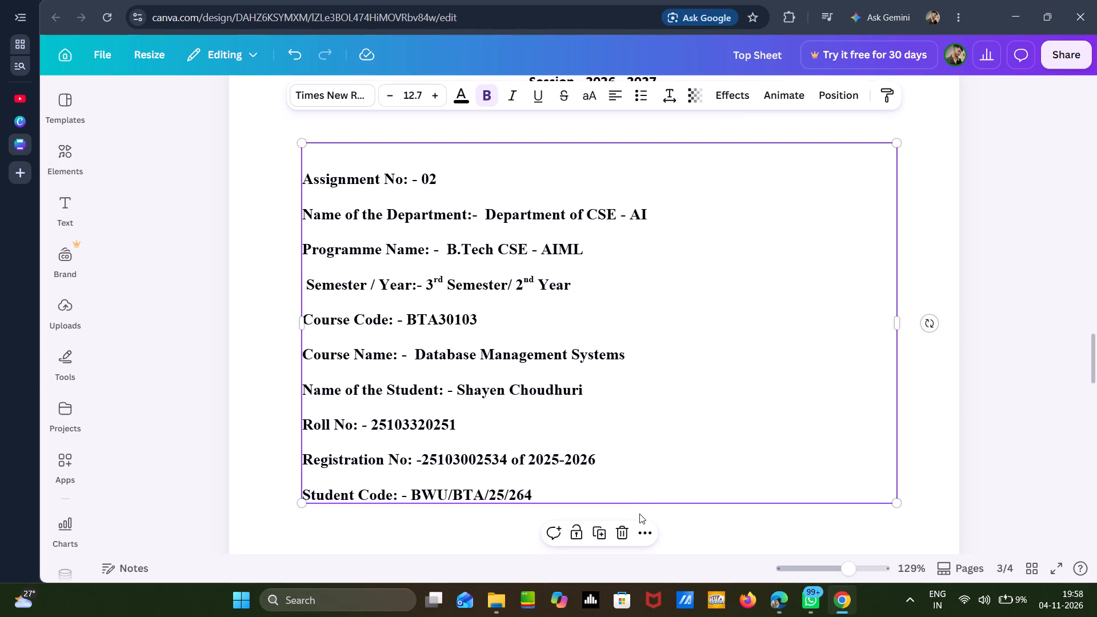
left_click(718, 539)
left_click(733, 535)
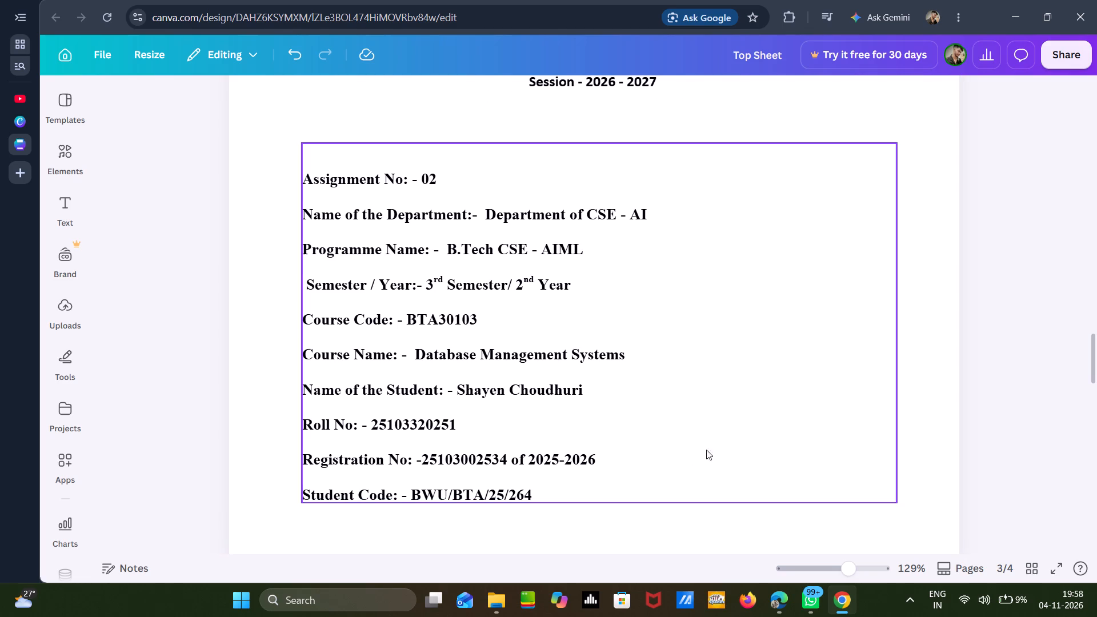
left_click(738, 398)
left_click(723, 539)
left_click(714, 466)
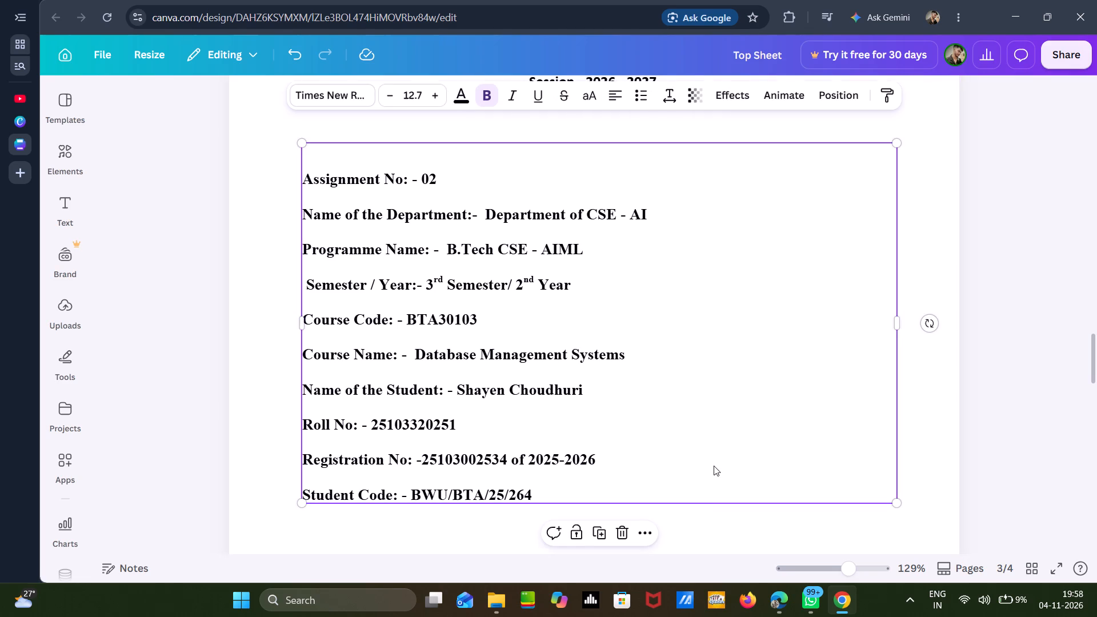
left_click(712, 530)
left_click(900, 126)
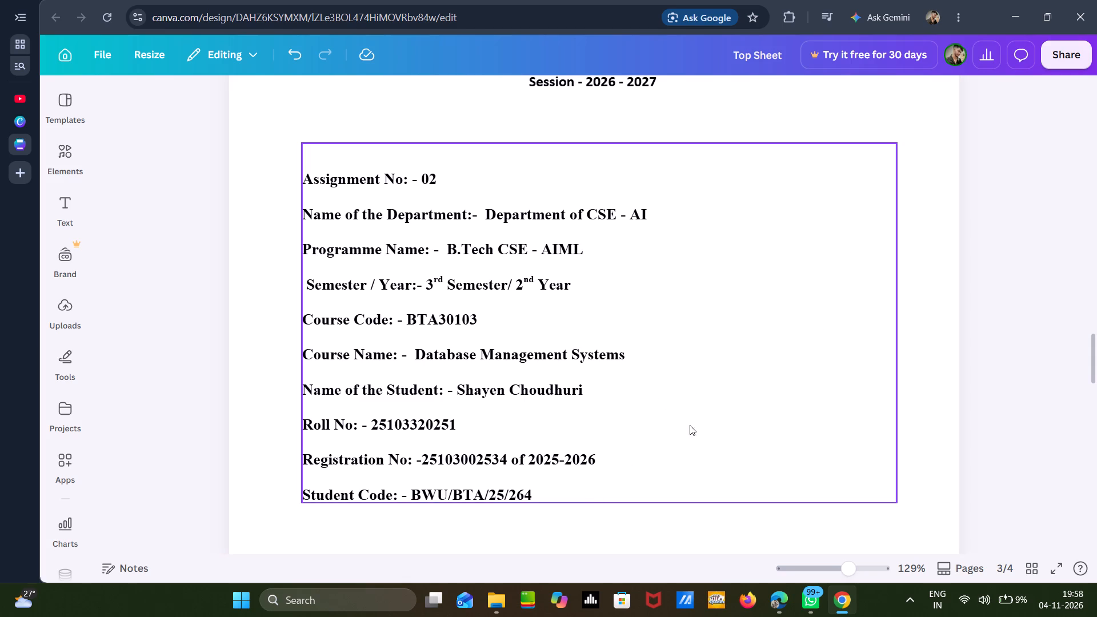
Review the top sheets on pages 1 to 3, comparing their department, course code and course name lines.
scroll(627, 390, "up", 19)
scroll(627, 389, "up", 6)
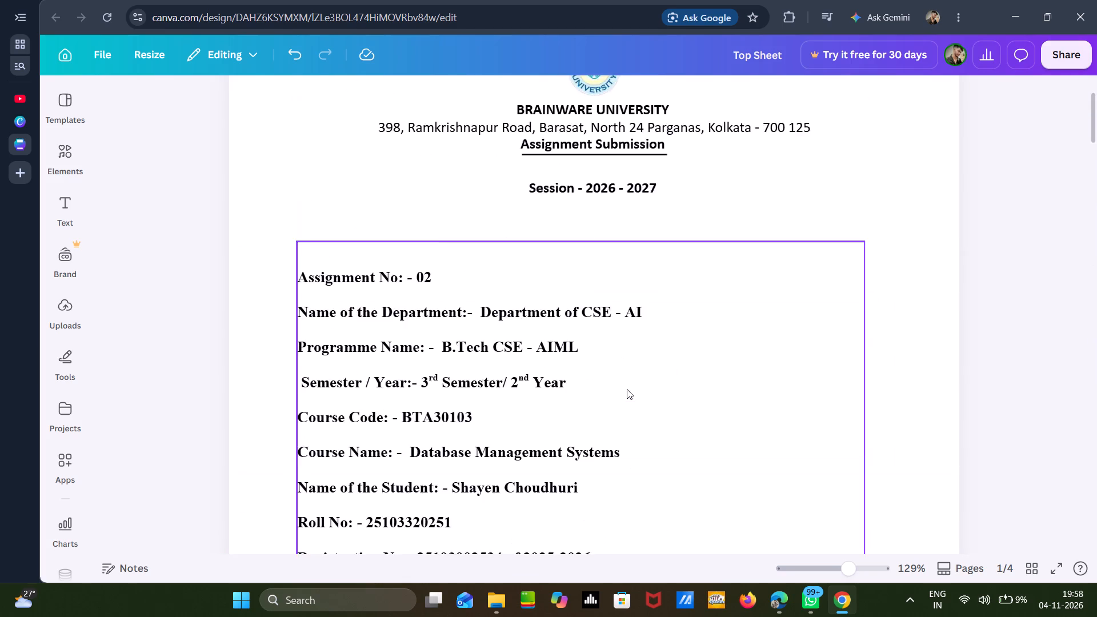
scroll(627, 389, "up", 8)
scroll(627, 389, "down", 12)
scroll(627, 388, "up", 3)
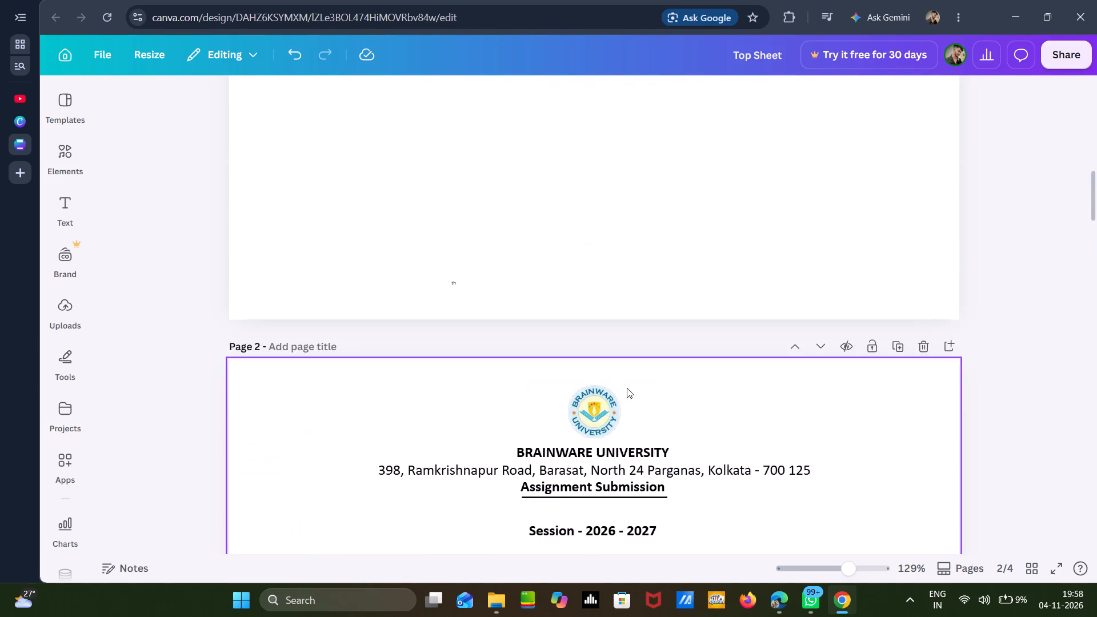
scroll(627, 388, "up", 20)
scroll(632, 384, "down", 3)
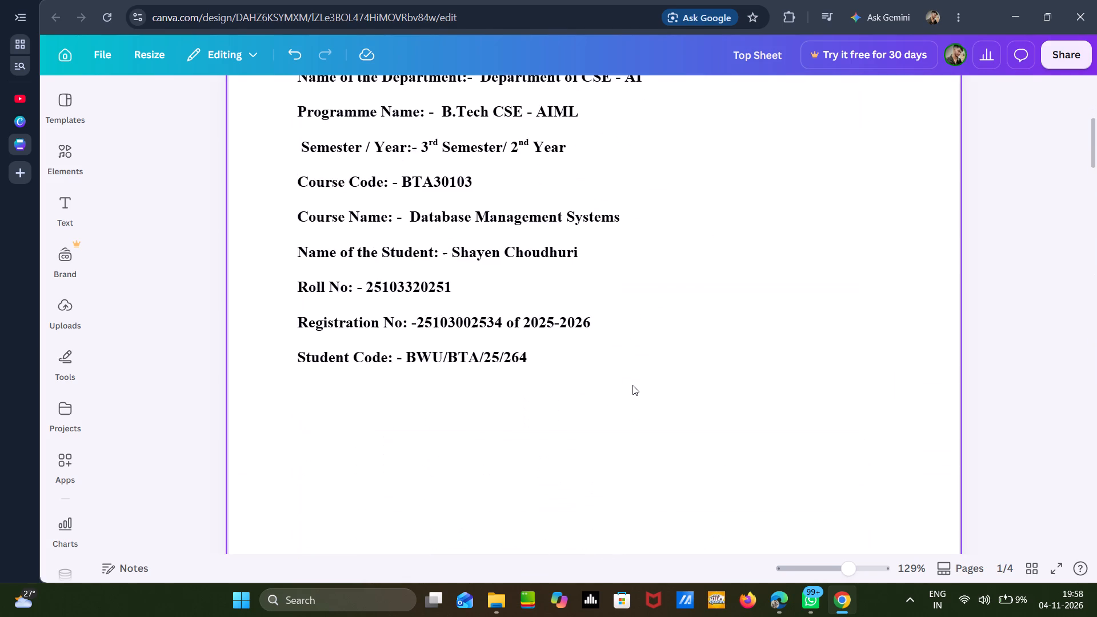
scroll(632, 385, "down", 10)
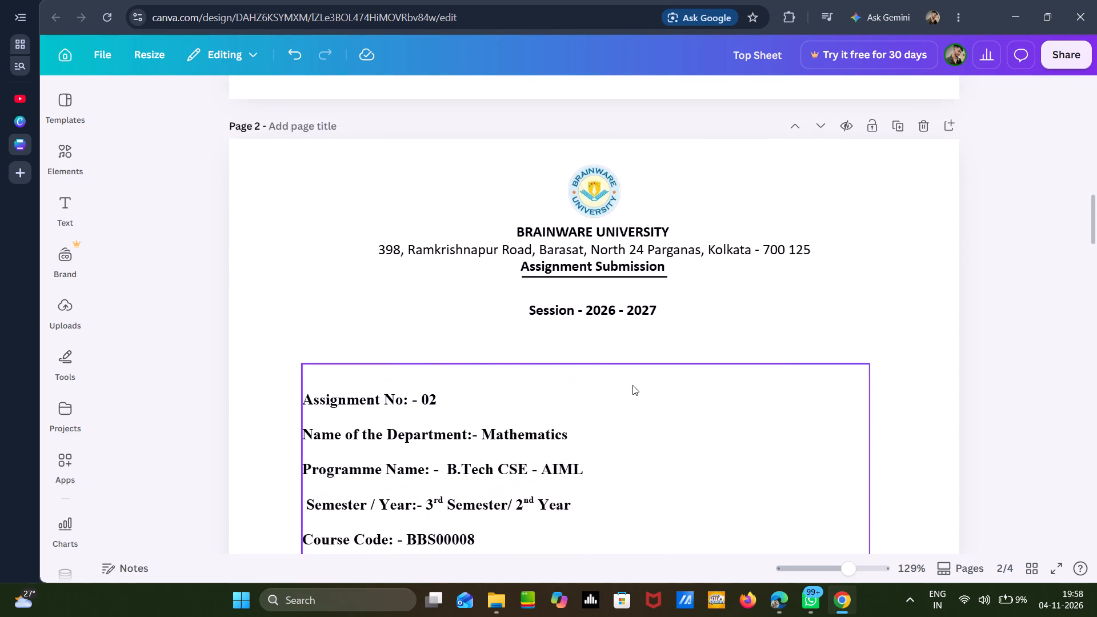
scroll(632, 385, "down", 4)
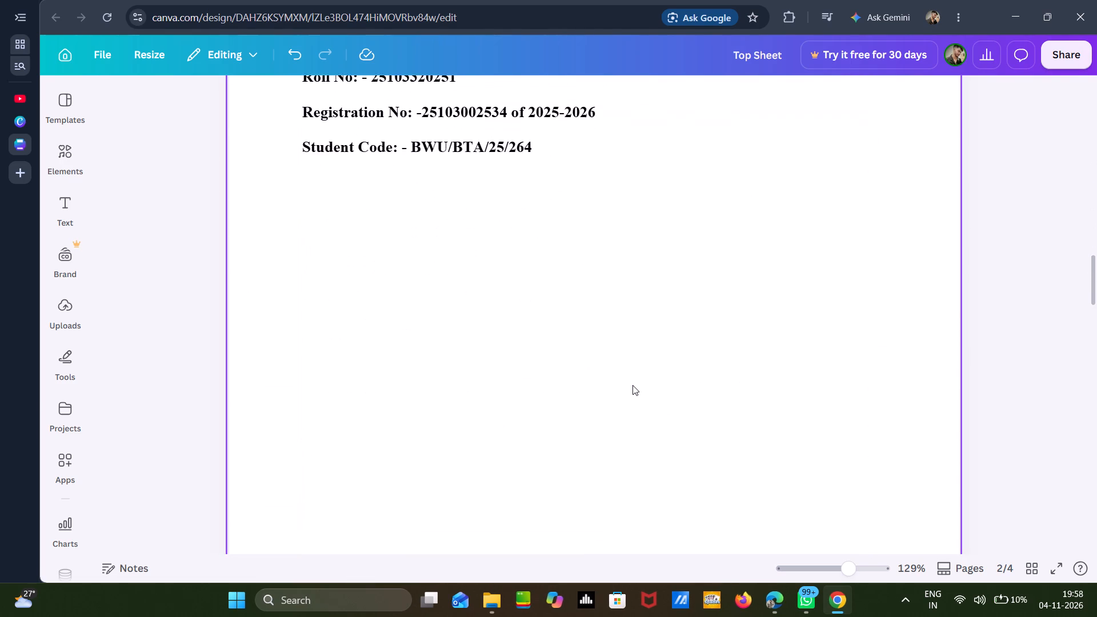
scroll(632, 385, "up", 1)
scroll(632, 385, "down", 10)
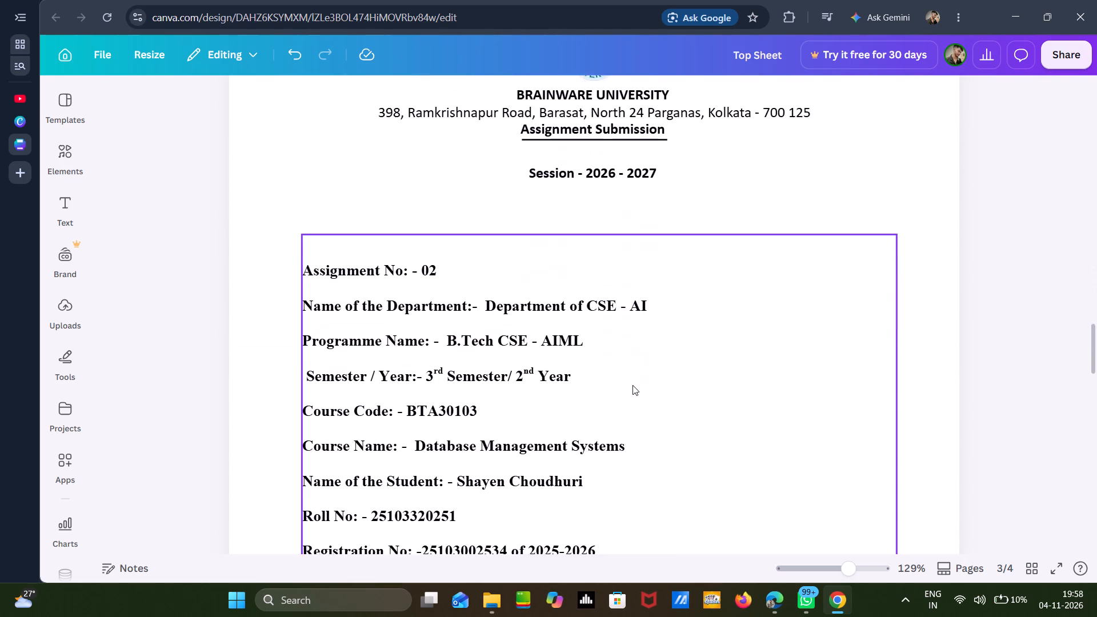
scroll(636, 385, "down", 2)
scroll(648, 383, "up", 1)
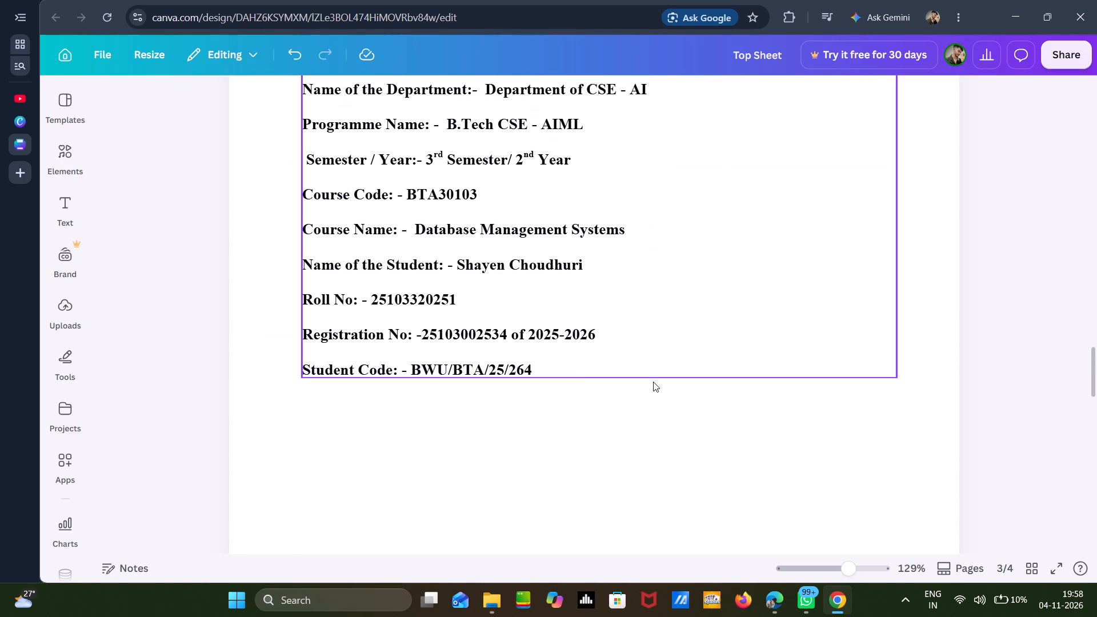
scroll(655, 383, "up", 20)
scroll(655, 383, "up", 10)
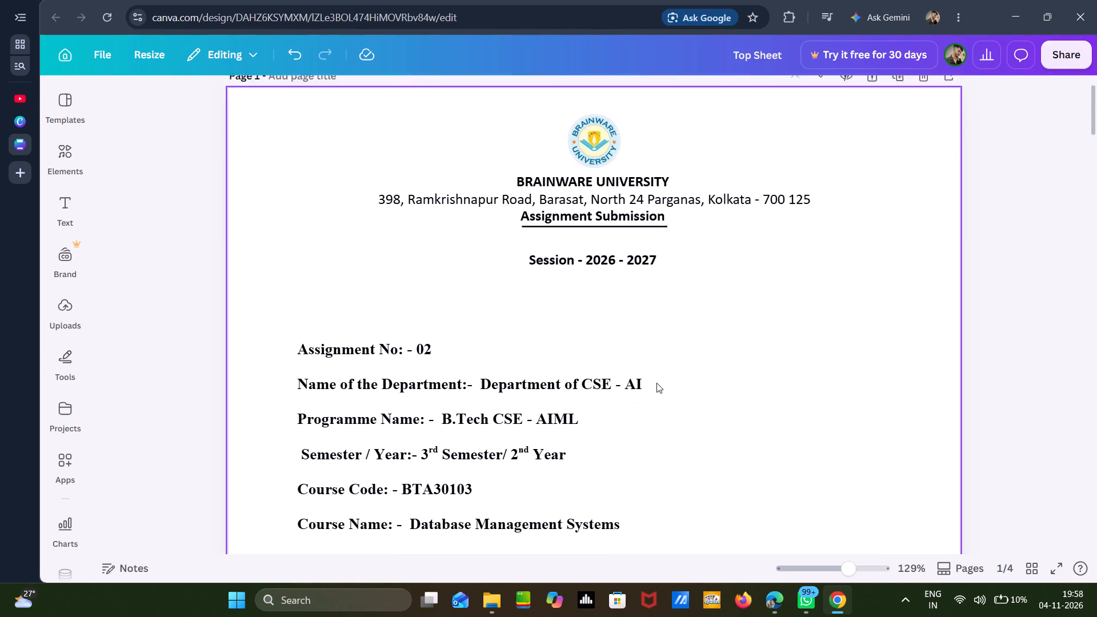
scroll(656, 383, "up", 6)
scroll(656, 383, "down", 10)
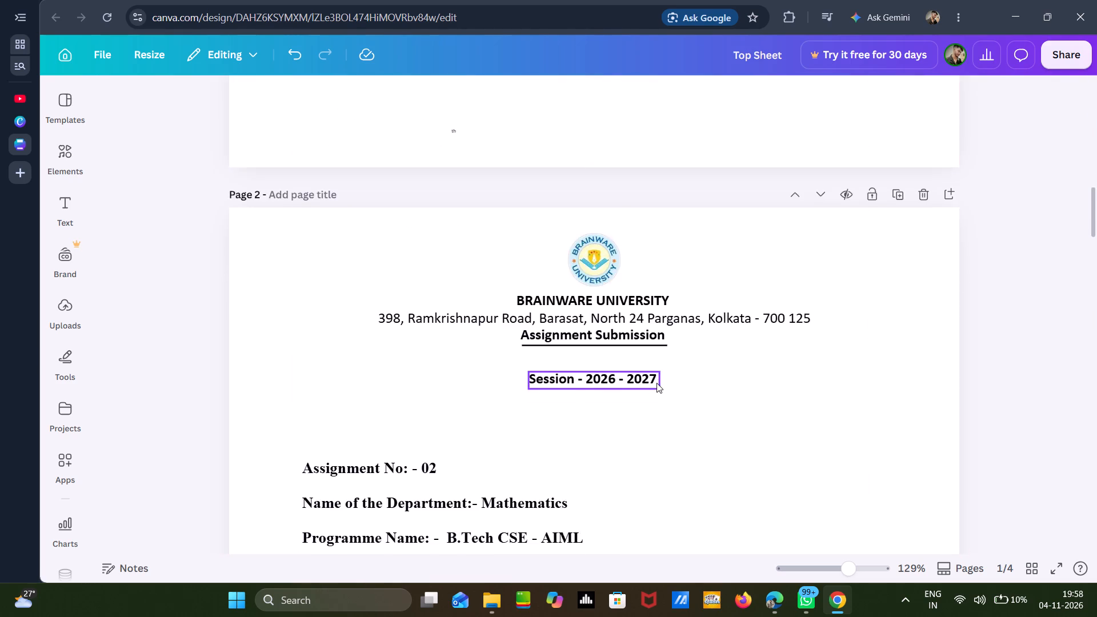
scroll(656, 383, "down", 2)
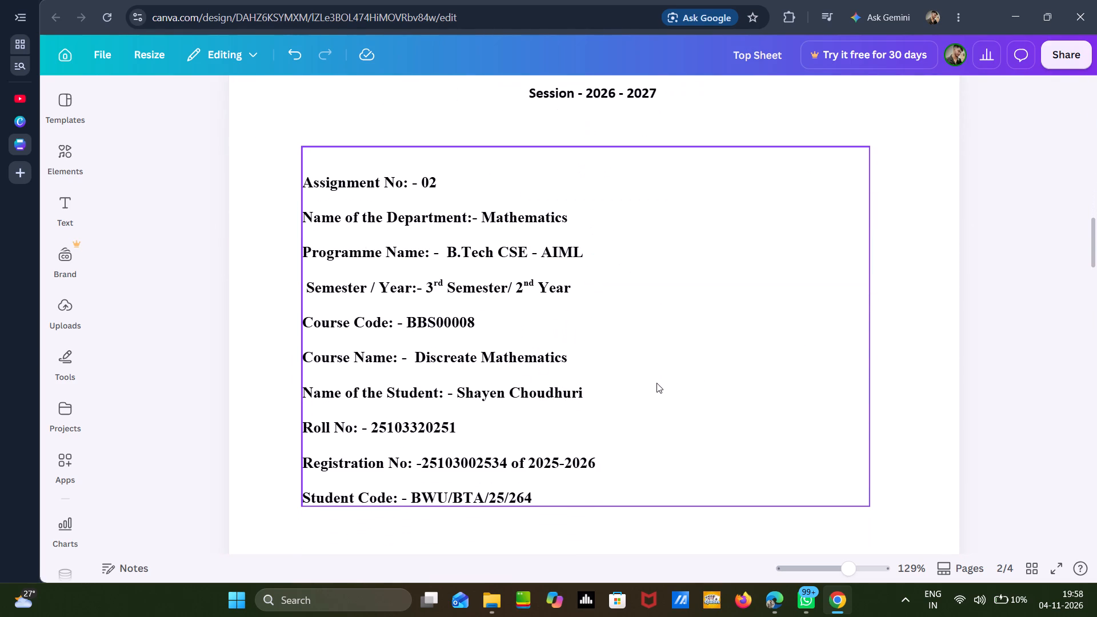
scroll(656, 383, "down", 7)
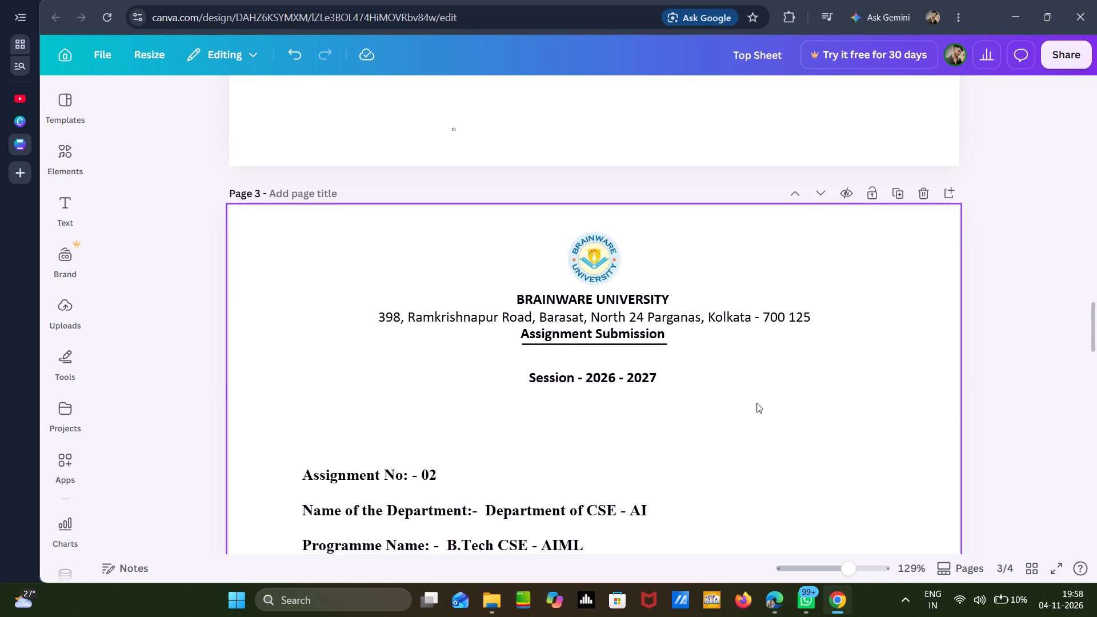
scroll(756, 403, "down", 4)
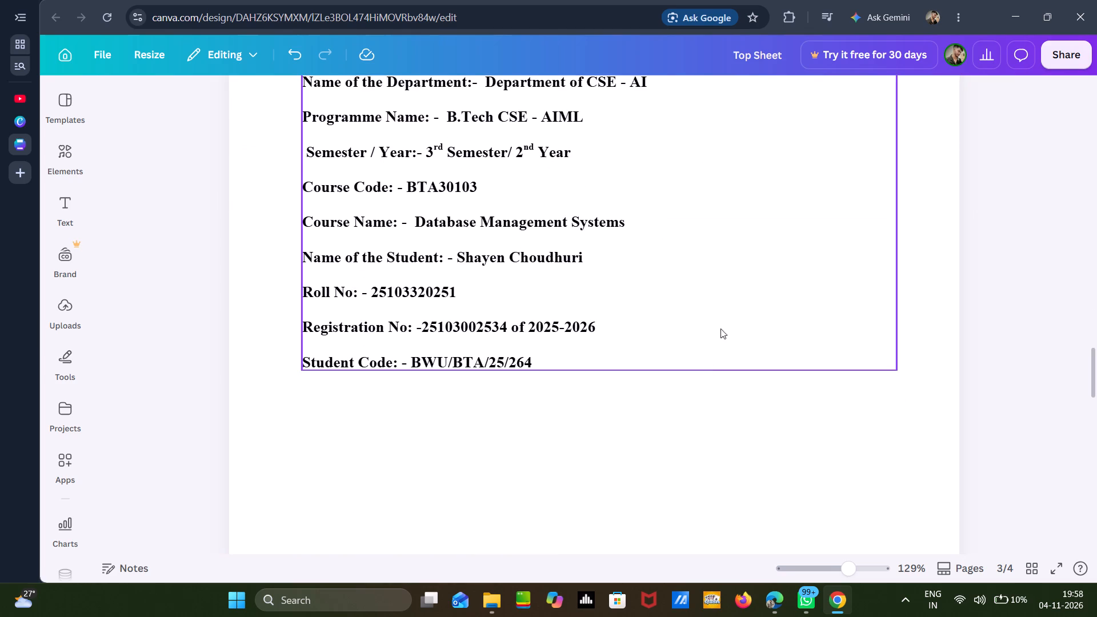
Copy the course name Python for Machine Learning from the PDF in Microsoft Edge again and return to the Canva top sheet.
left_click(783, 612)
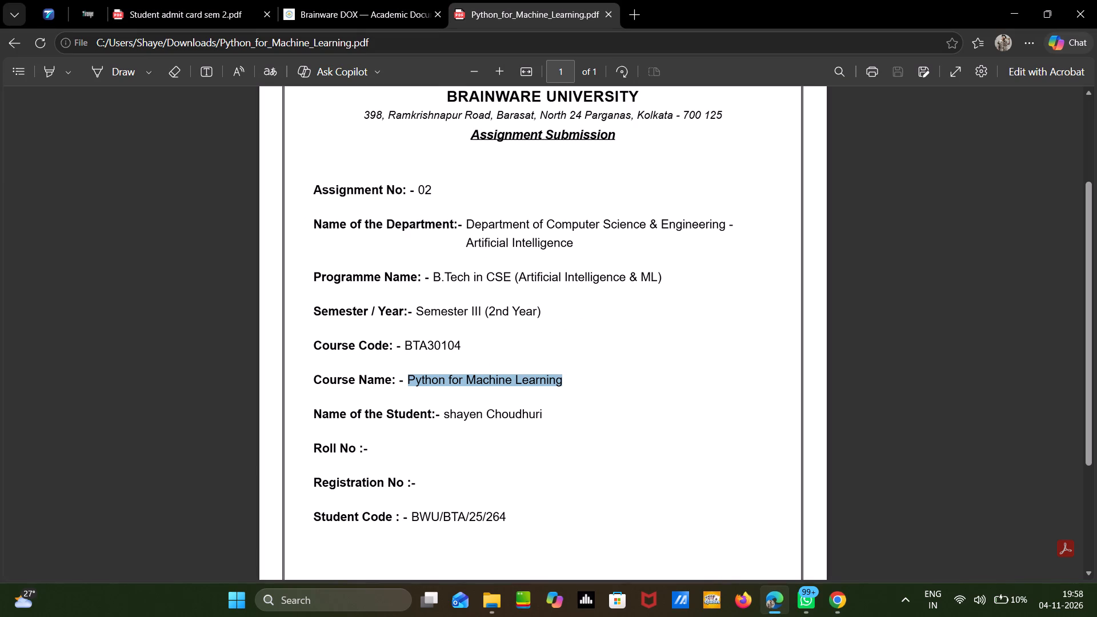
key("ctrl+c")
left_click(842, 600)
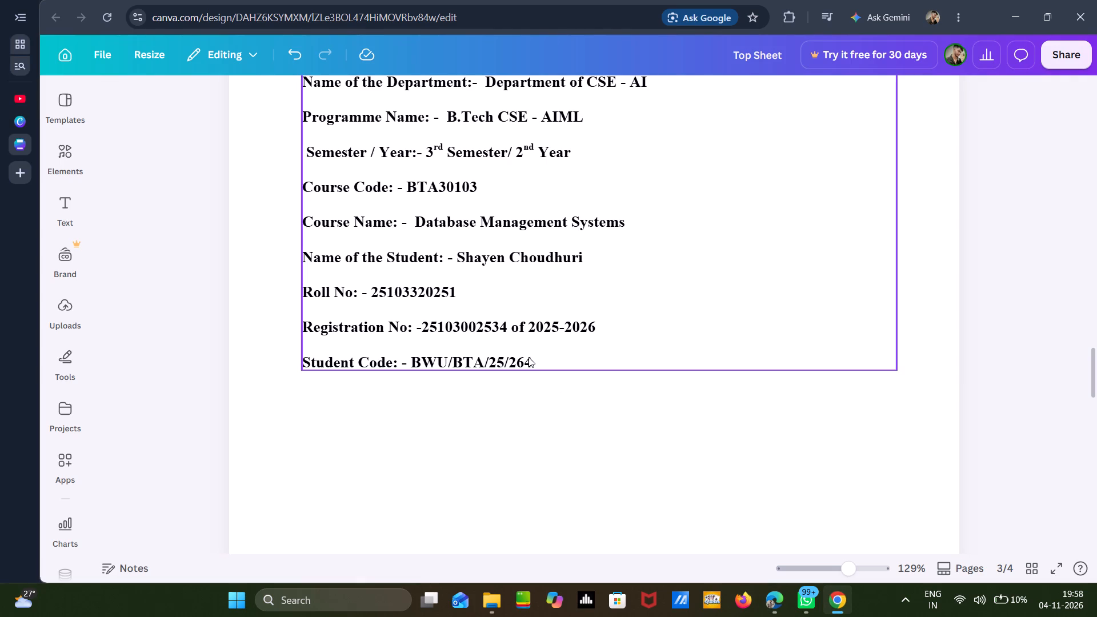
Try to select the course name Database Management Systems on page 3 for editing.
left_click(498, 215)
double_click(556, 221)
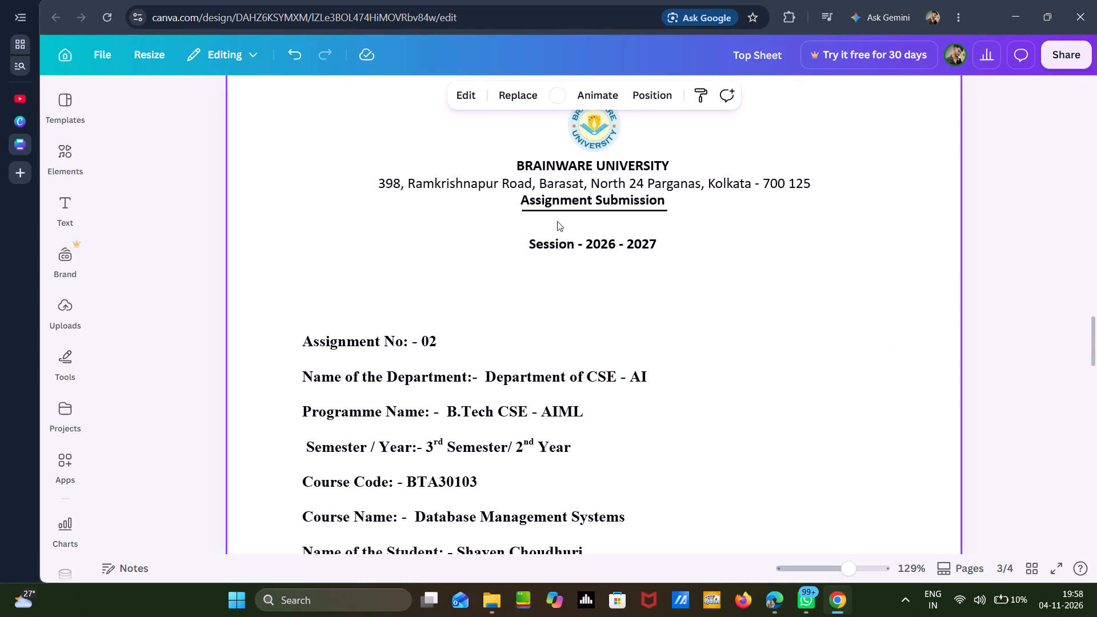
Recheck the department, course code and course name lines on the first two top sheet pages.
scroll(658, 350, "up", 20)
scroll(658, 350, "up", 1)
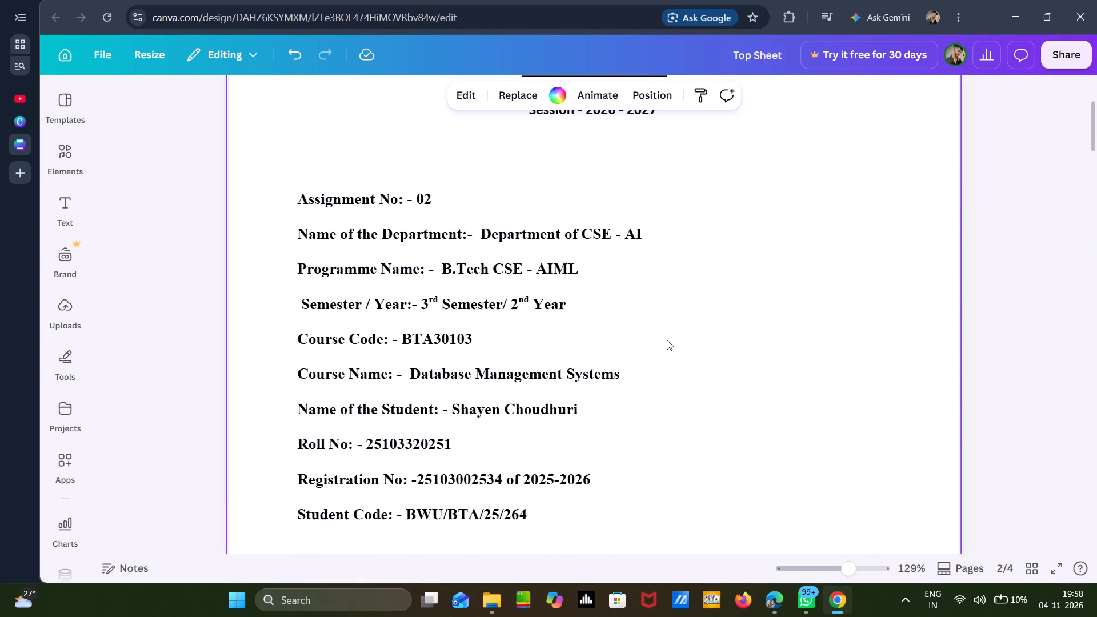
scroll(667, 340, "up", 7)
scroll(667, 340, "down", 5)
scroll(667, 340, "up", 7)
scroll(773, 314, "up", 5)
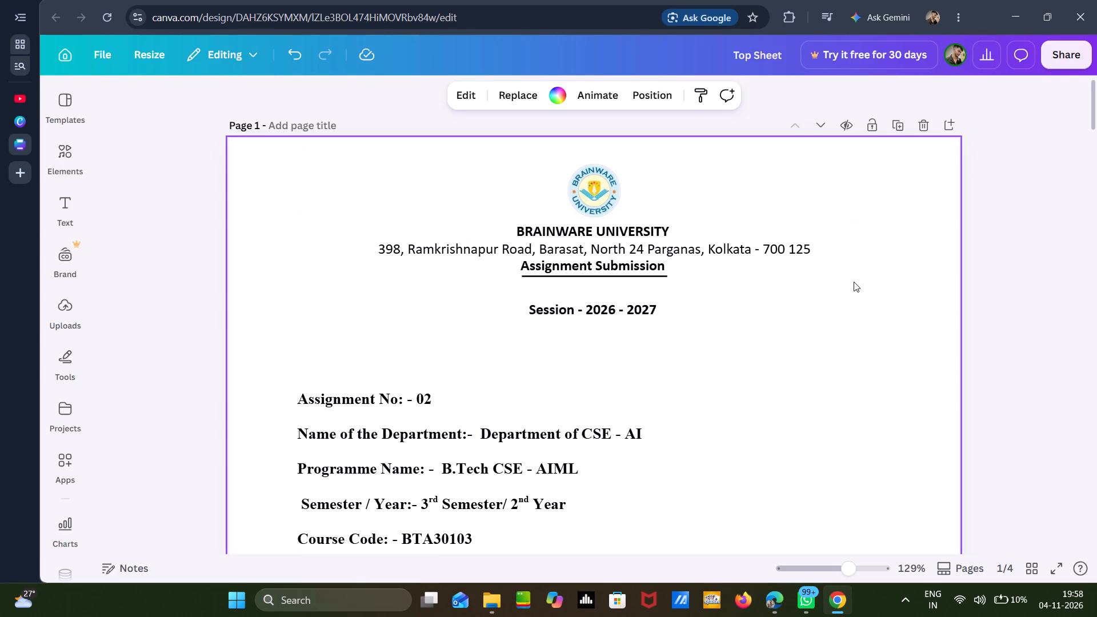
scroll(838, 274, "up", 1)
scroll(828, 240, "down", 10)
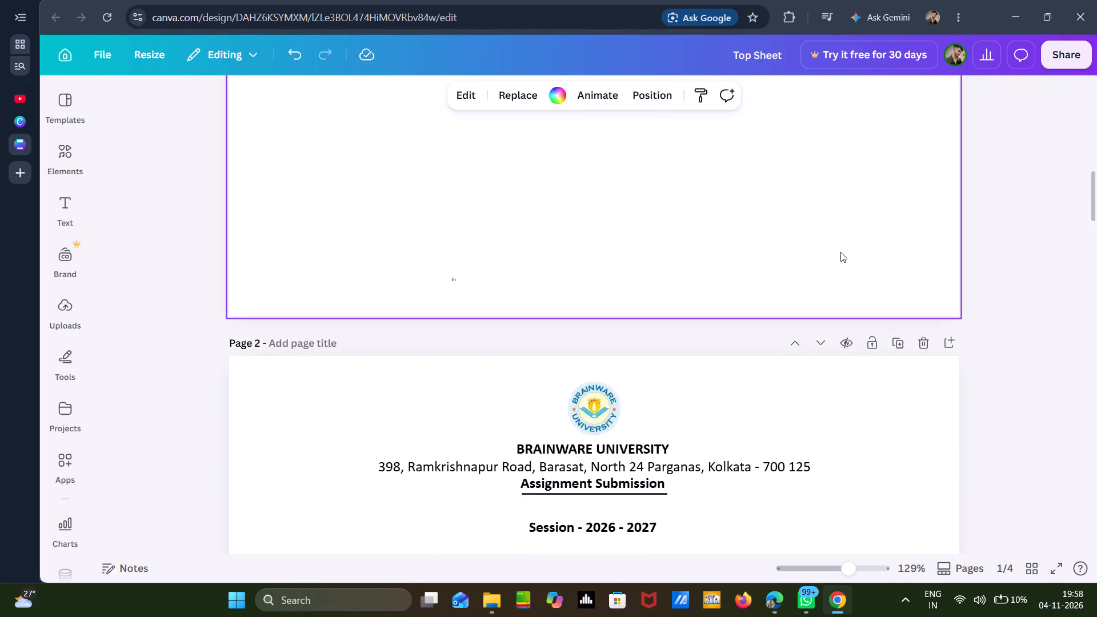
scroll(843, 256, "down", 5)
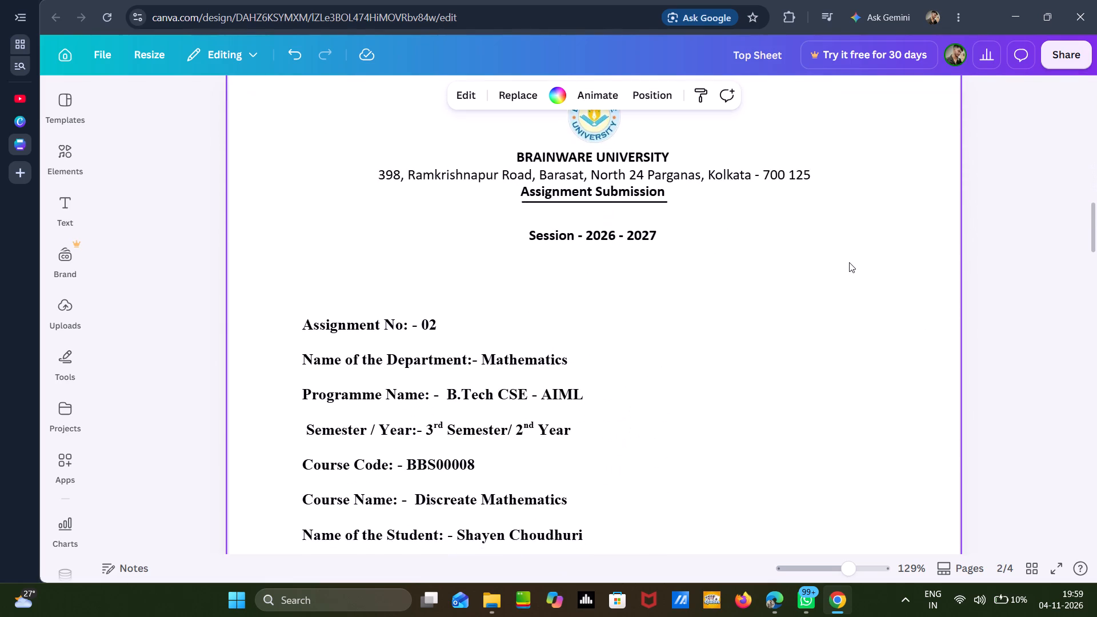
scroll(849, 262, "down", 1)
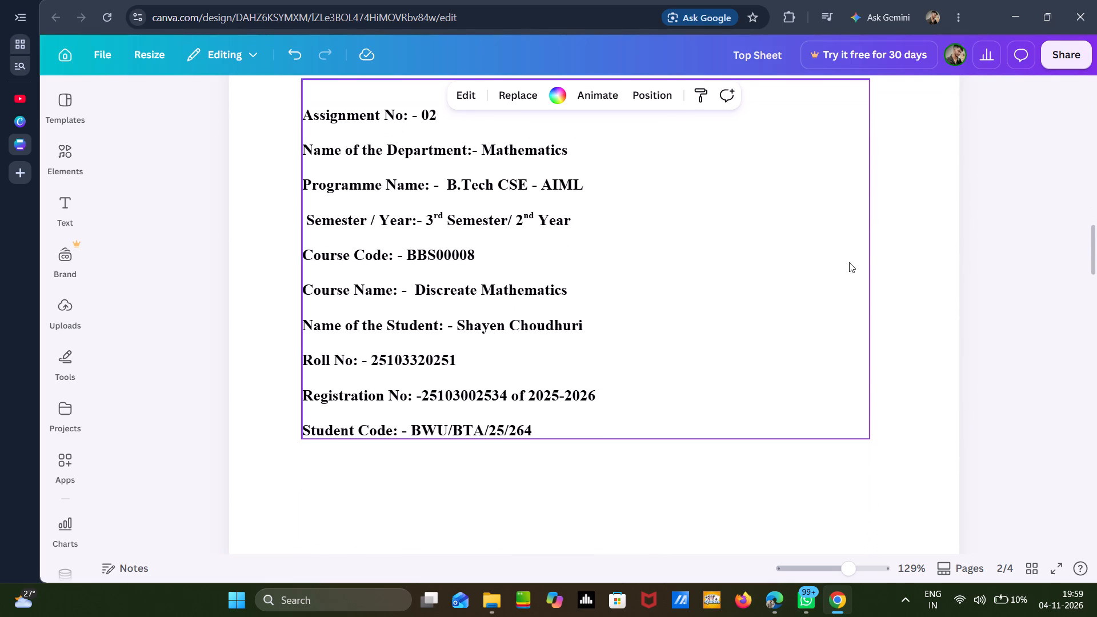
scroll(849, 262, "up", 19)
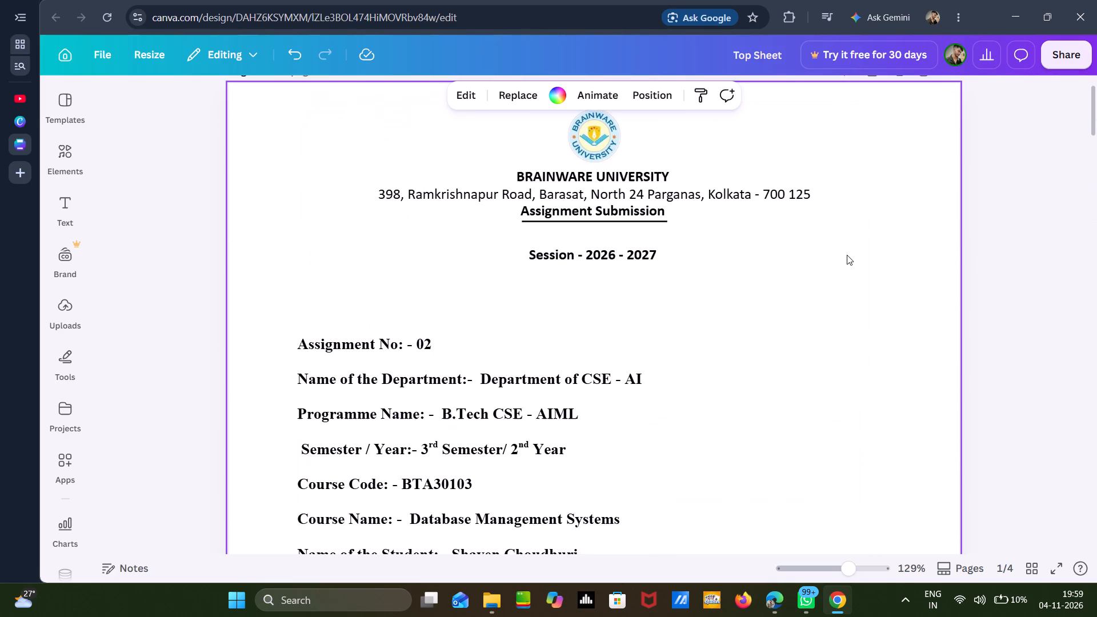
scroll(847, 255, "up", 3)
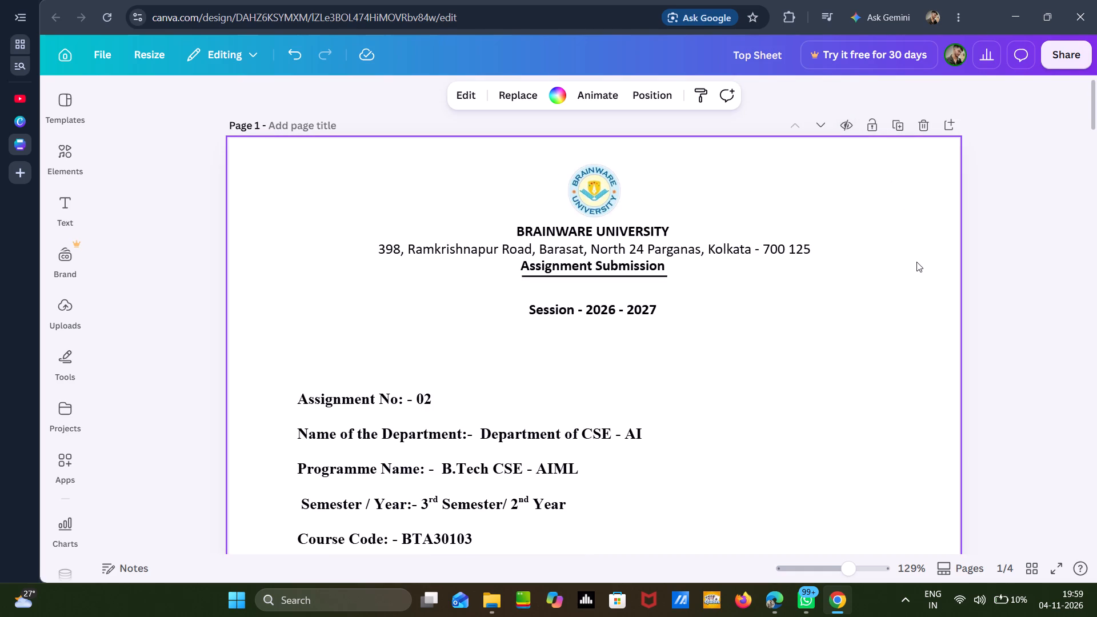
scroll(916, 262, "down", 6)
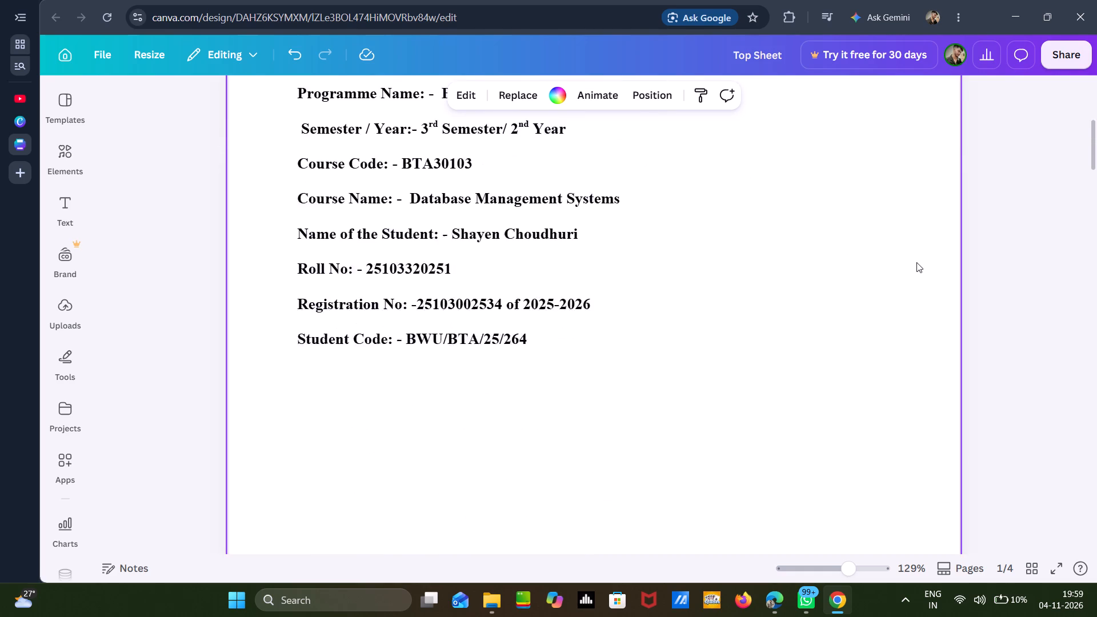
scroll(916, 262, "up", 3)
scroll(916, 262, "down", 1)
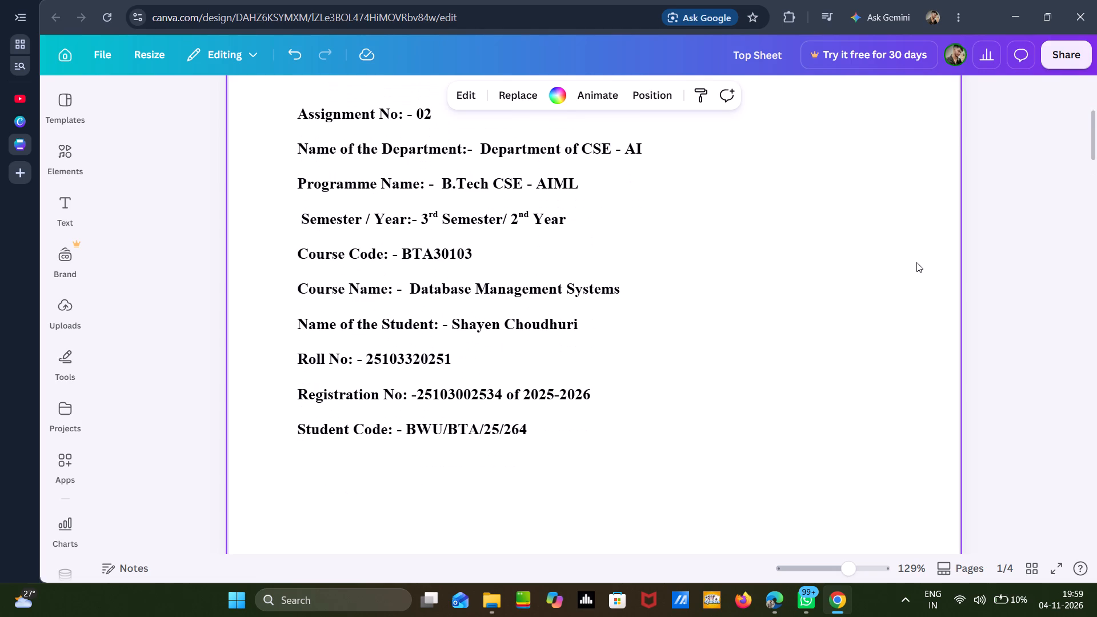
scroll(916, 262, "down", 1)
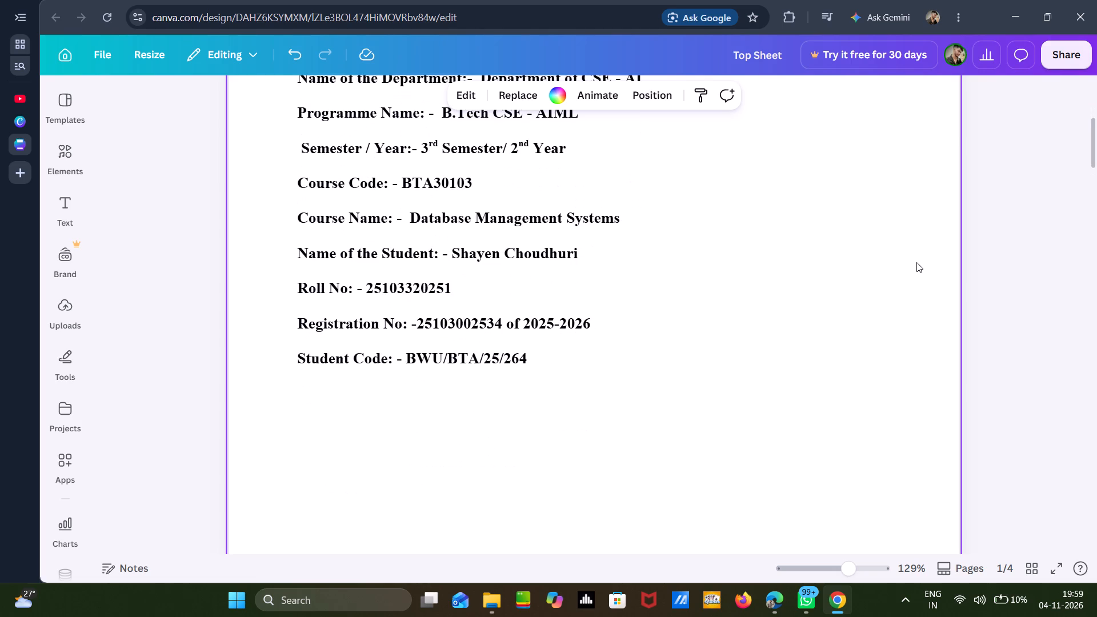
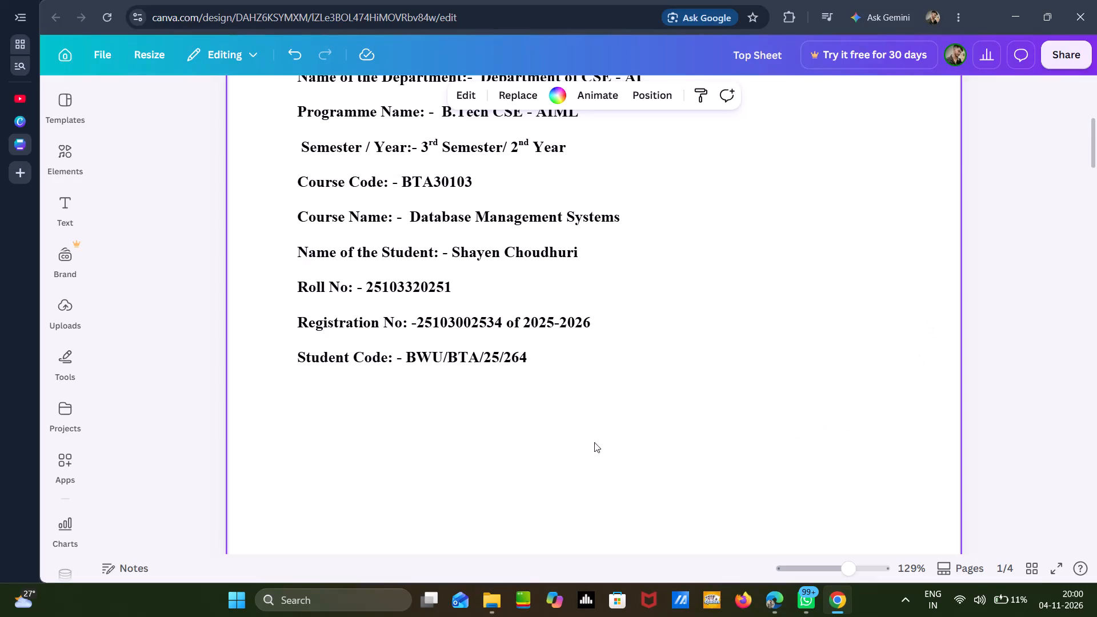
Compare the department, course code and course name lines on the top sheets of pages 1 to 3.
double_click(604, 220)
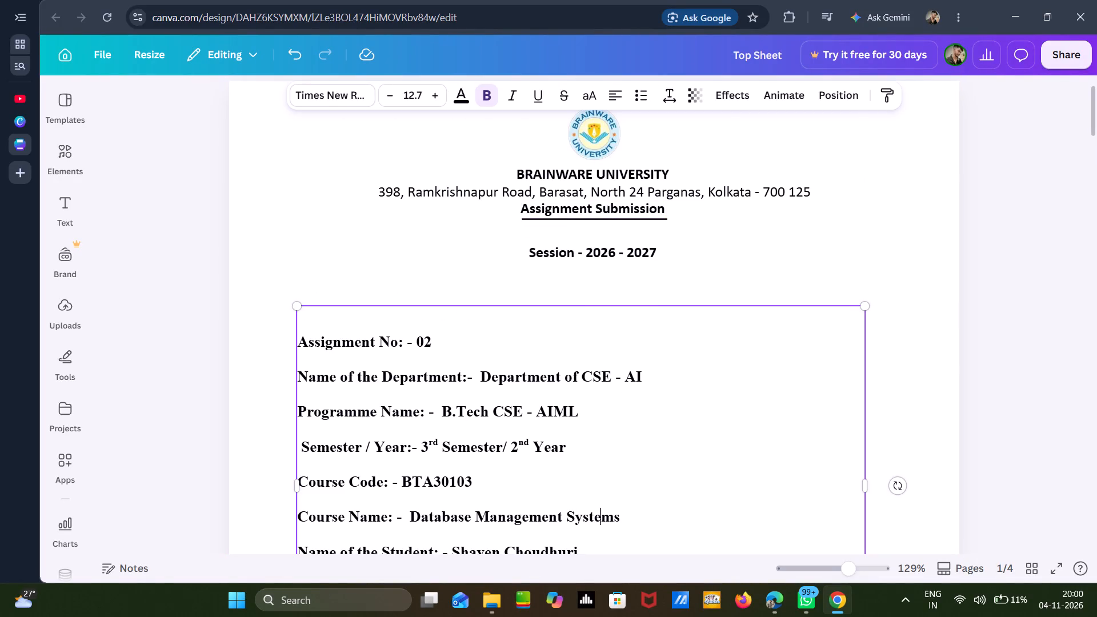
scroll(523, 490, "up", 6)
scroll(534, 483, "down", 4)
scroll(546, 480, "up", 7)
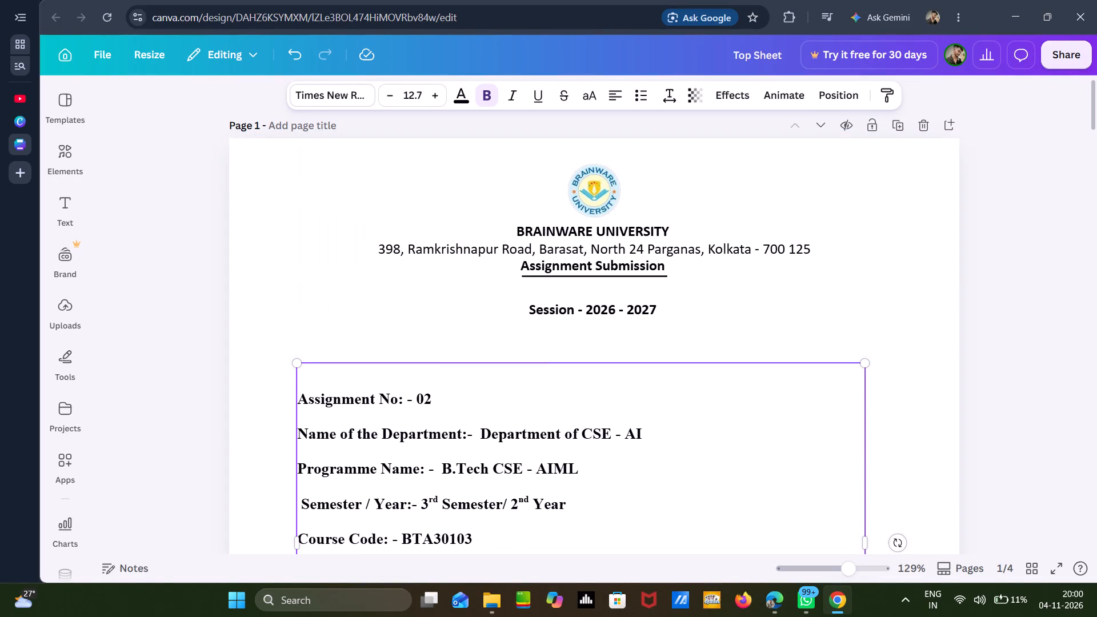
scroll(547, 480, "up", 5)
scroll(551, 479, "down", 16)
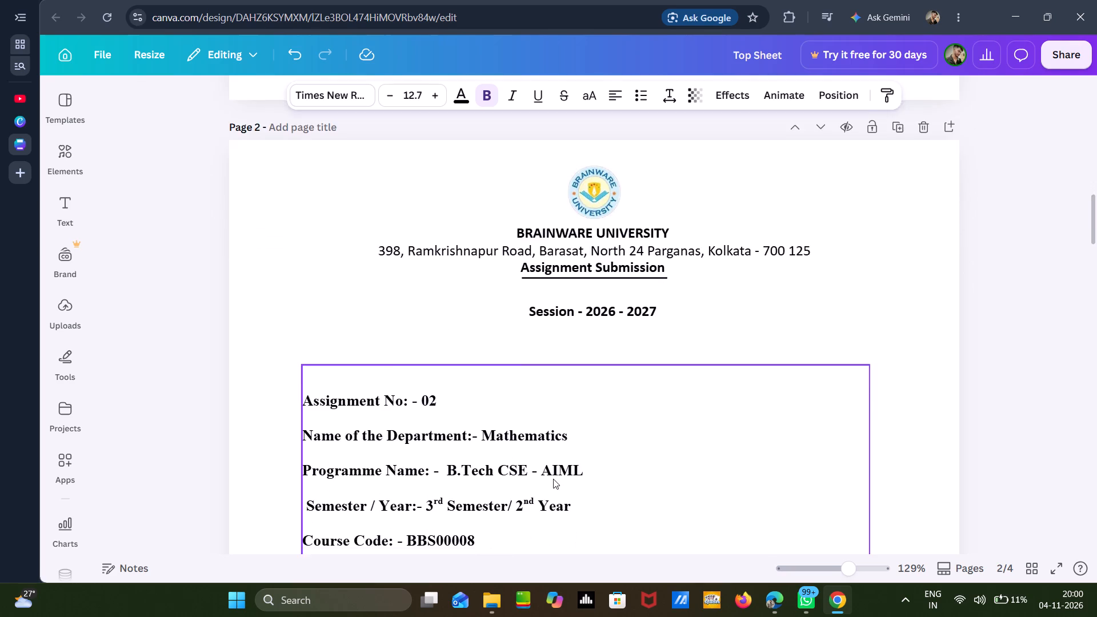
scroll(553, 479, "down", 3)
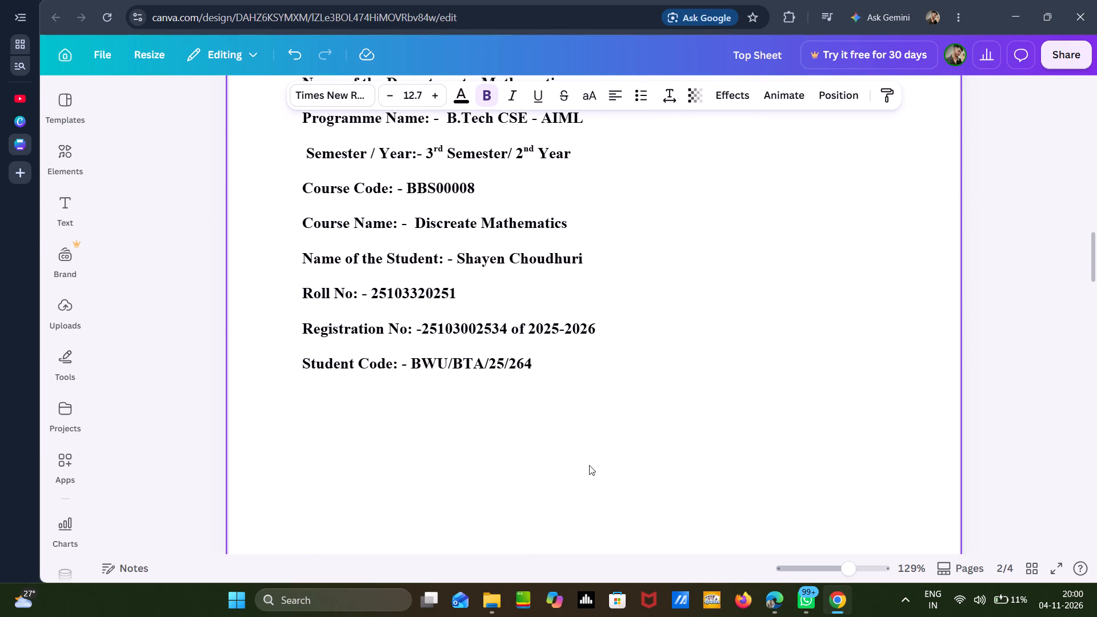
scroll(589, 465, "down", 11)
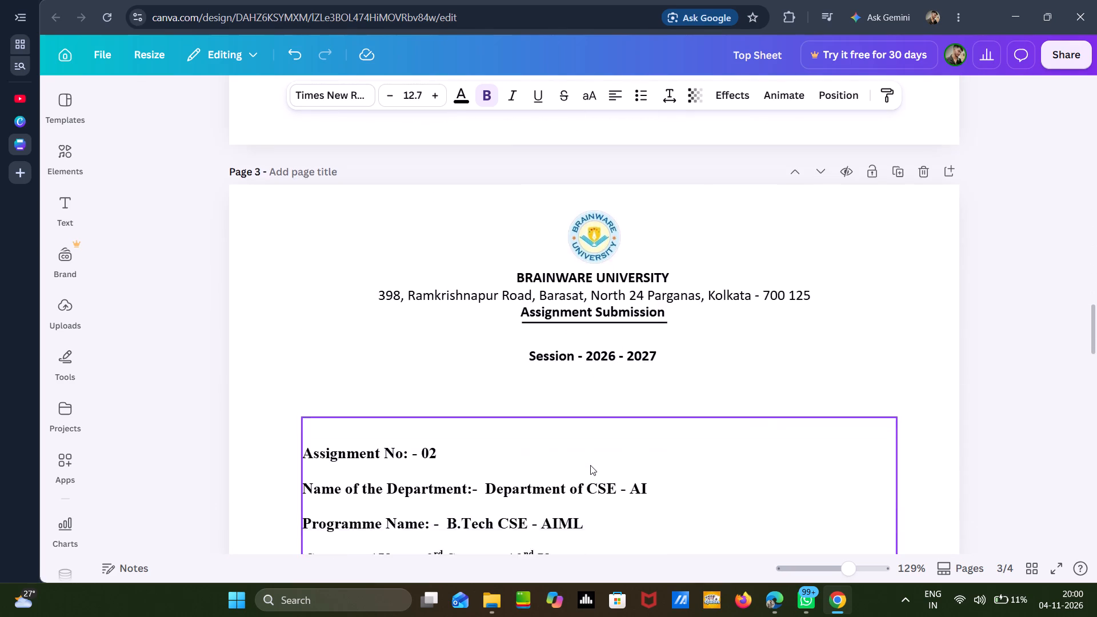
scroll(590, 465, "down", 2)
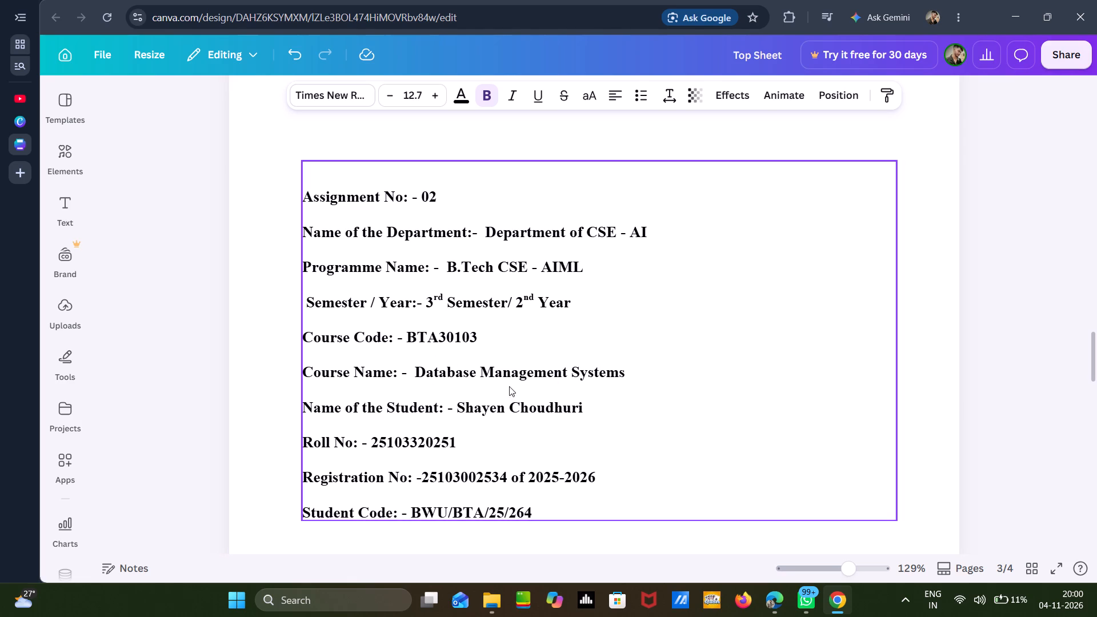
Select the assignment details text box on page 3.
left_click(818, 190)
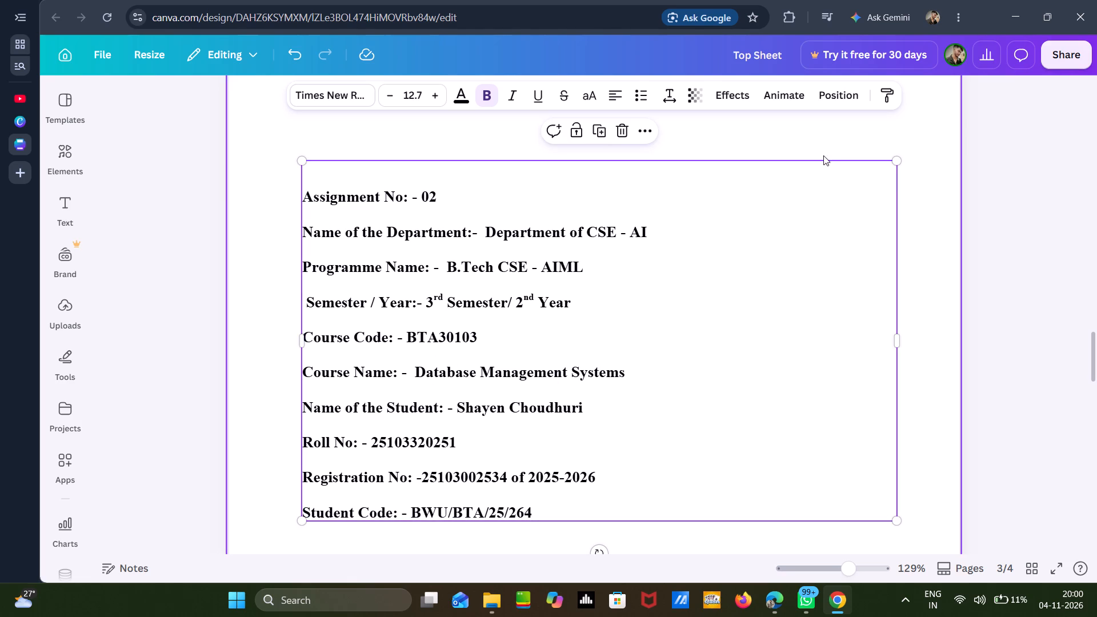
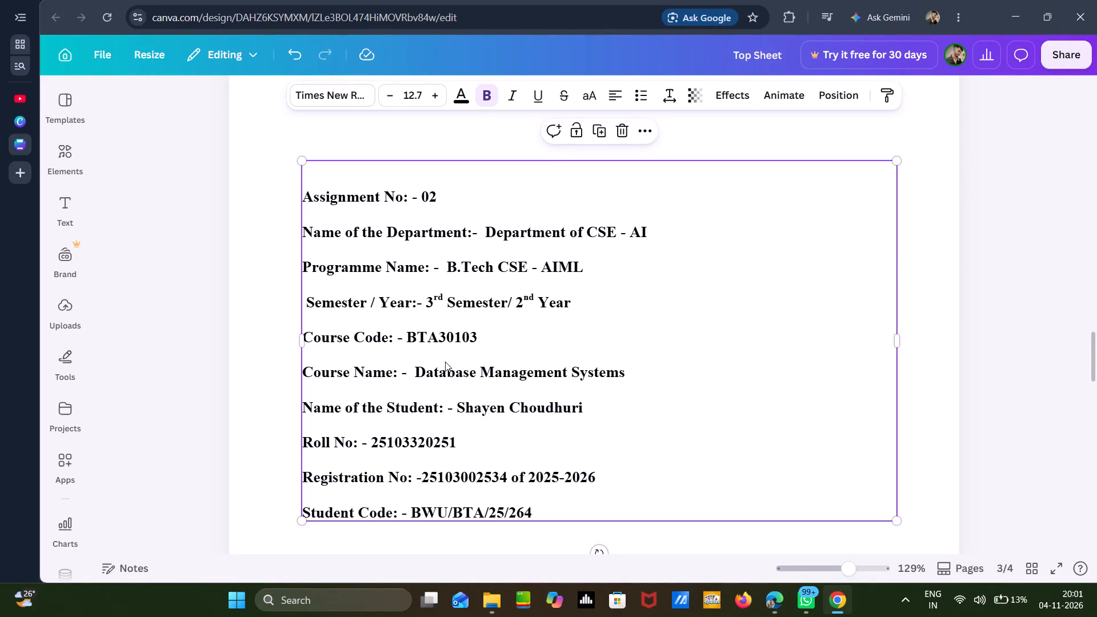
Copy the course name from the Python_for_Machine_Learning PDF in Edge and replace page 3's course name in Canva with "Python for Machine Learning".
scroll(704, 335, "up", 1)
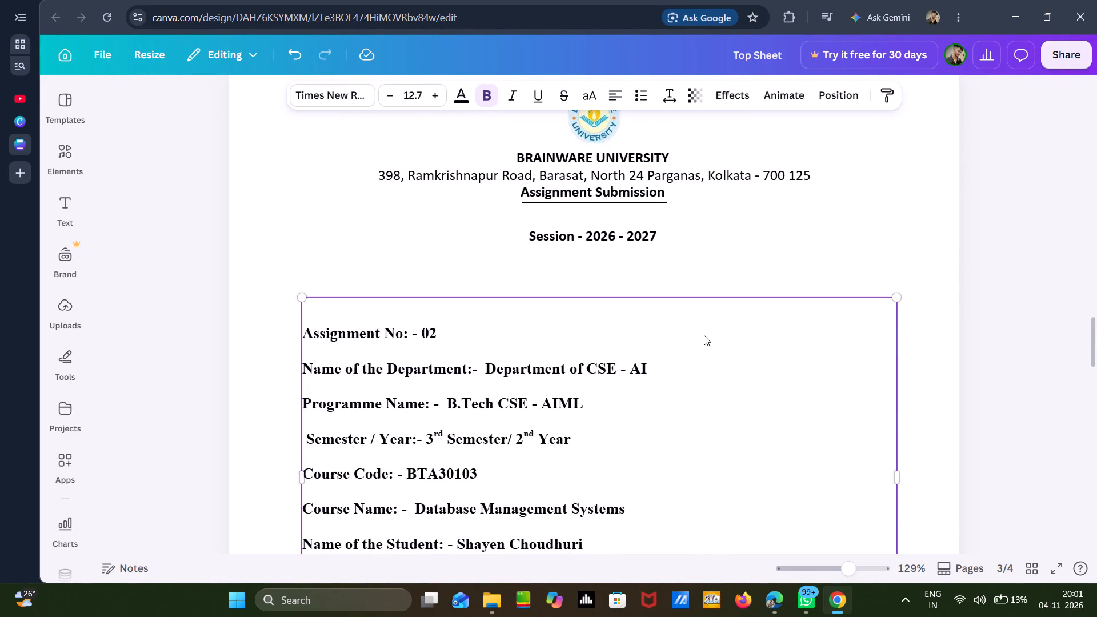
scroll(704, 337, "up", 1)
scroll(708, 339, "down", 2)
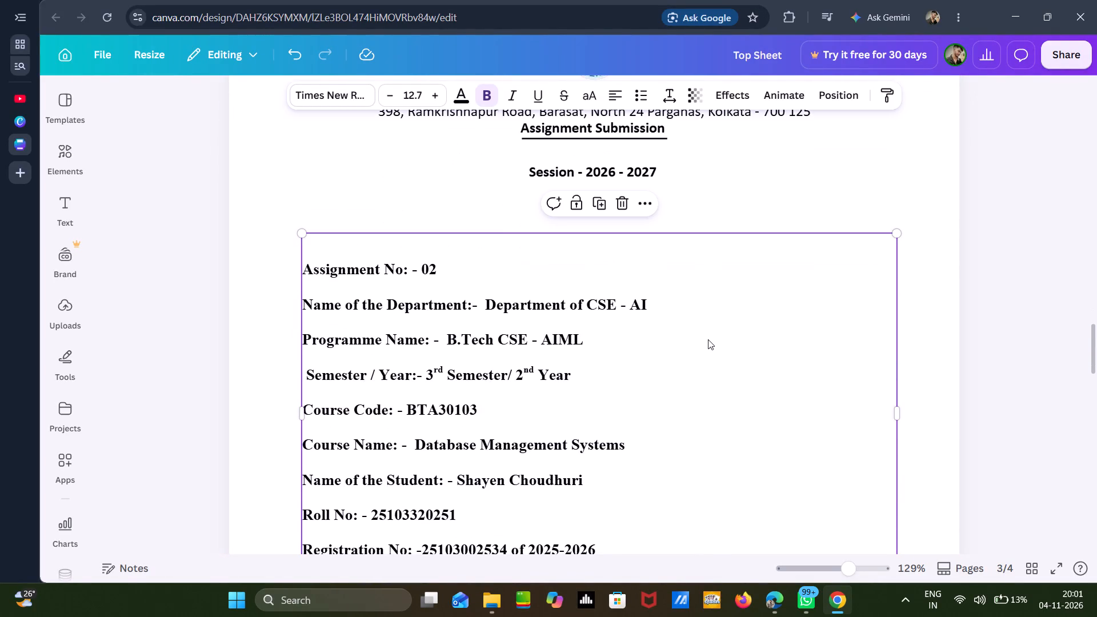
left_click(772, 614)
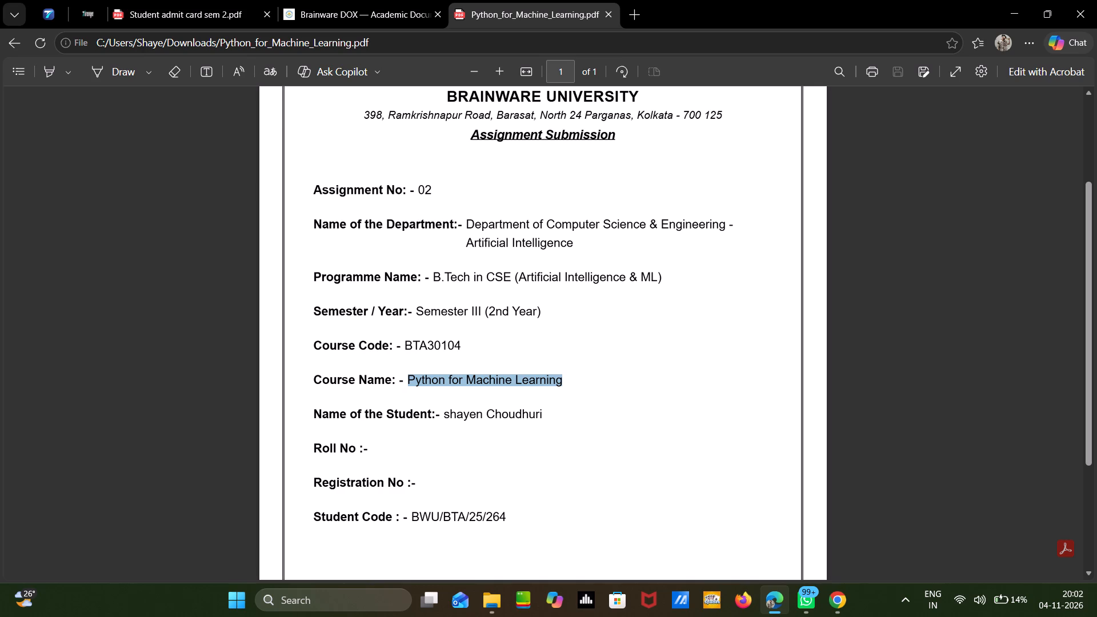
right_click(622, 376)
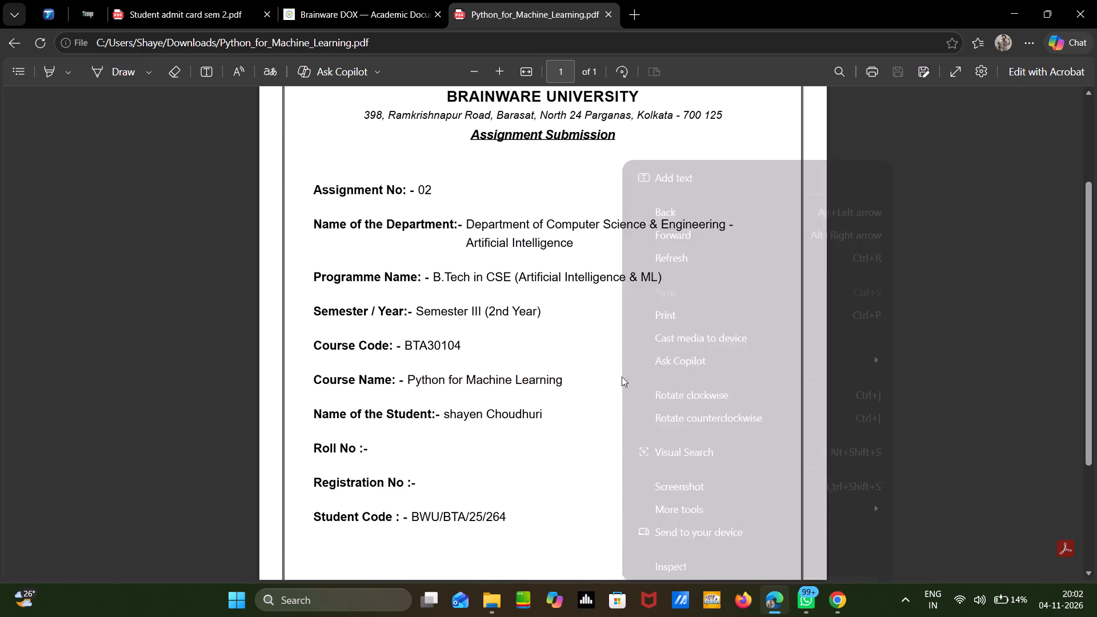
left_click(599, 362)
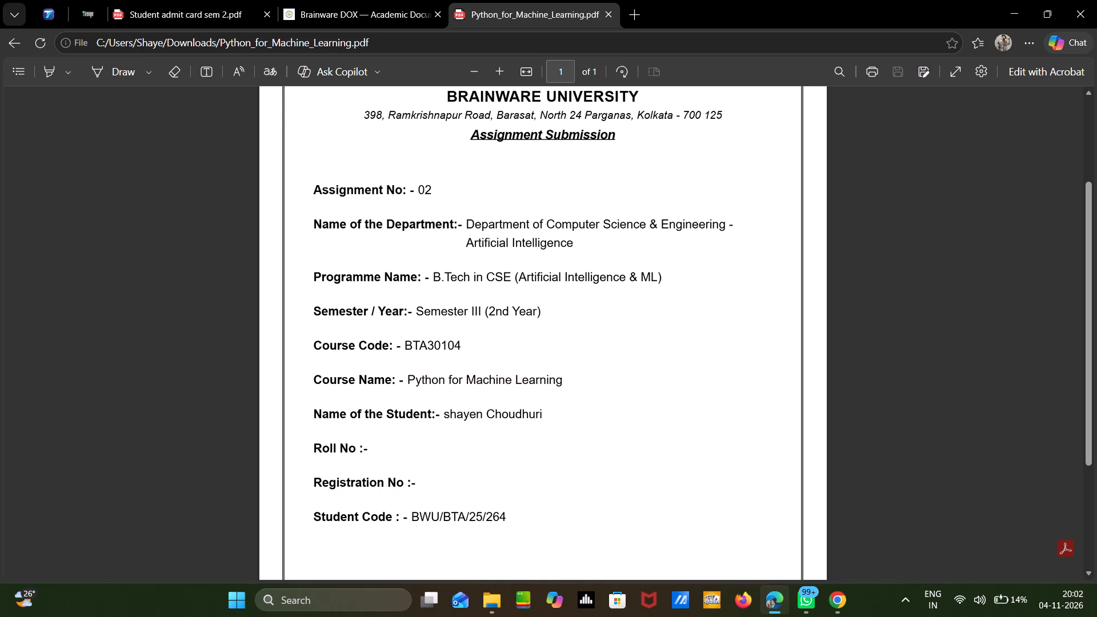
left_click_drag(406, 379, 563, 382)
left_click(608, 253)
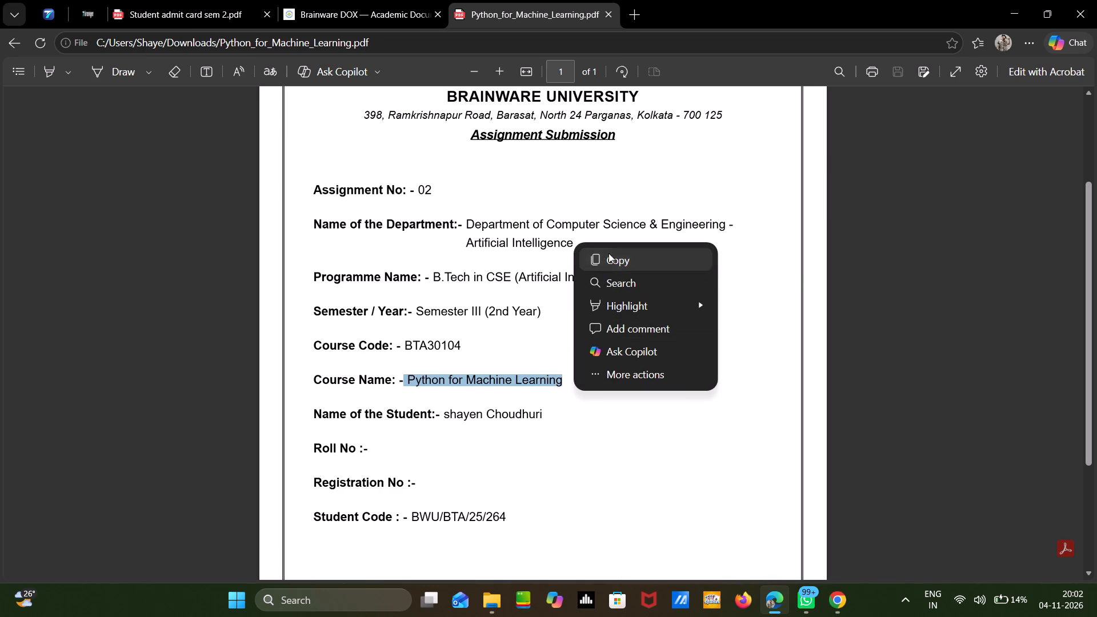
left_click(830, 612)
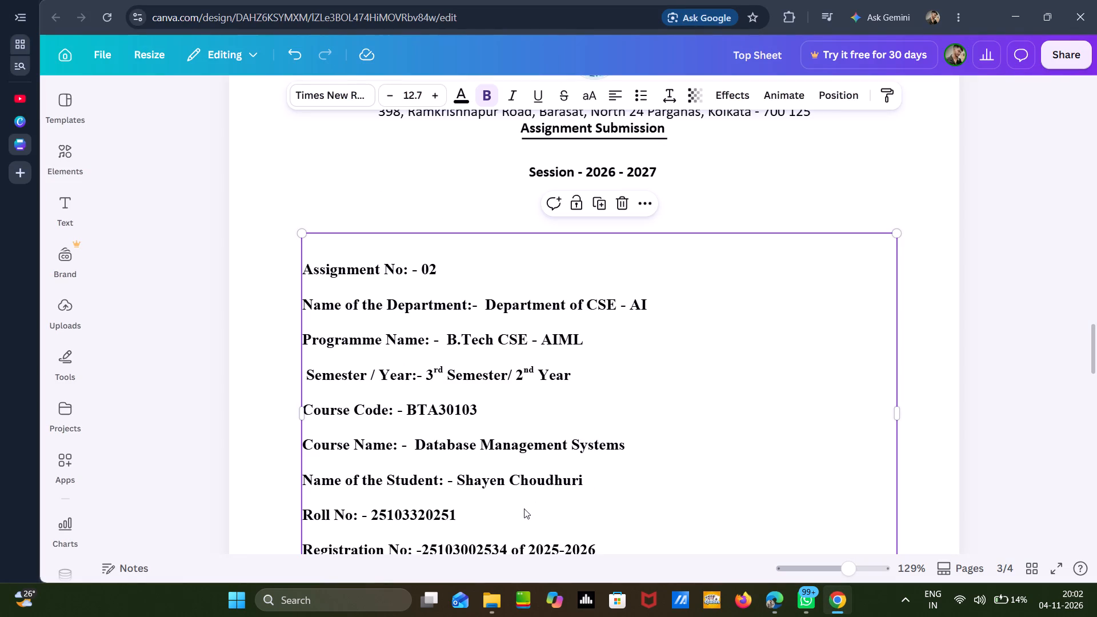
left_click(414, 440)
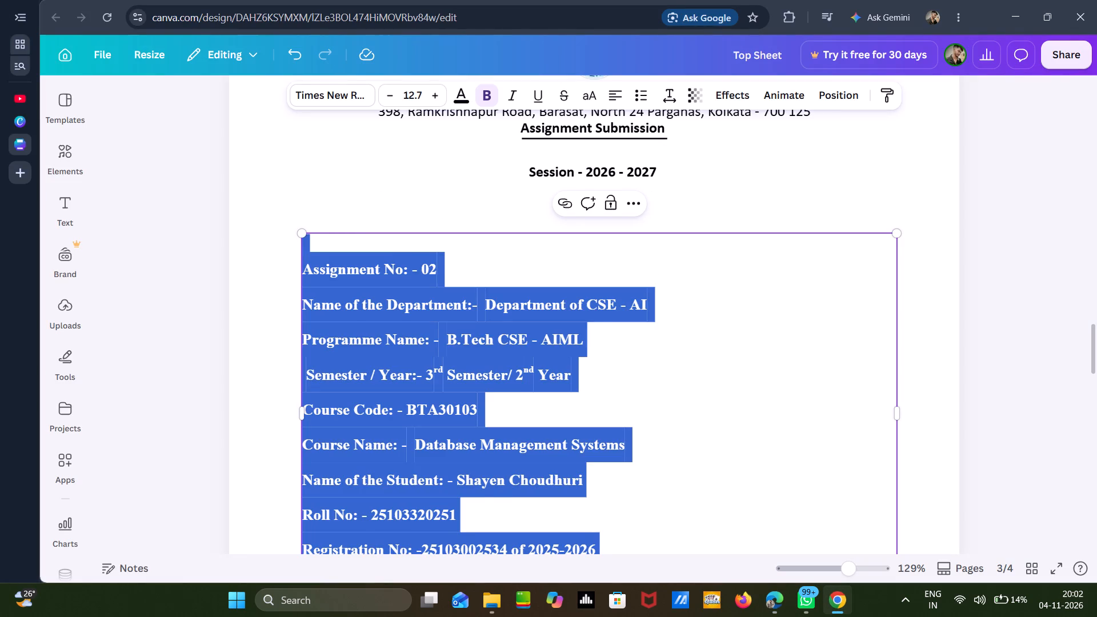
triple_click(415, 443)
left_click(415, 443)
left_click_drag(415, 443, 490, 443)
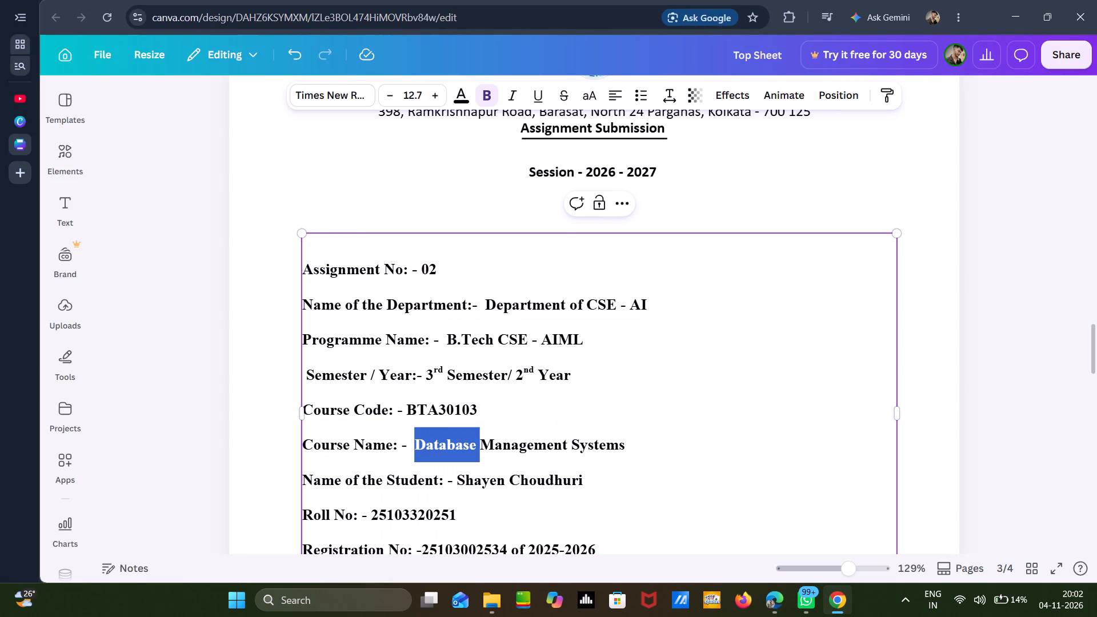
left_click_drag(490, 443, 624, 444)
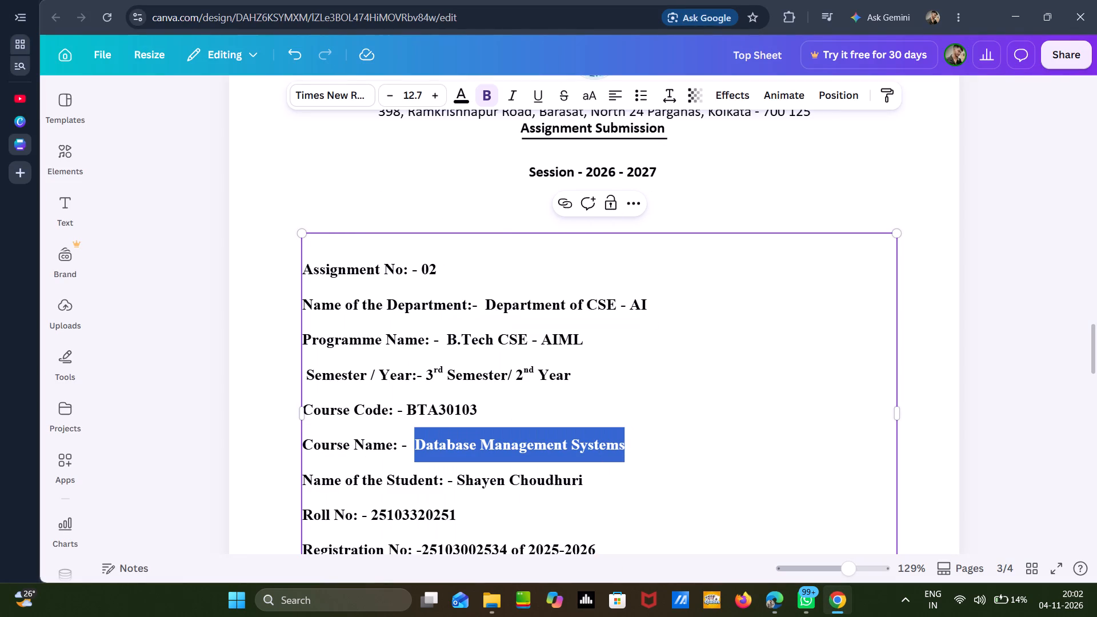
key("ctrl+v")
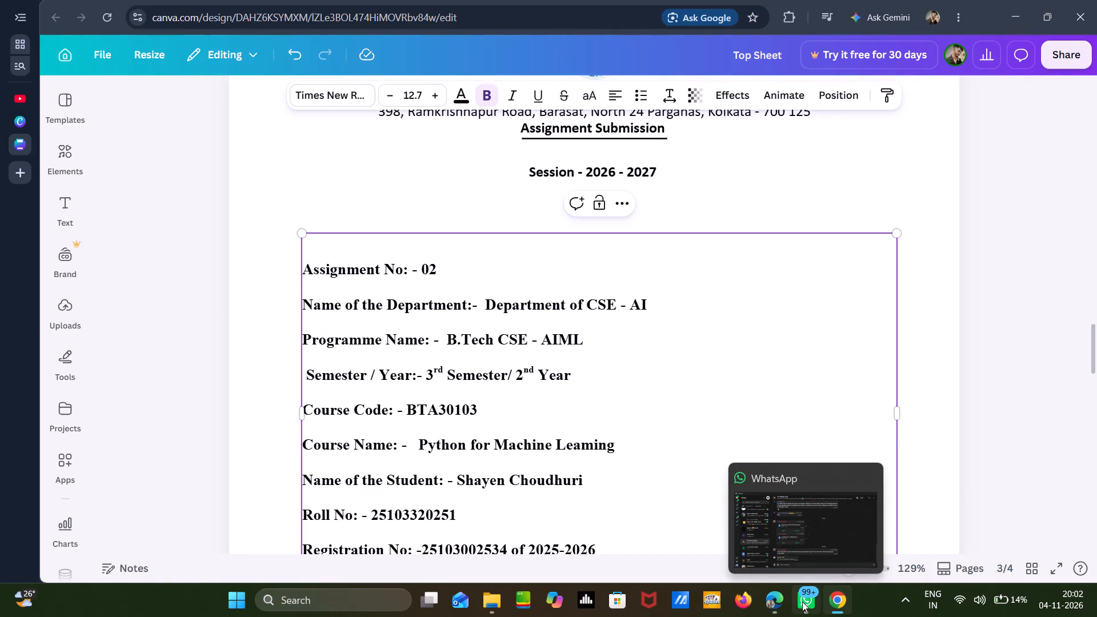
Copy the course code from the PDF in Edge and replace page 3's course code in Canva with BTA30104.
left_click(778, 602)
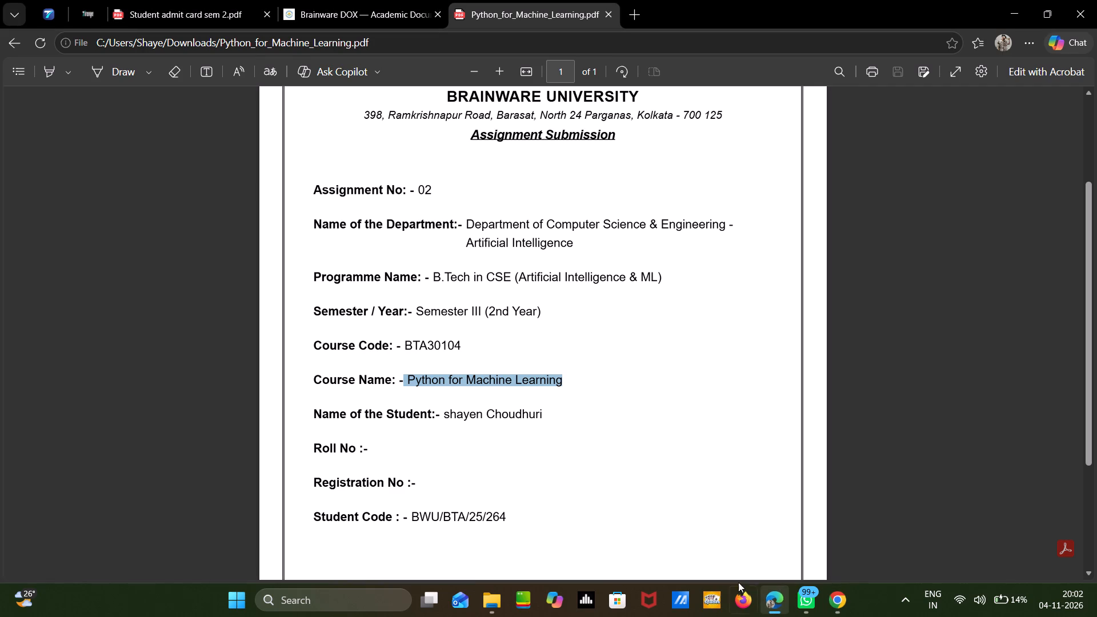
left_click_drag(403, 343, 448, 348)
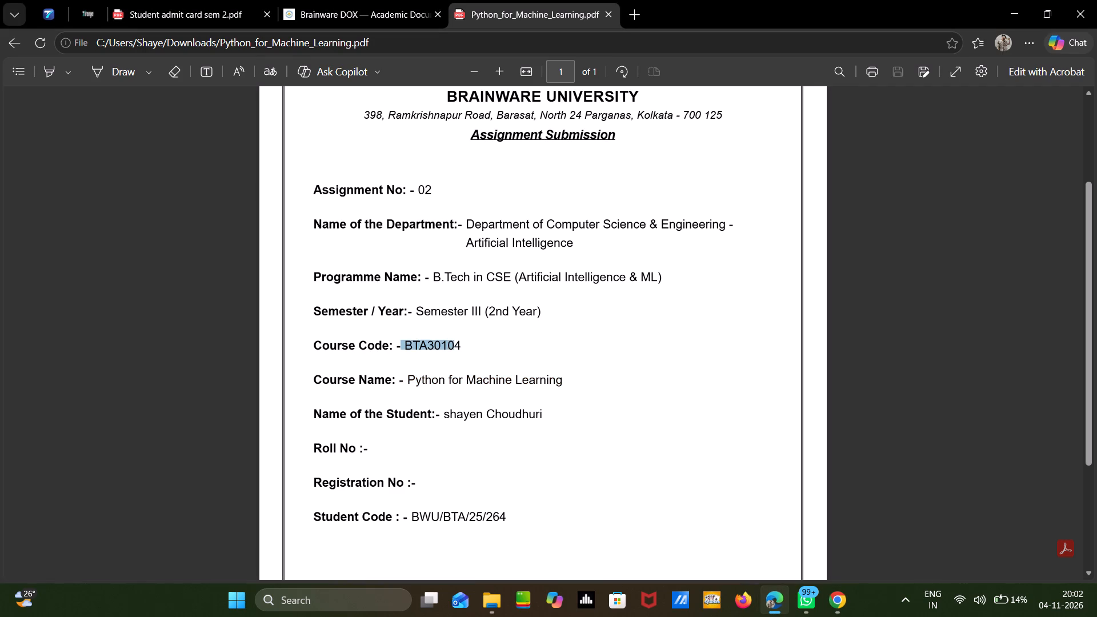
left_click_drag(448, 348, 465, 348)
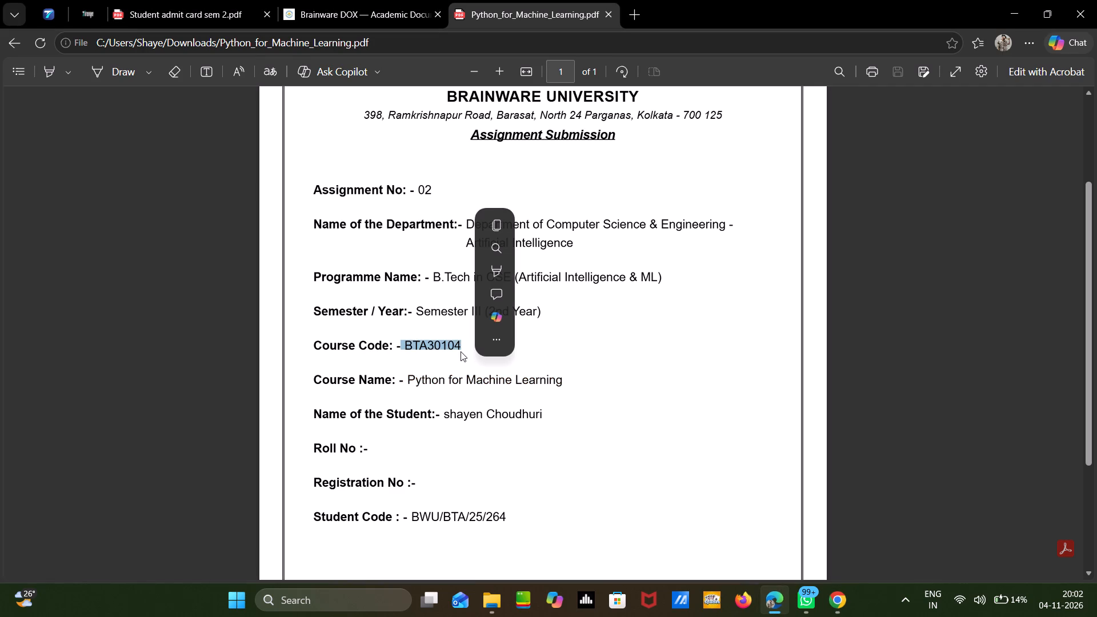
left_click(507, 224)
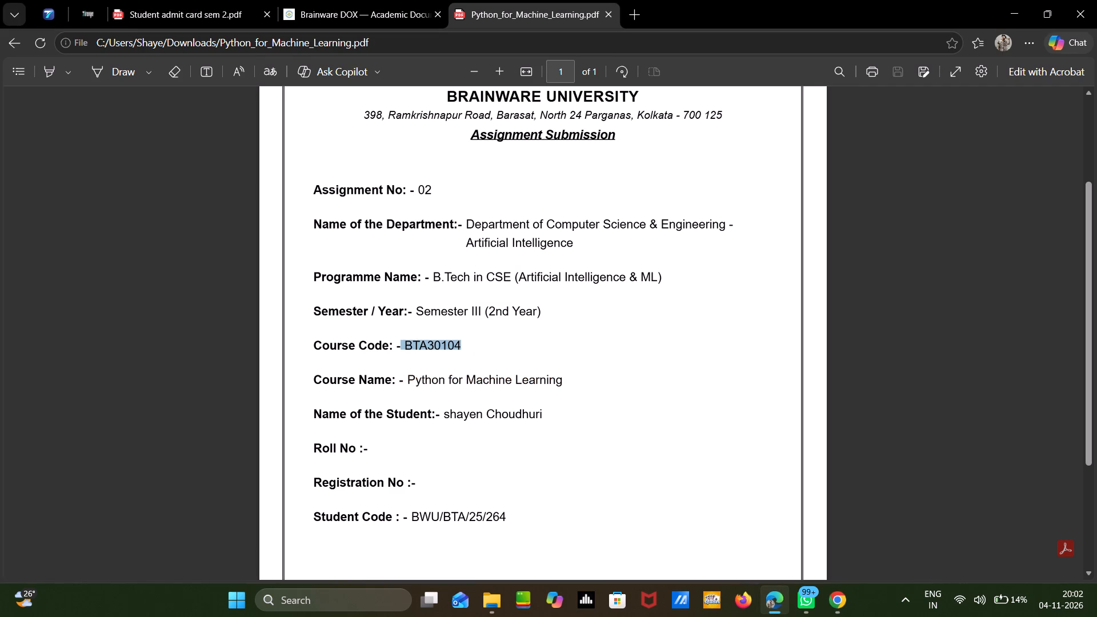
left_click(831, 605)
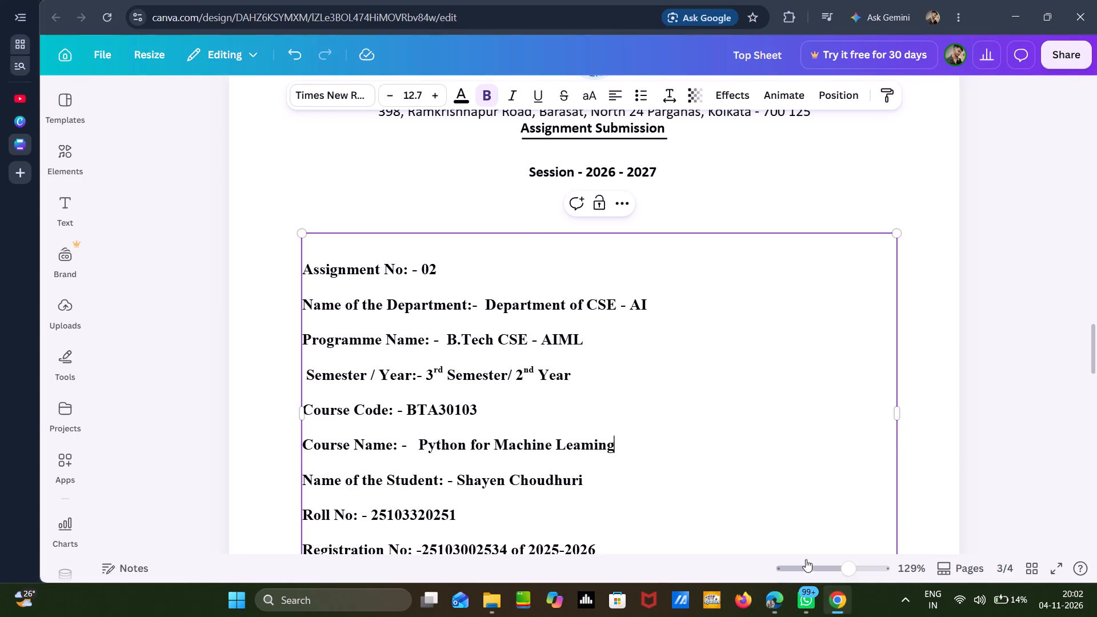
left_click_drag(407, 409, 490, 407)
key("ctrl+v")
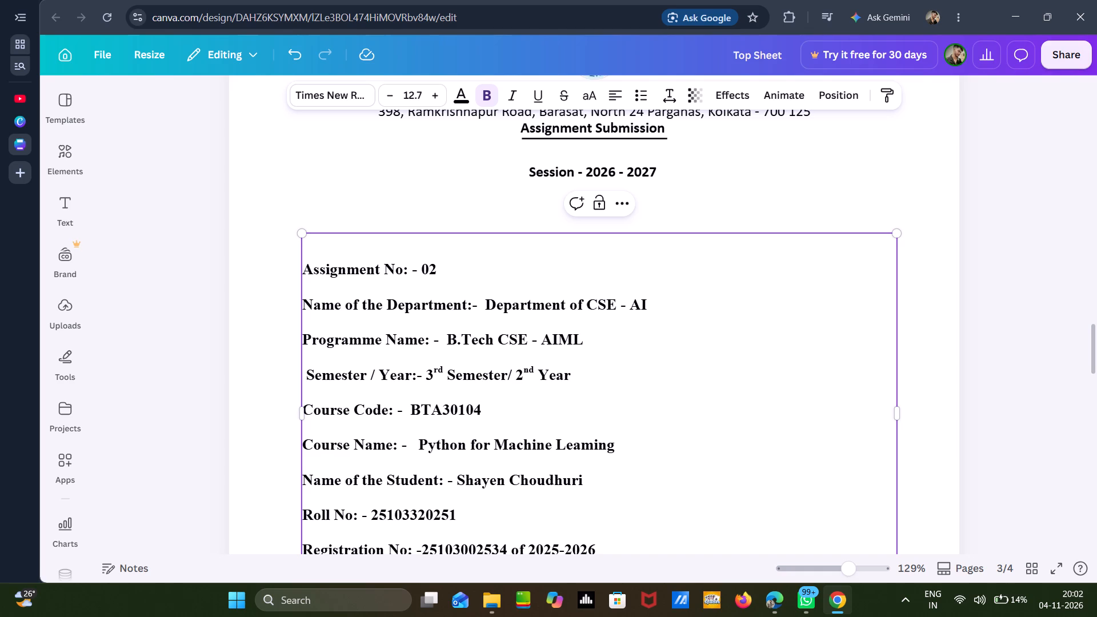
Review the assignment details on the top sheets of pages 1 to 4, including the unedited copy on page 4.
scroll(915, 366, "up", 3)
scroll(833, 364, "up", 9)
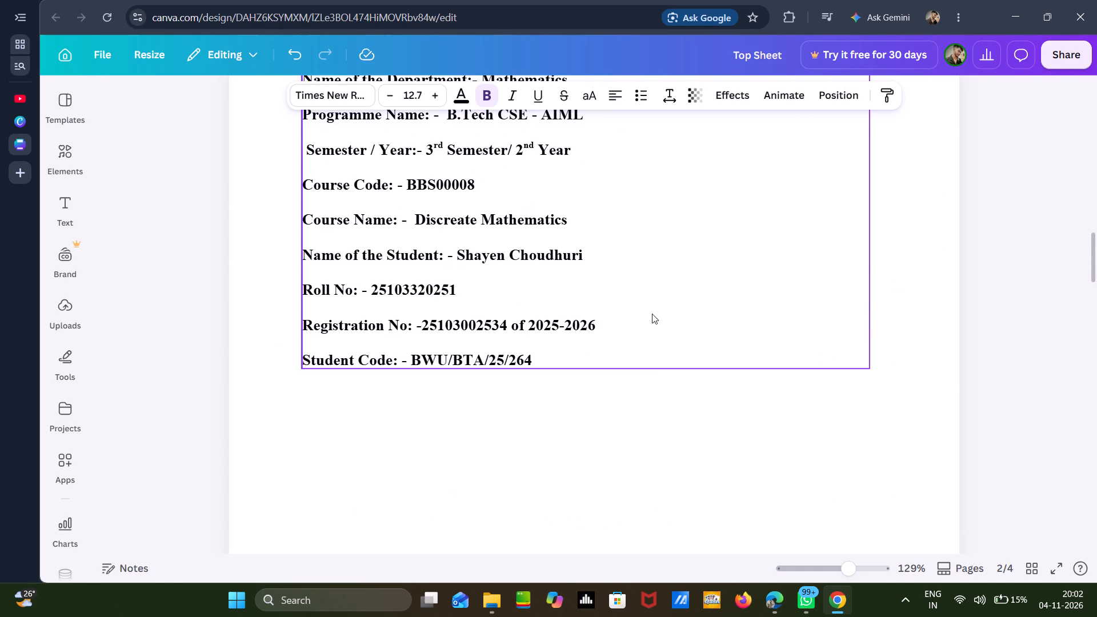
scroll(658, 399, "up", 10)
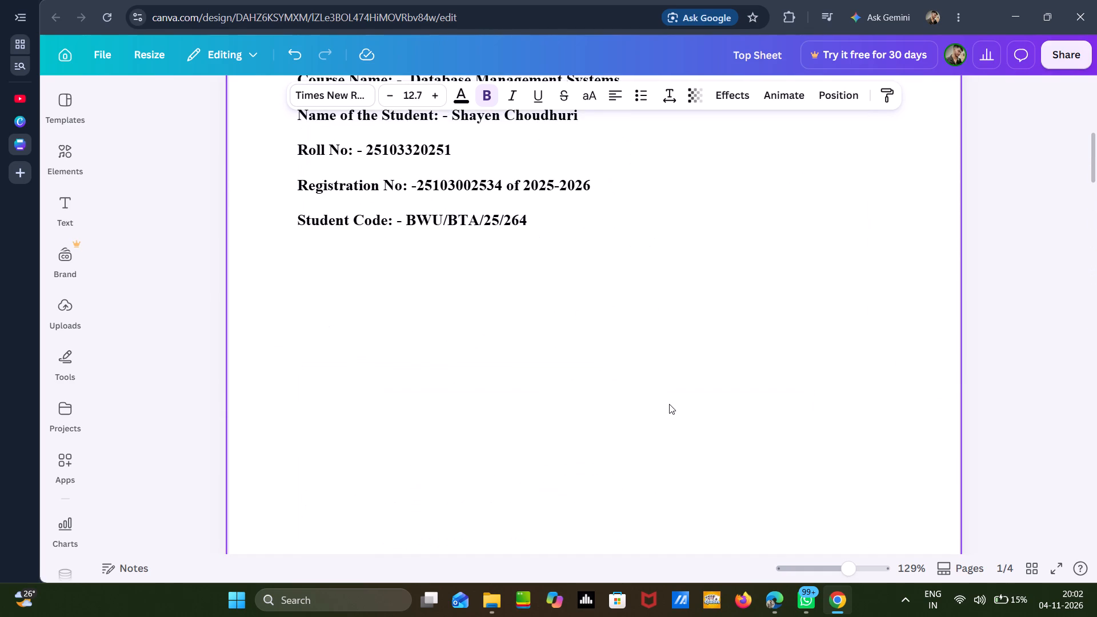
scroll(672, 406, "up", 2)
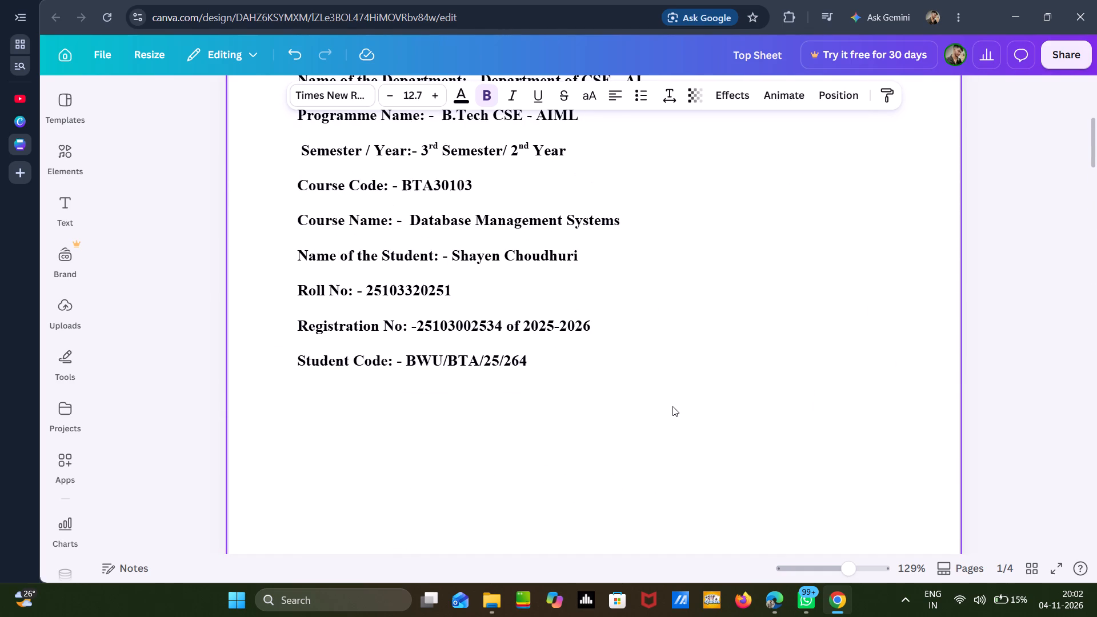
scroll(672, 406, "up", 5)
scroll(672, 406, "down", 18)
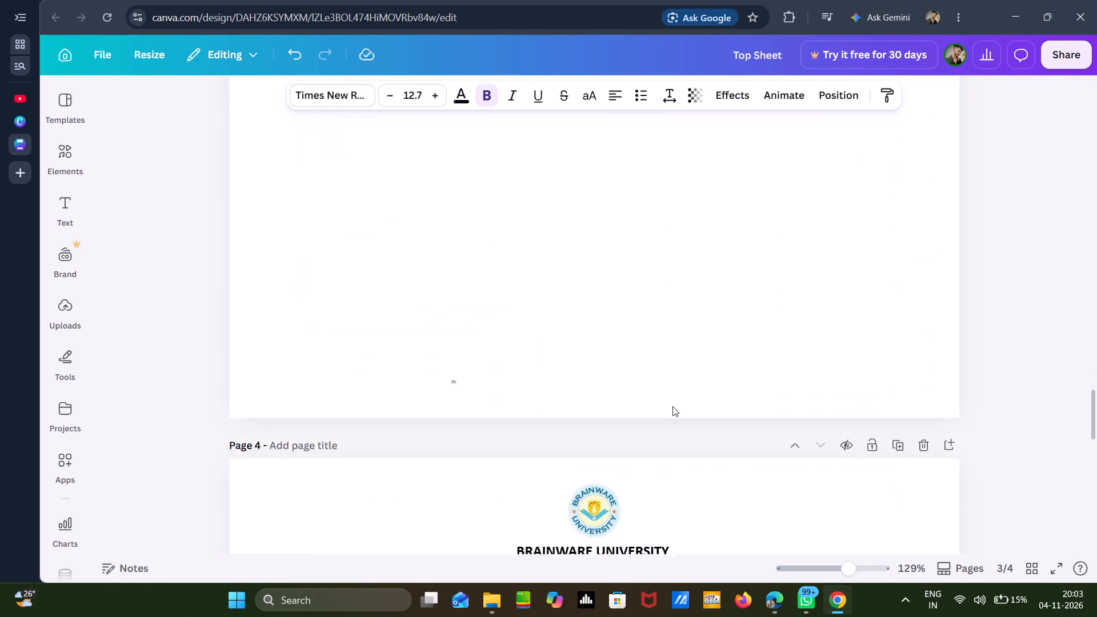
scroll(672, 406, "down", 5)
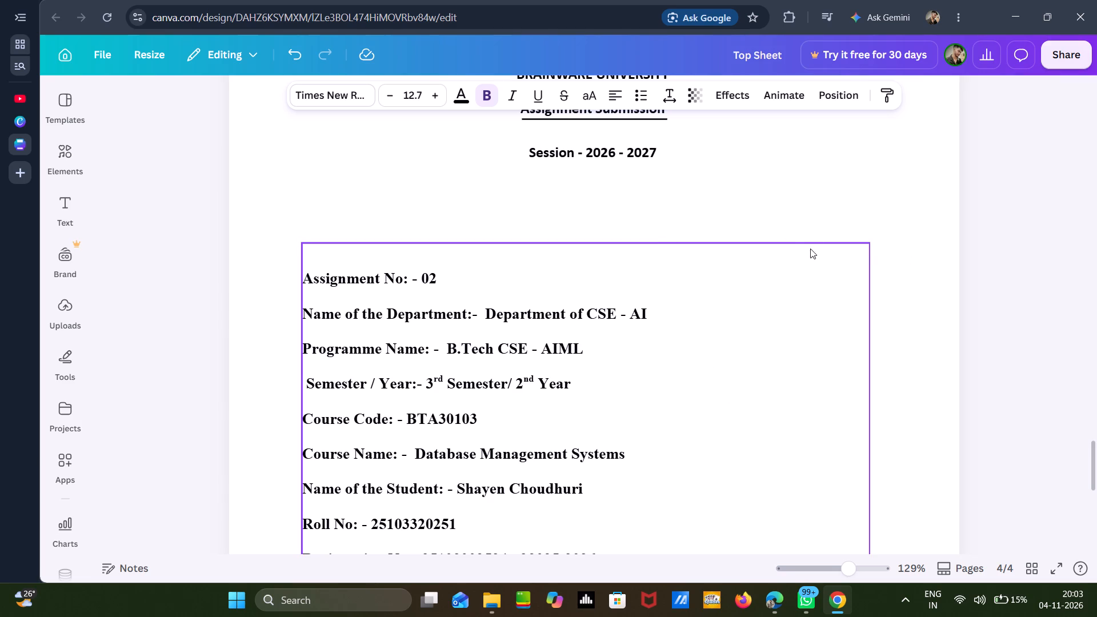
scroll(904, 251, "down", 2)
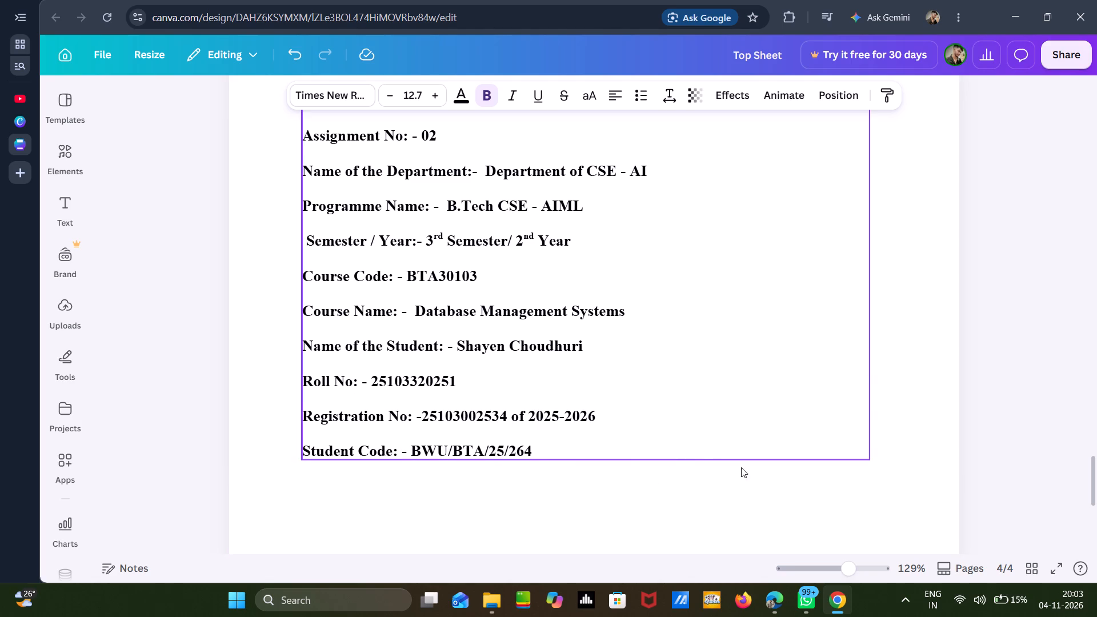
scroll(689, 497, "down", 3)
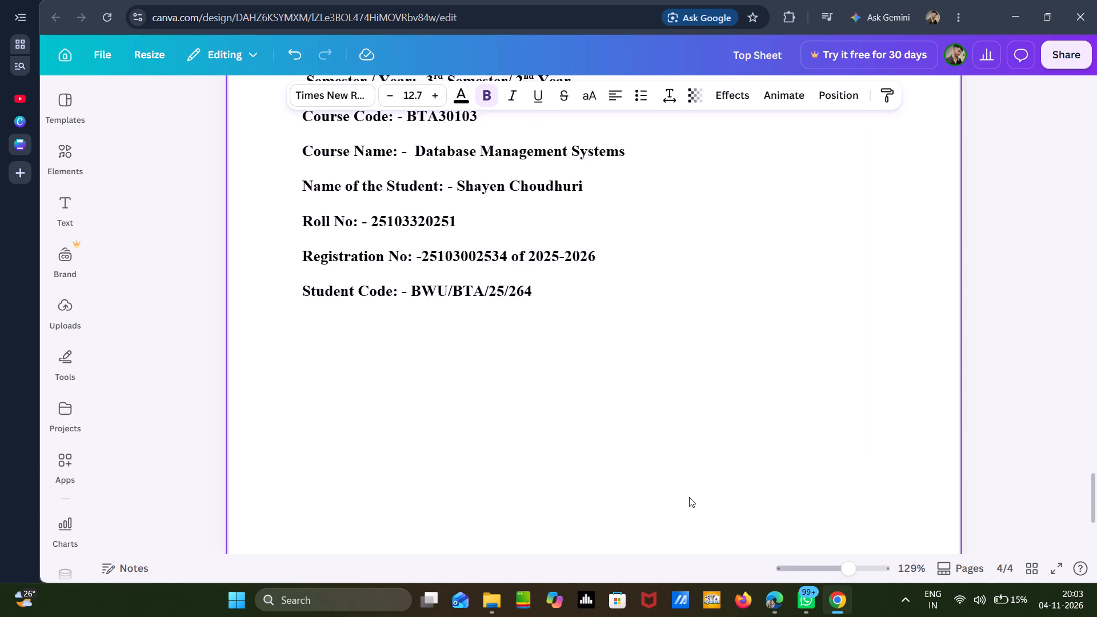
scroll(690, 495, "down", 9)
Compare the department, course code and course name lines across all four top sheets.
scroll(679, 433, "up", 5)
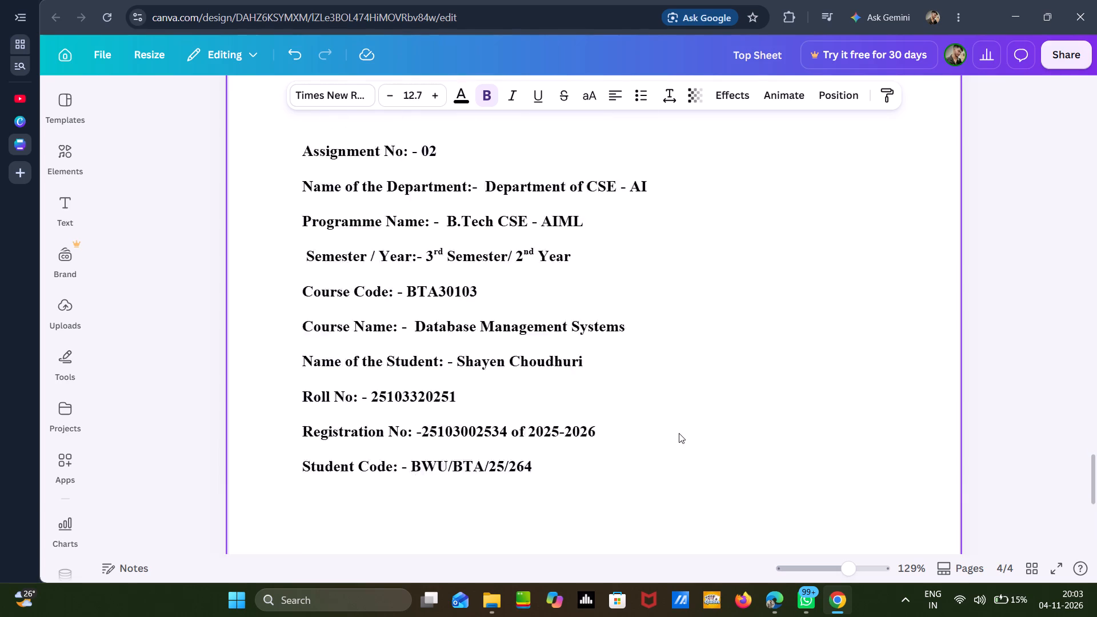
scroll(679, 433, "up", 9)
scroll(682, 434, "up", 20)
scroll(682, 434, "up", 9)
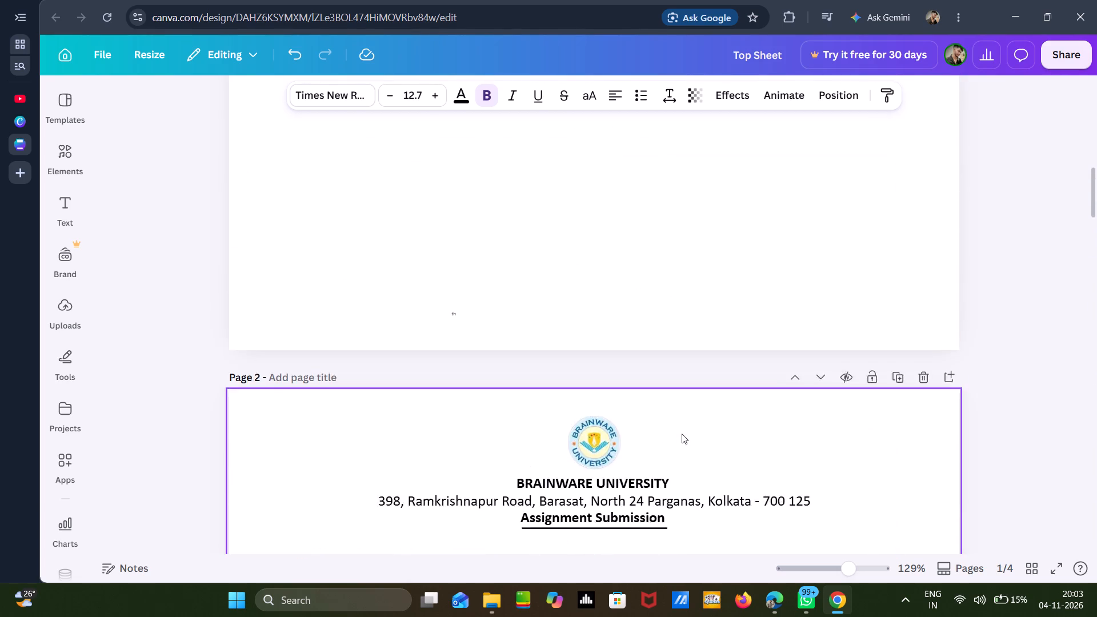
scroll(682, 434, "up", 14)
scroll(682, 434, "up", 7)
scroll(682, 434, "down", 2)
scroll(682, 434, "up", 2)
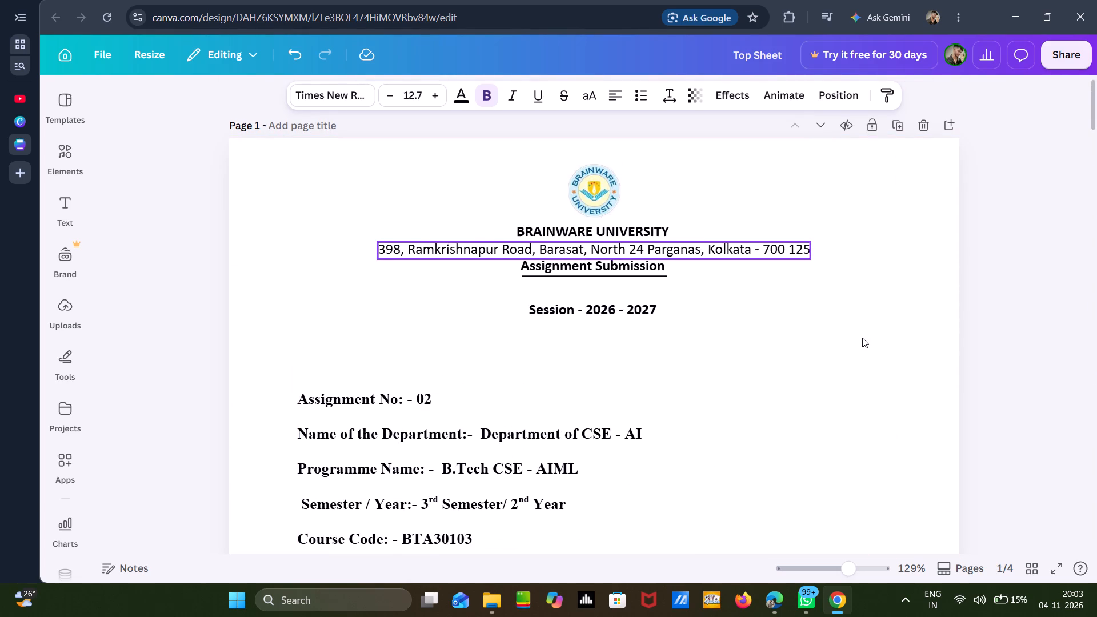
scroll(862, 338, "down", 4)
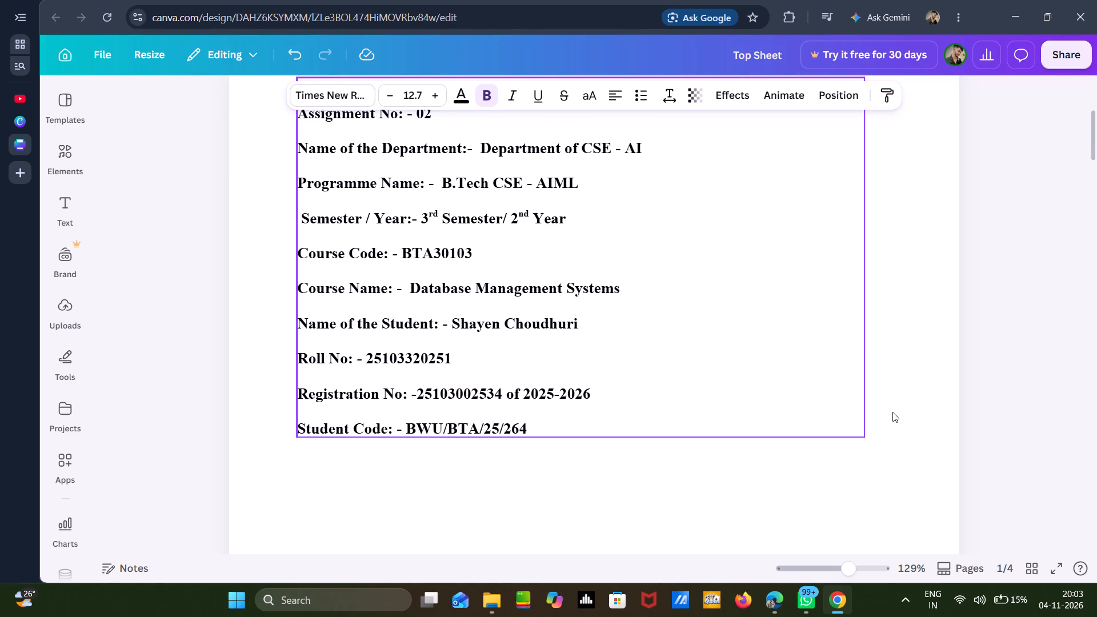
scroll(892, 412, "down", 13)
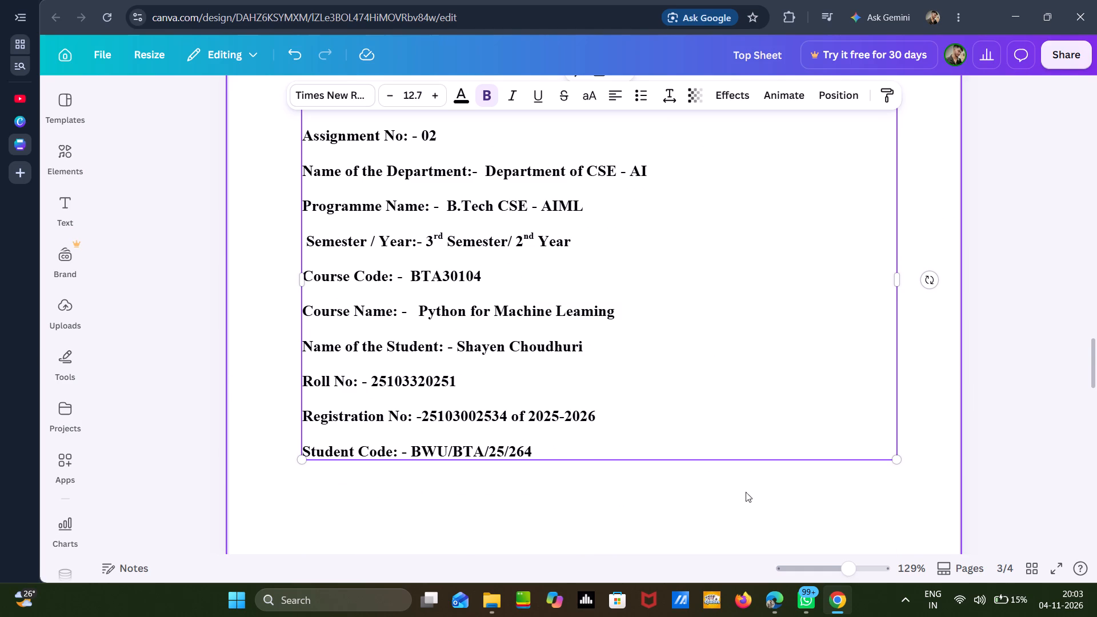
scroll(748, 499, "down", 15)
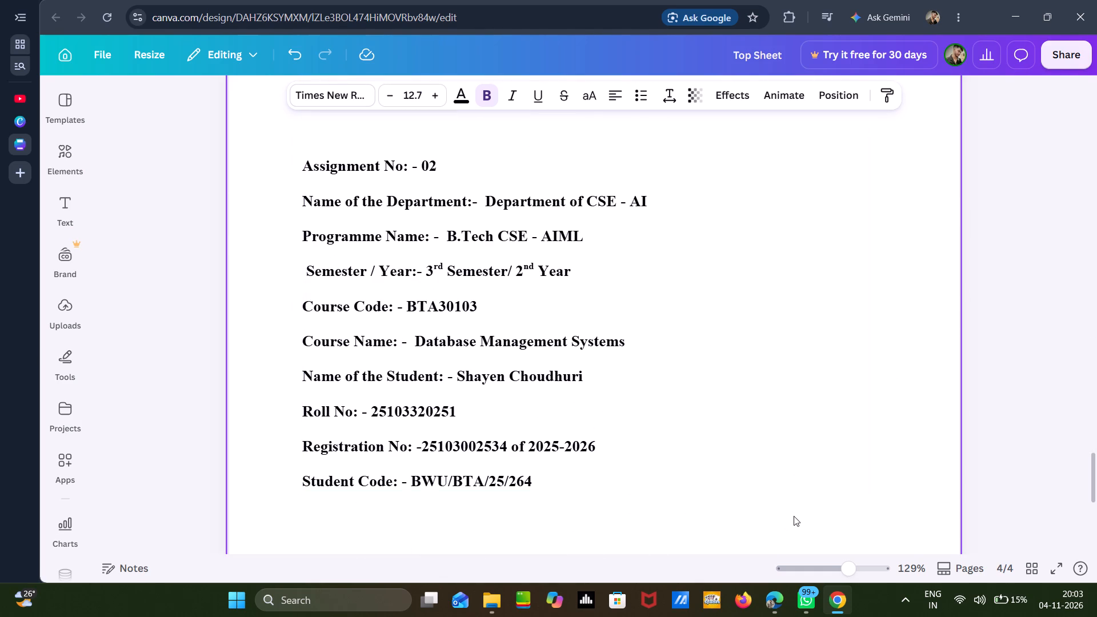
scroll(794, 514, "down", 11)
Recheck the department and course lines on the top sheets of pages 1 to 3.
scroll(795, 512, "up", 2)
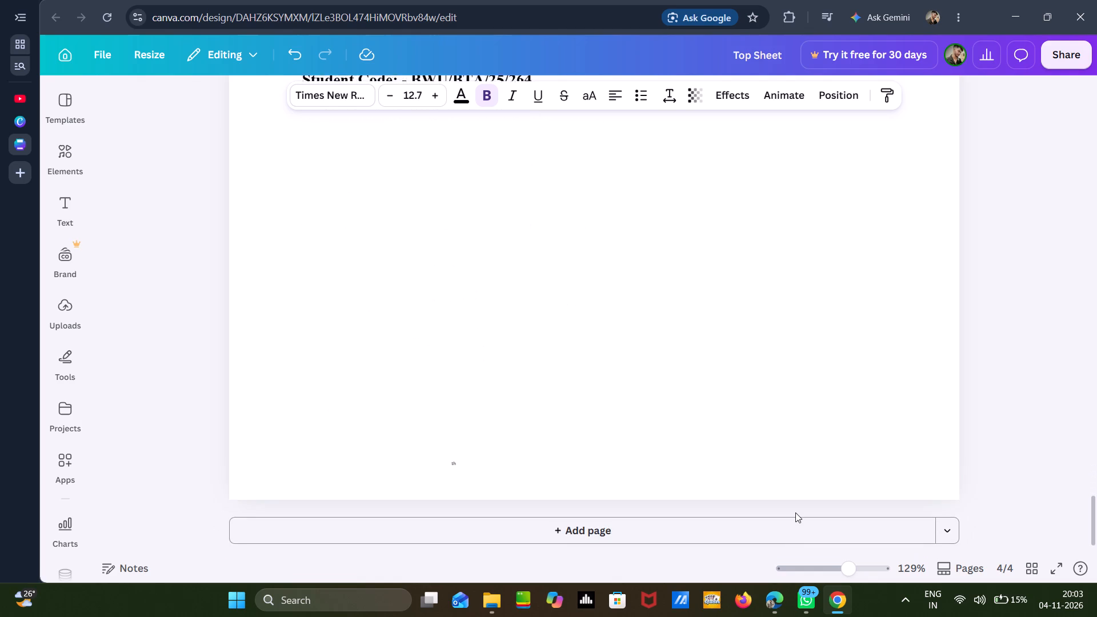
scroll(795, 512, "up", 16)
scroll(797, 511, "up", 6)
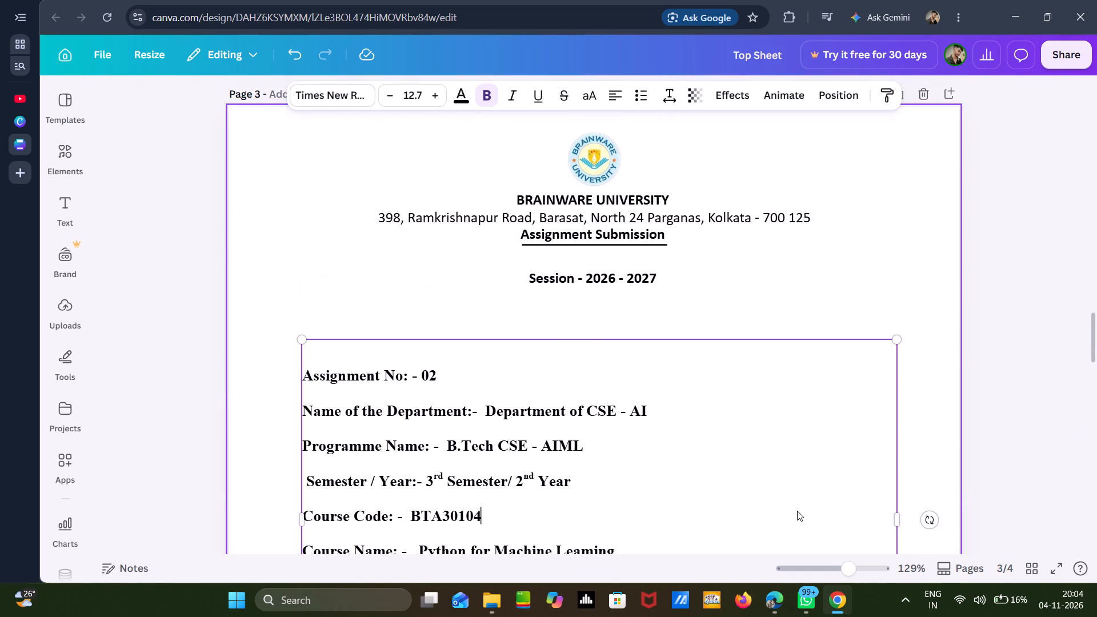
scroll(797, 511, "down", 3)
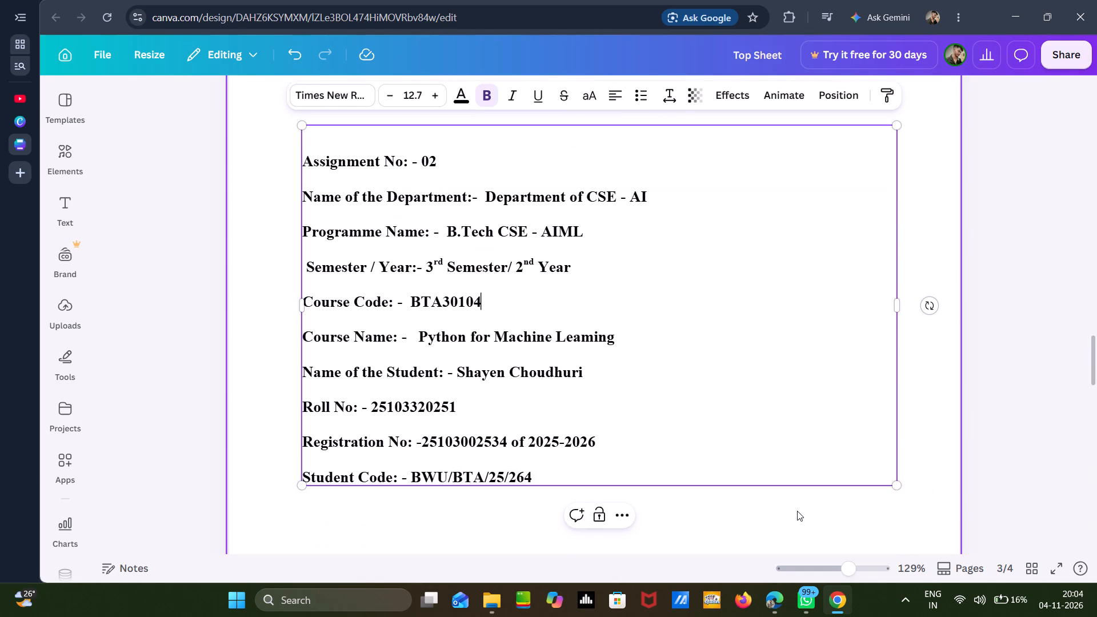
scroll(797, 510, "up", 14)
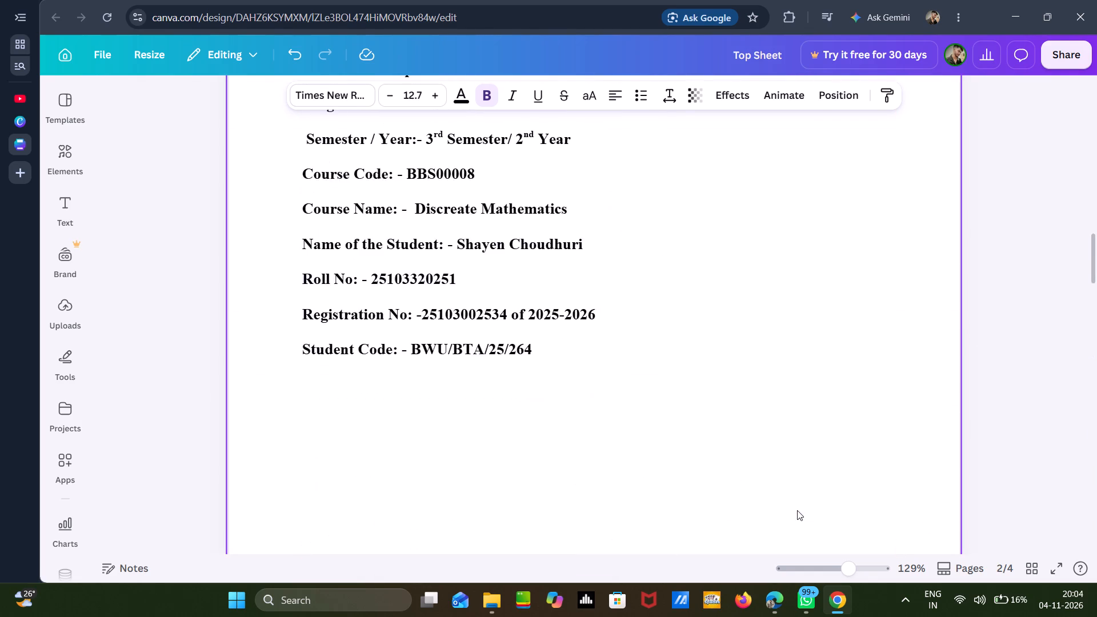
scroll(797, 510, "up", 13)
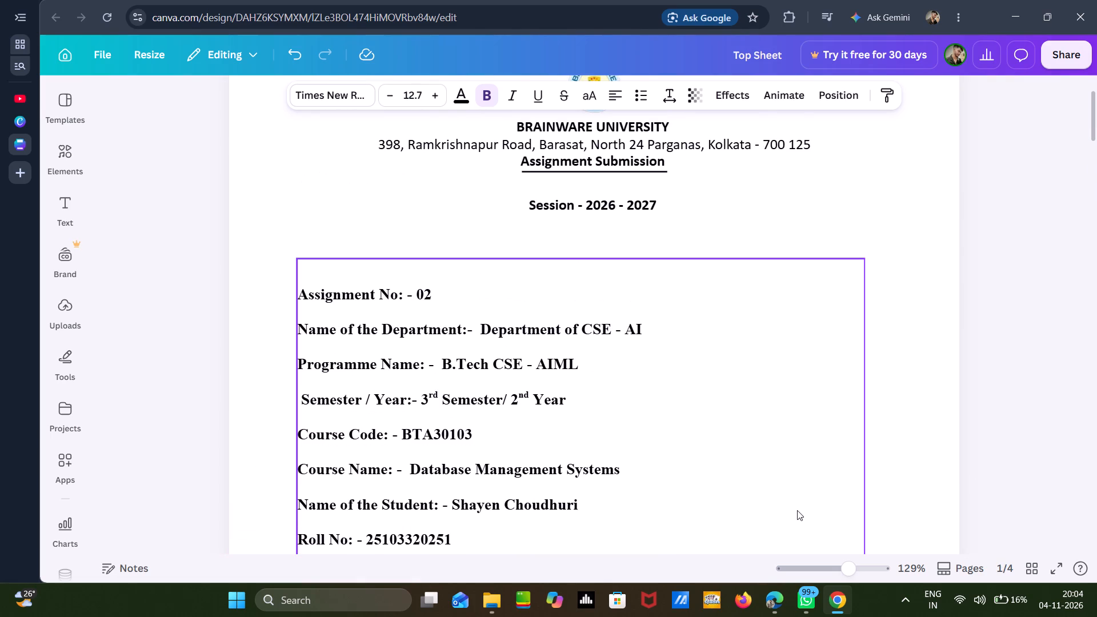
scroll(797, 510, "up", 3)
scroll(797, 510, "down", 2)
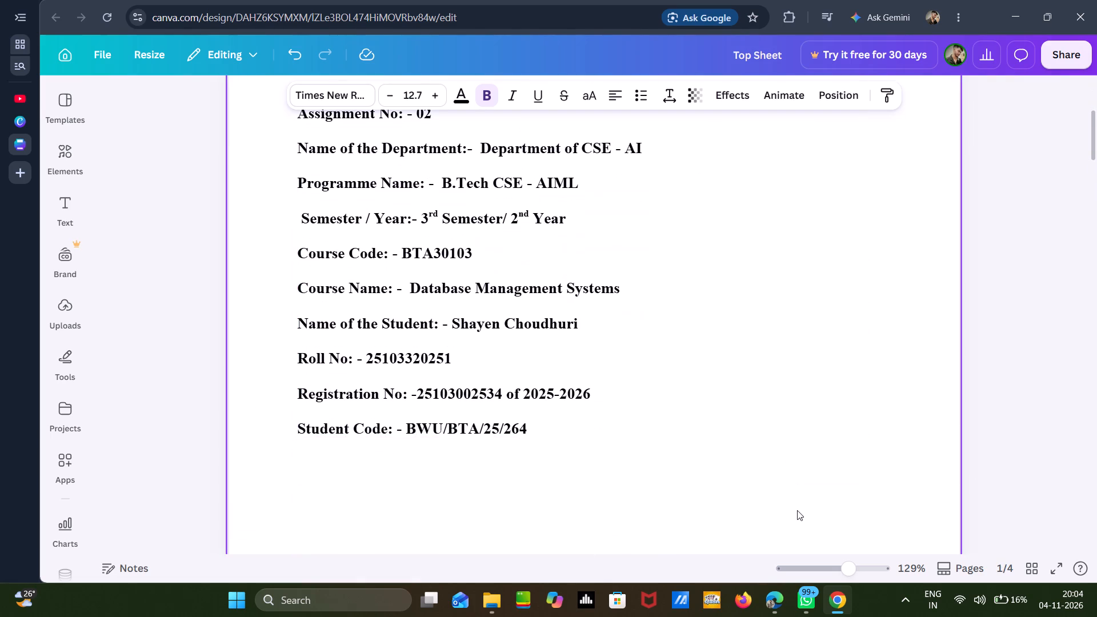
scroll(797, 510, "down", 13)
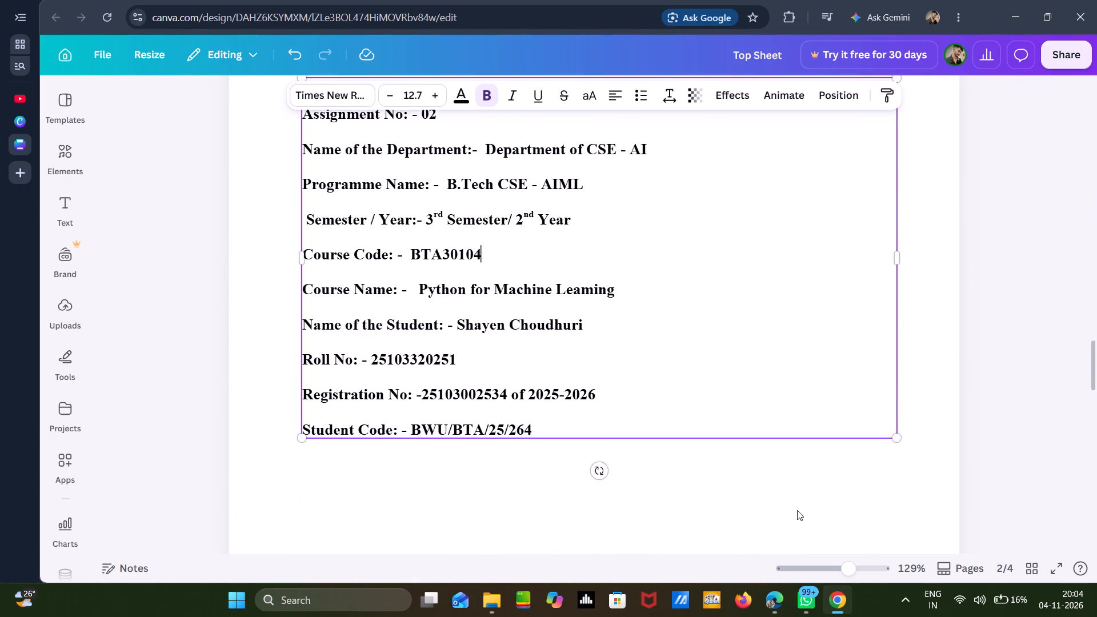
scroll(797, 510, "up", 10)
scroll(797, 510, "down", 2)
scroll(797, 510, "up", 6)
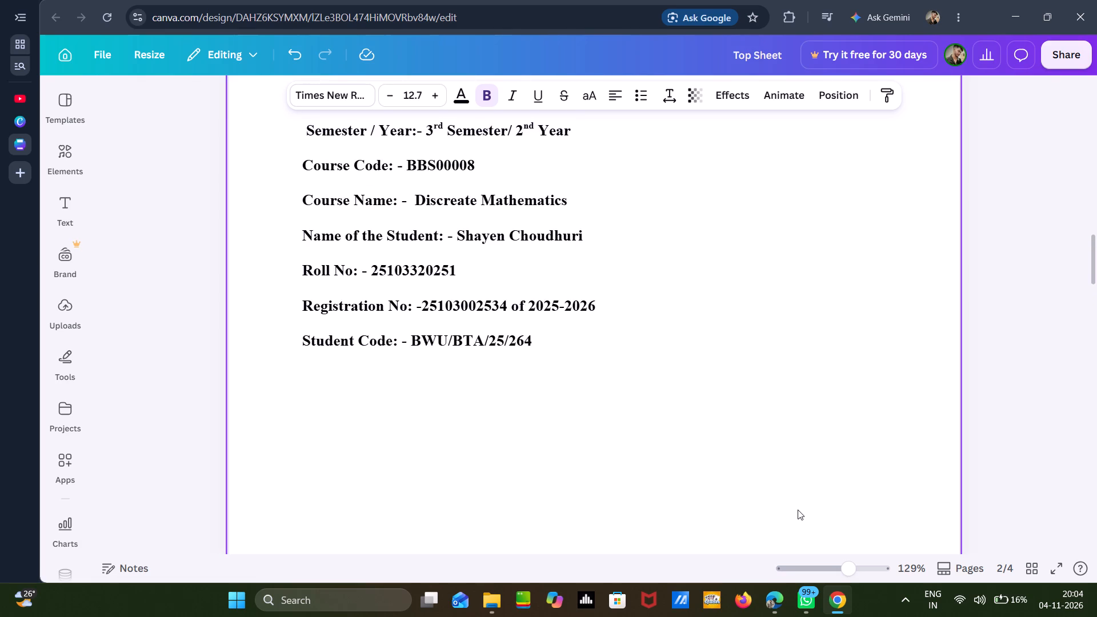
scroll(798, 510, "up", 2)
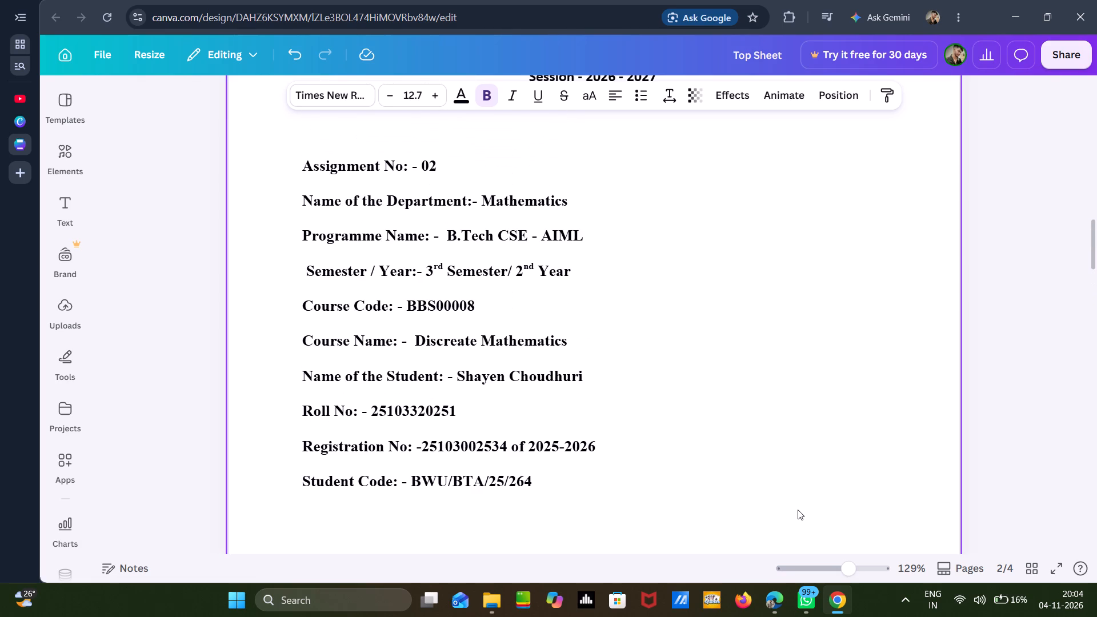
Compare the assignment details on page 2's top sheet with the department and course lines on page 4.
scroll(798, 510, "up", 5)
scroll(798, 510, "down", 10)
scroll(798, 510, "up", 1)
scroll(798, 510, "down", 1)
scroll(798, 508, "up", 1)
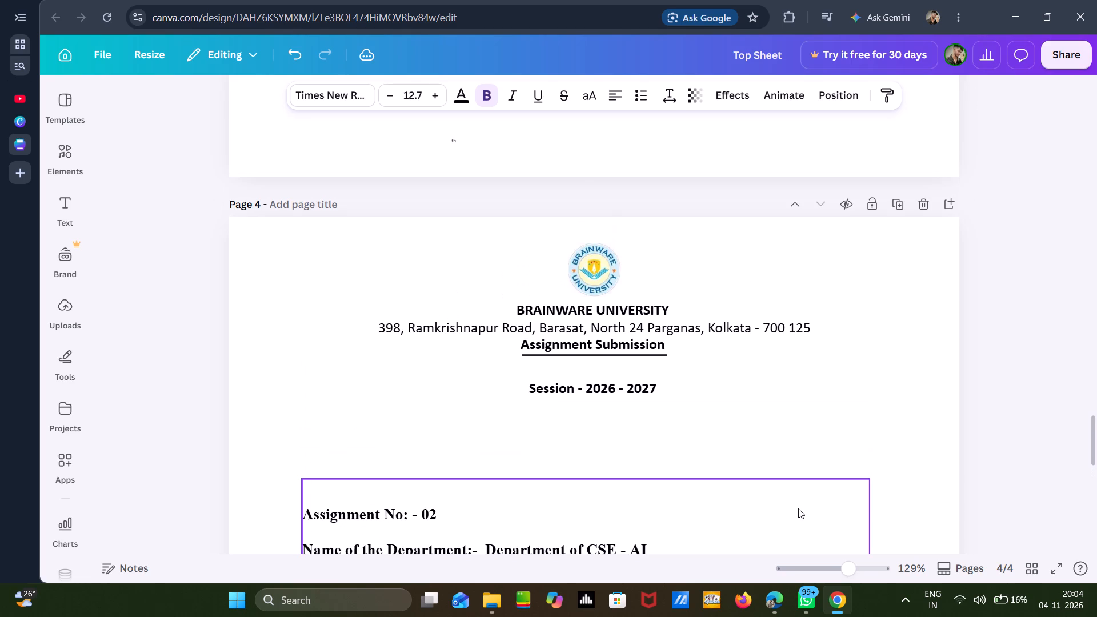
scroll(798, 508, "down", 1)
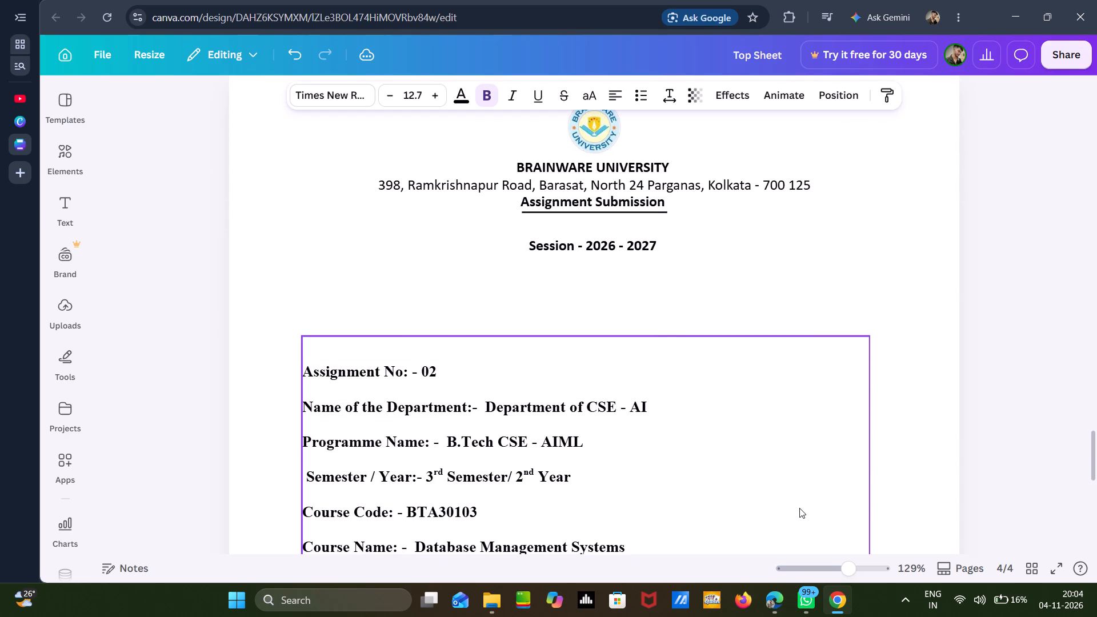
scroll(803, 426, "up", 2)
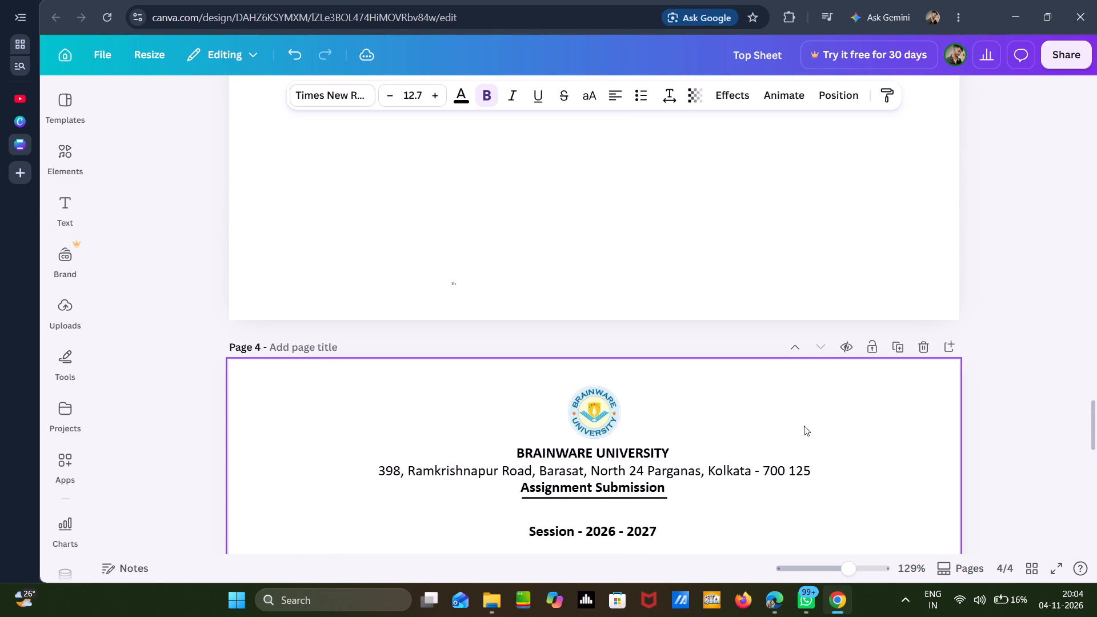
scroll(804, 426, "down", 3)
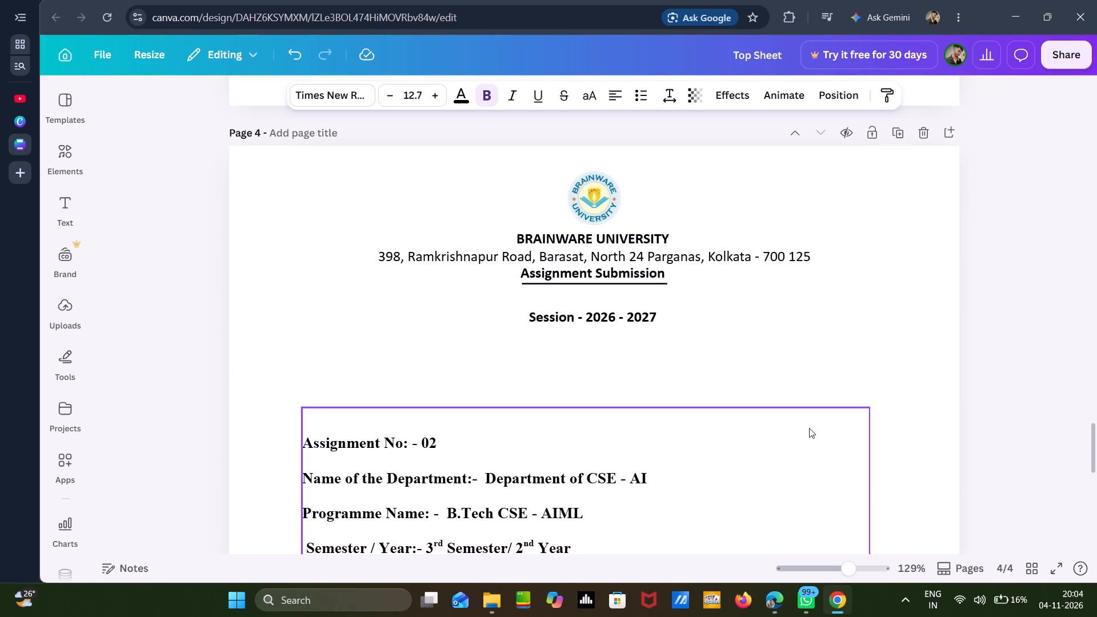